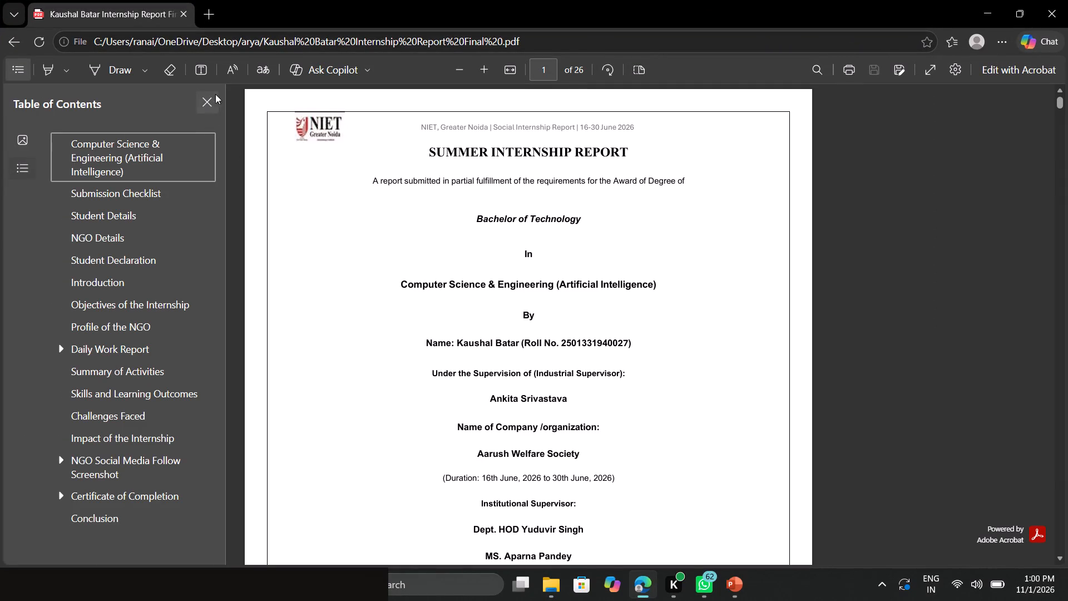
Hide the table of contents beside the internship report.
scroll(145, 340, "down", 2)
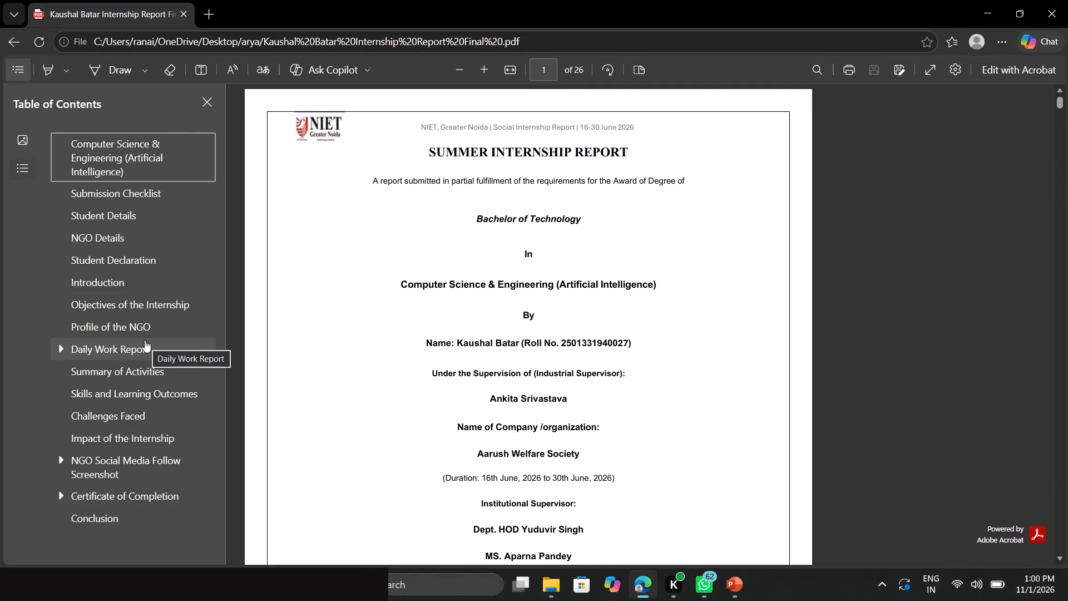
left_click(212, 97)
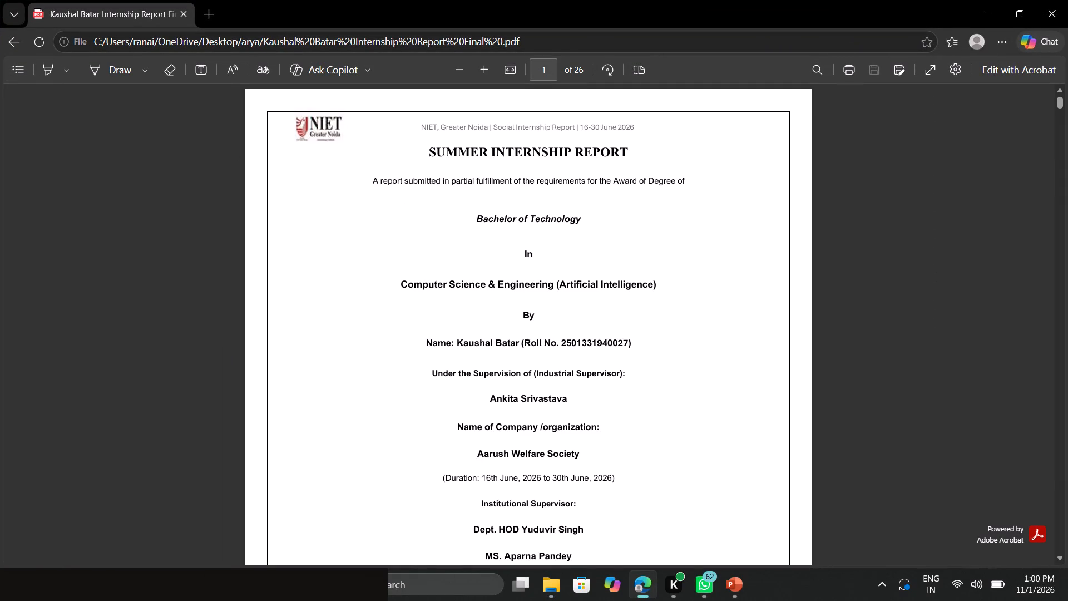
Look through the report's title page and the cover page with the submission details table.
scroll(525, 352, "down", 5)
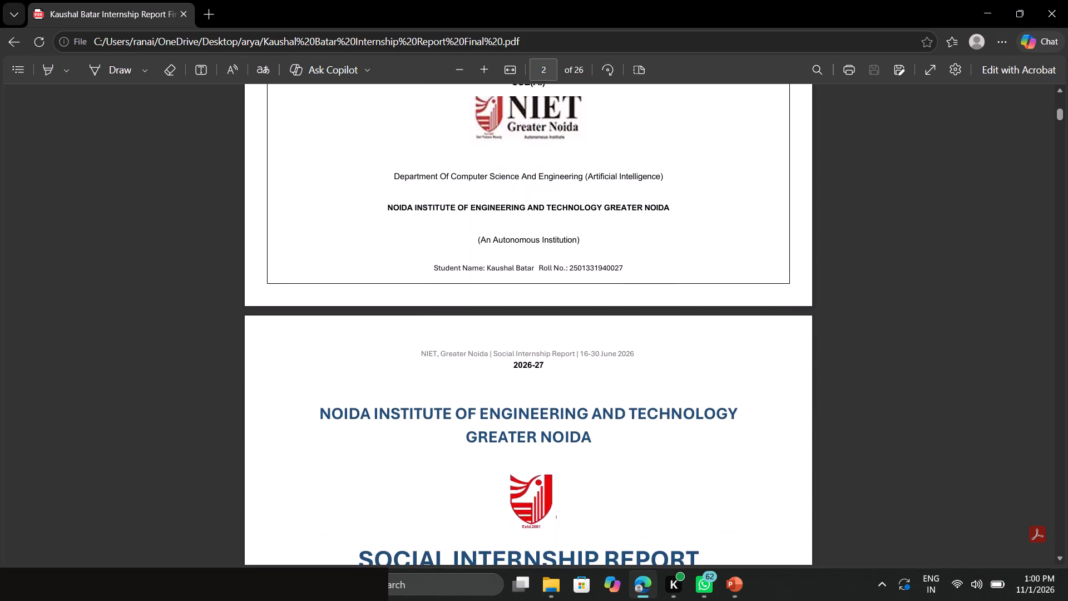
scroll(525, 352, "down", 6)
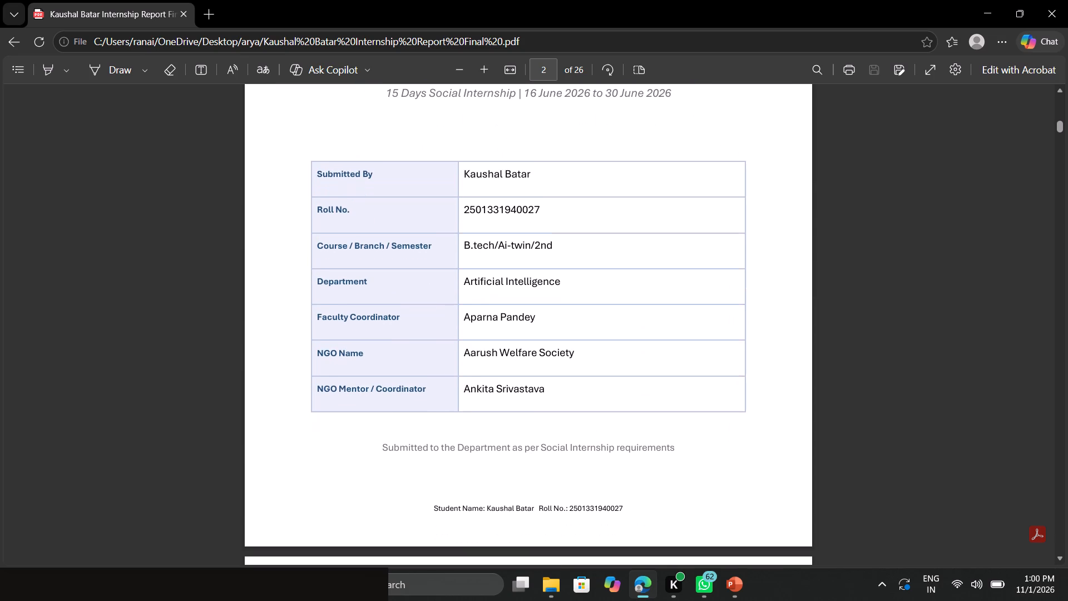
scroll(525, 352, "down", 6)
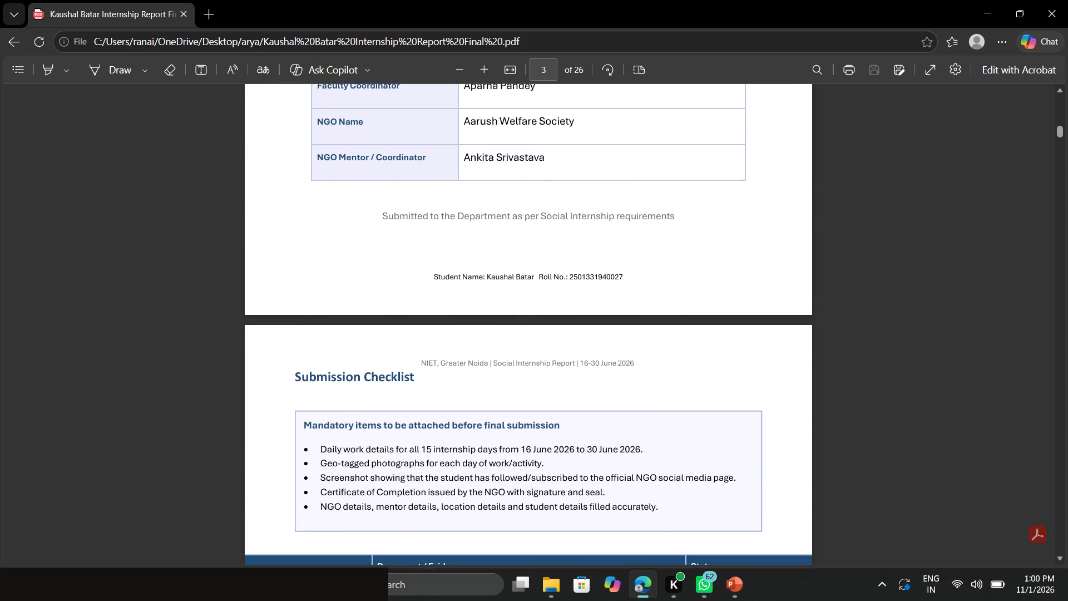
Read the Submission Checklist page, covering the mandatory items and the document status table.
scroll(525, 352, "down", 3)
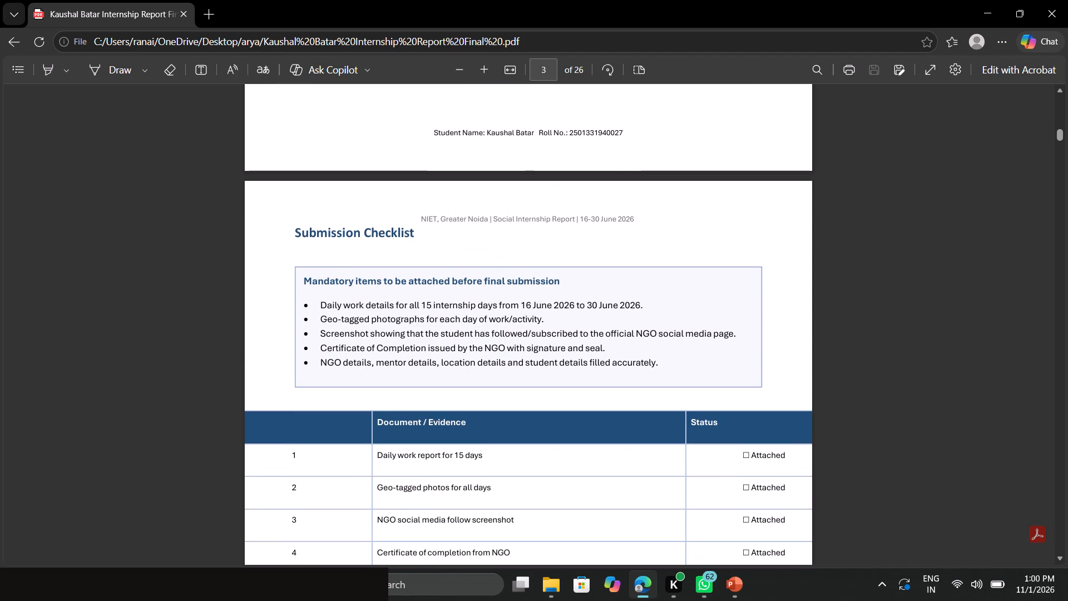
scroll(525, 352, "down", 2)
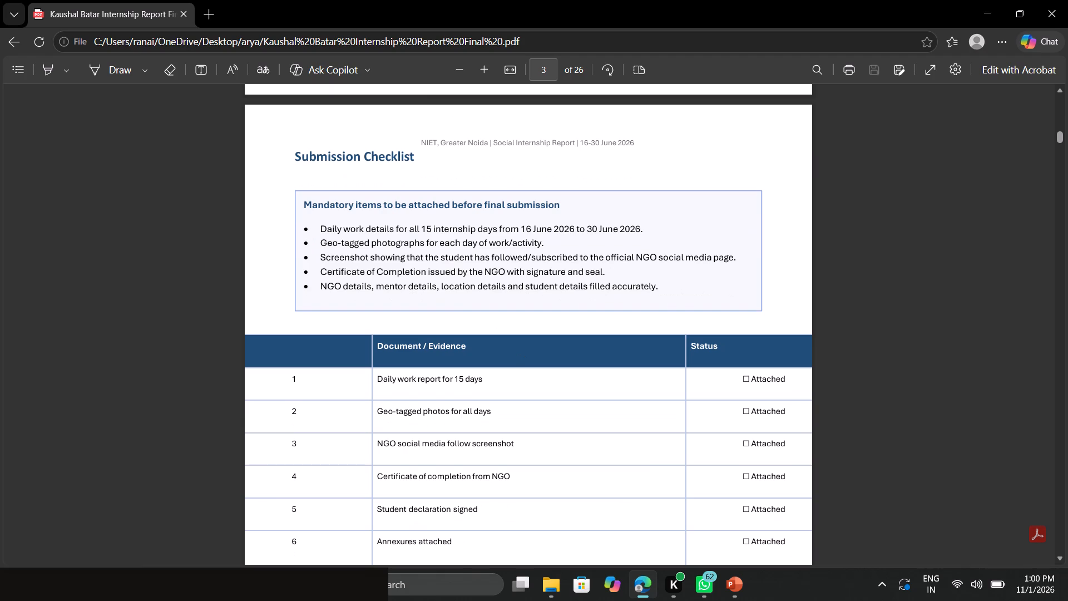
scroll(435, 314, "down", 3)
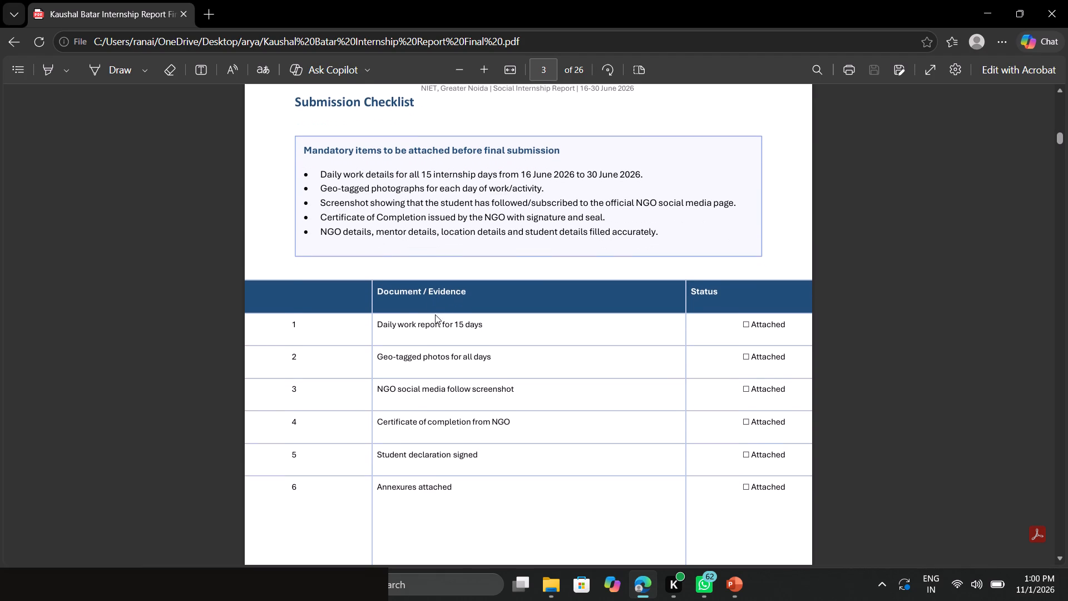
scroll(435, 314, "down", 2)
scroll(435, 314, "up", 1)
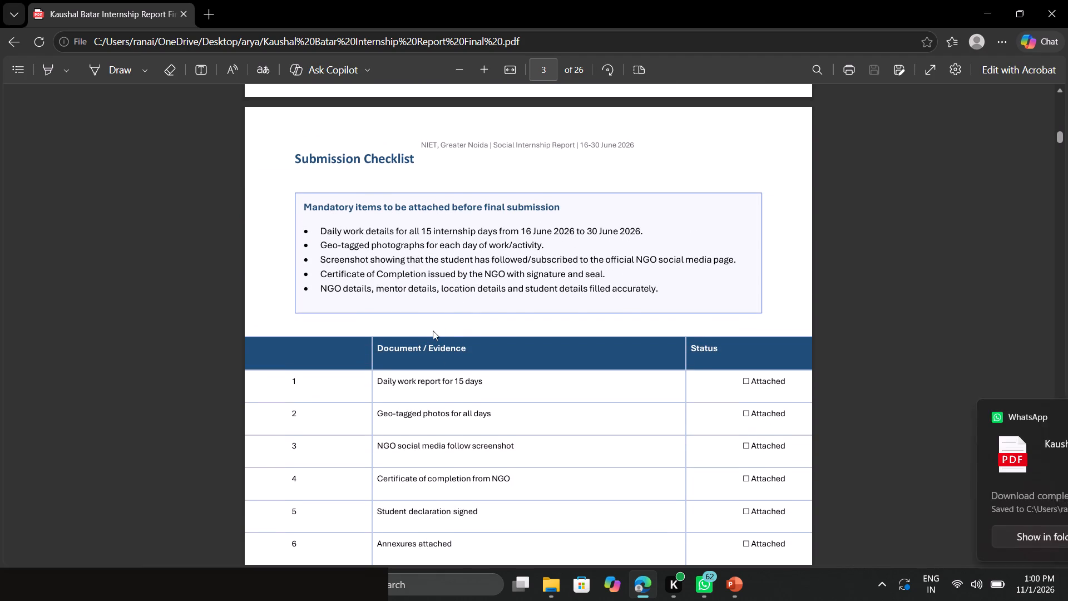
Examine the Student Details and NGO Details tables on page 4, dismissing the WhatsApp download notification.
scroll(433, 331, "down", 4)
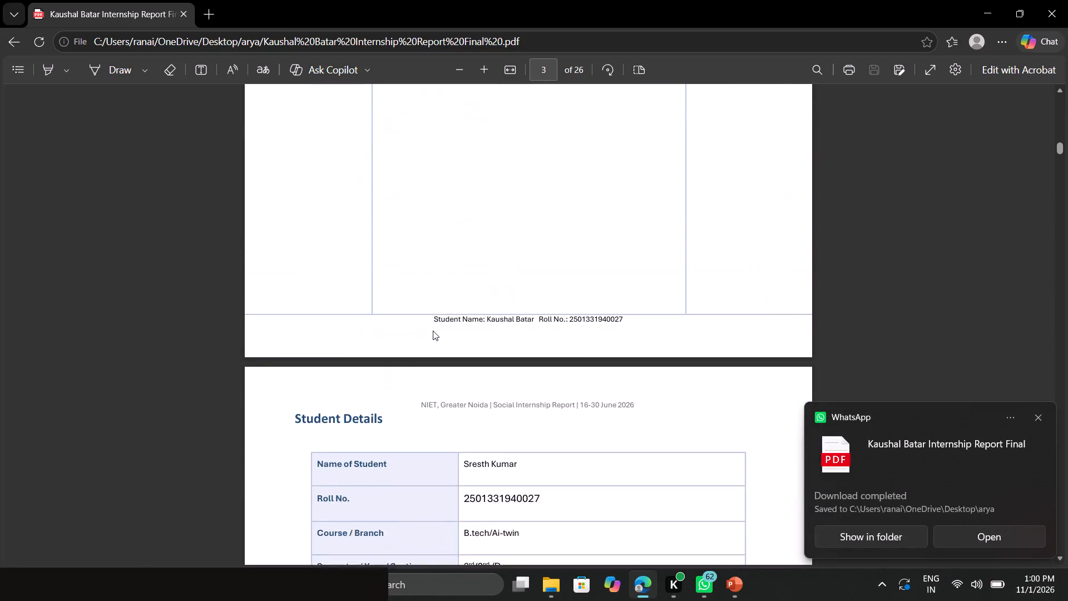
scroll(433, 331, "down", 1)
left_click(1039, 414)
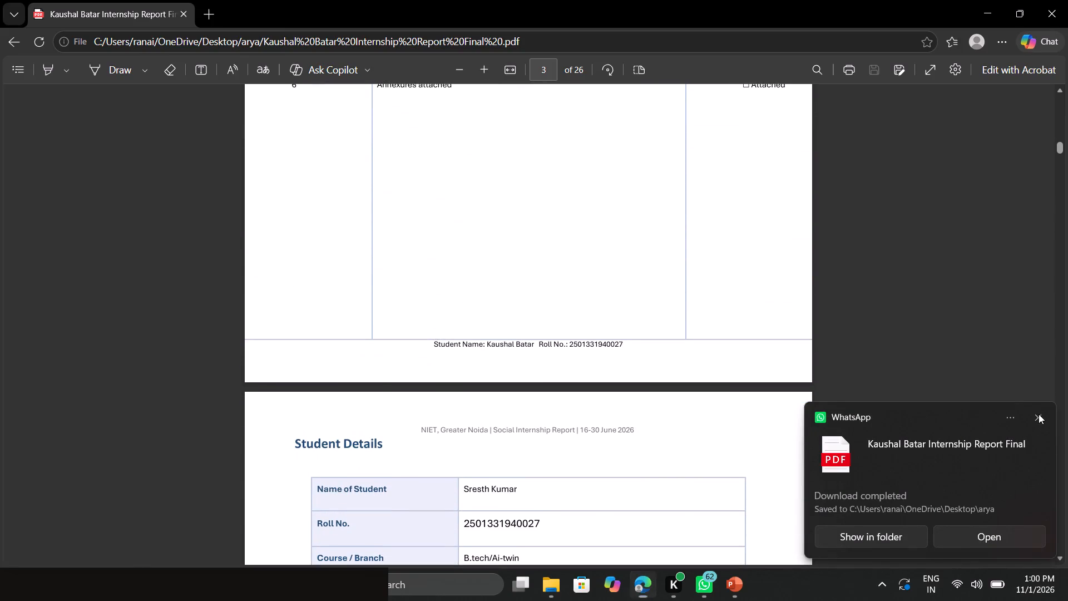
scroll(647, 469, "down", 3)
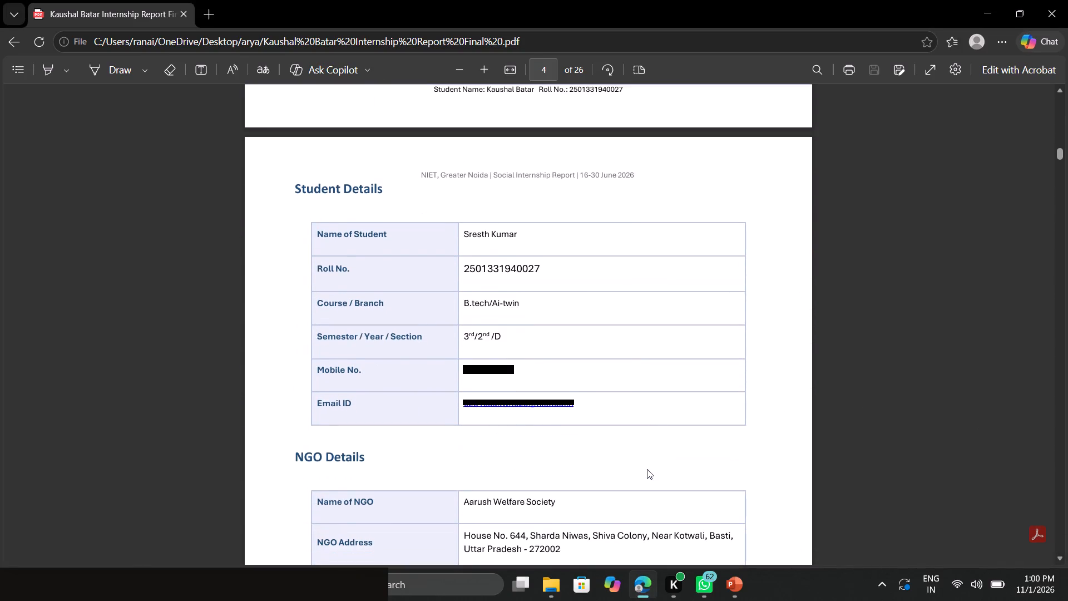
scroll(647, 469, "down", 2)
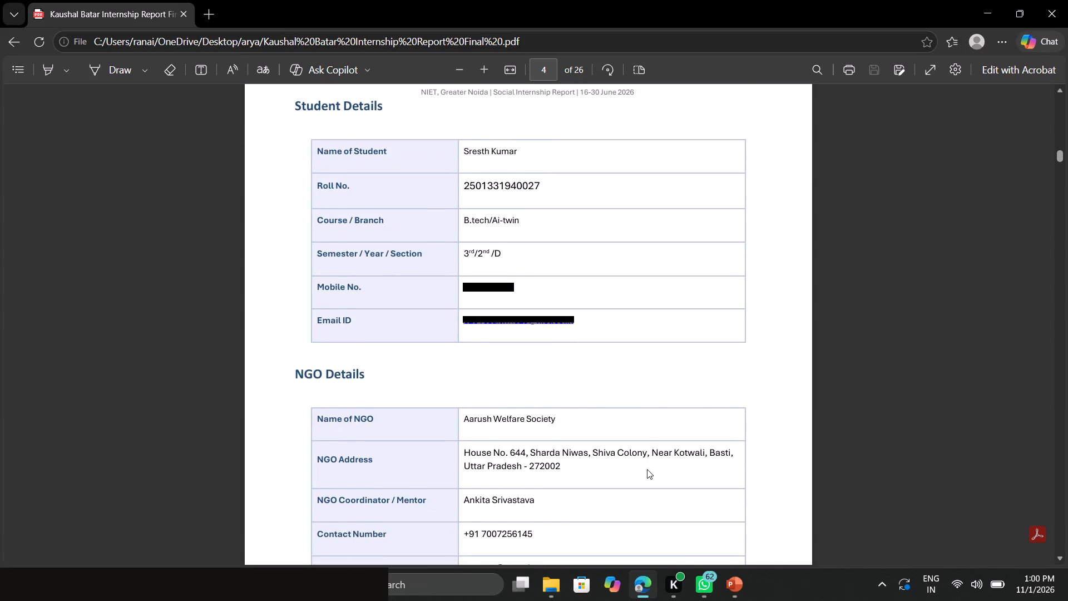
scroll(647, 469, "down", 6)
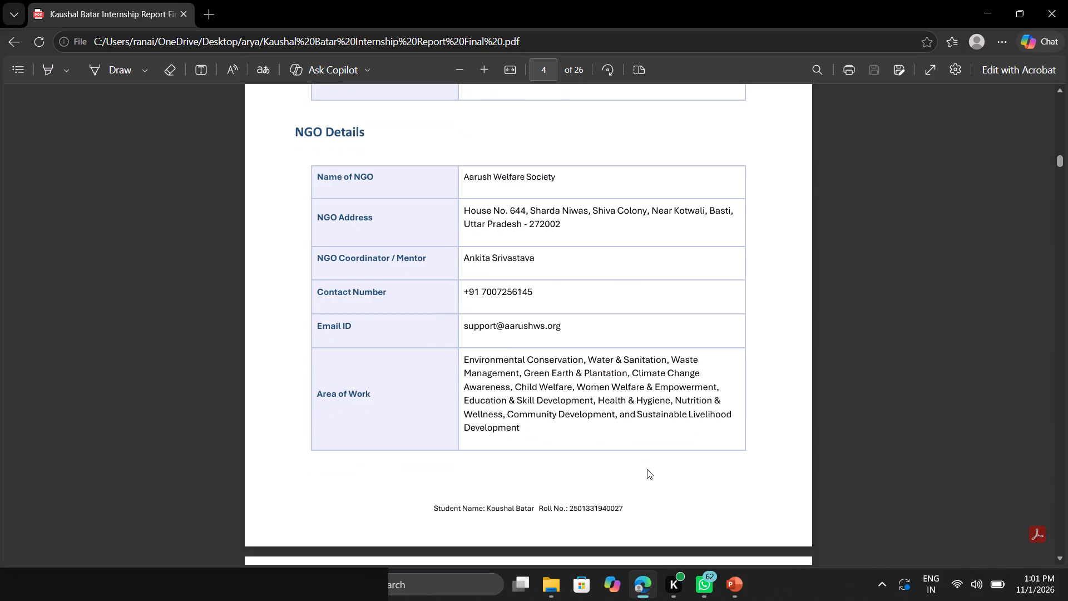
Recheck the student details and Submission Checklist, and continue reading through the Student Declaration to the Acknowledgement.
scroll(647, 469, "up", 4)
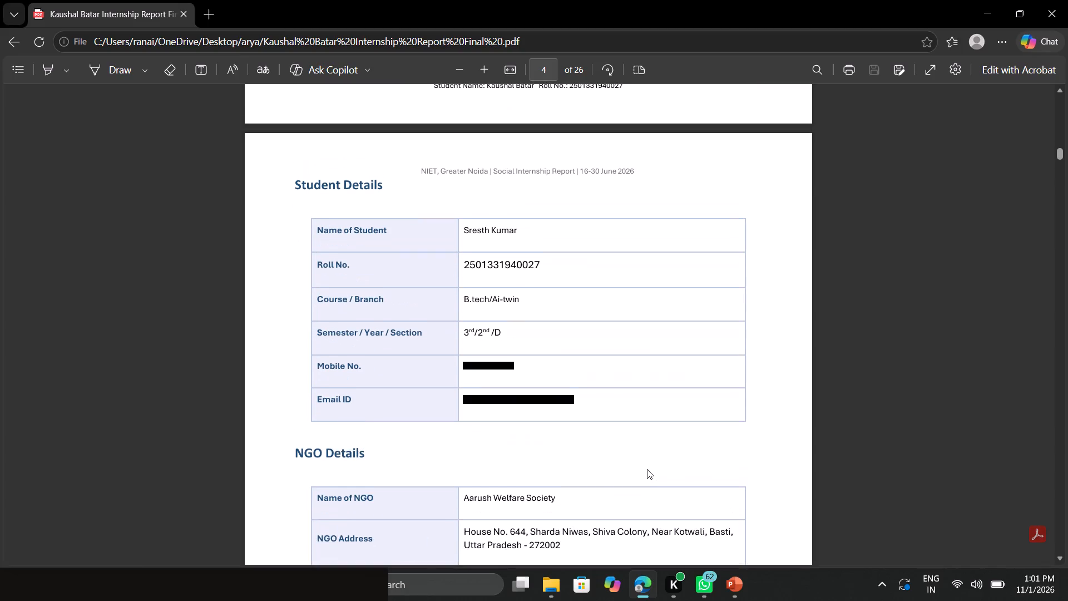
scroll(647, 469, "up", 4)
scroll(647, 469, "down", 1)
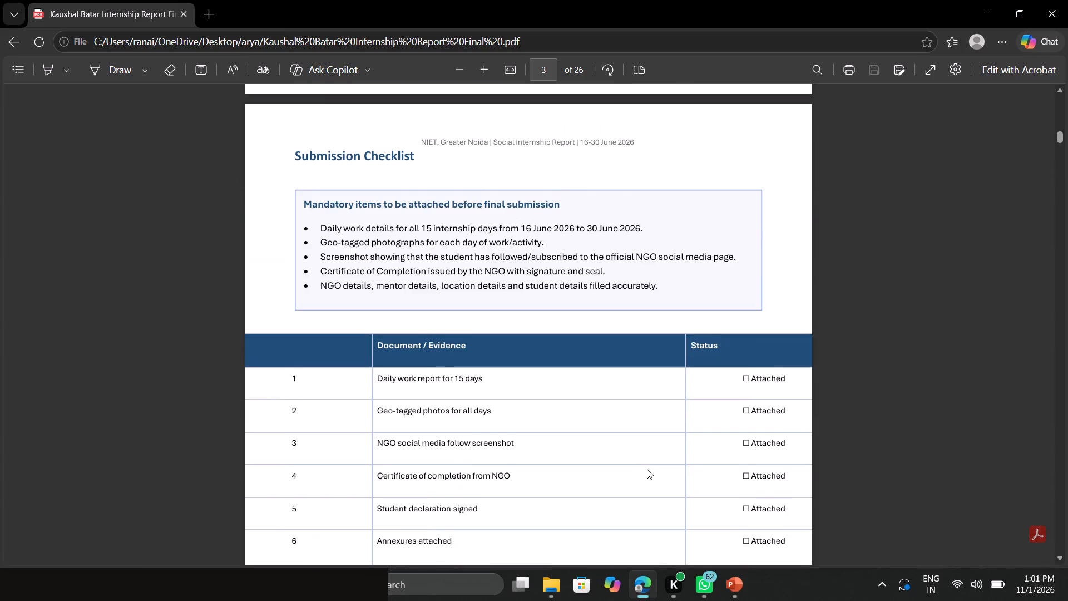
scroll(647, 469, "down", 5)
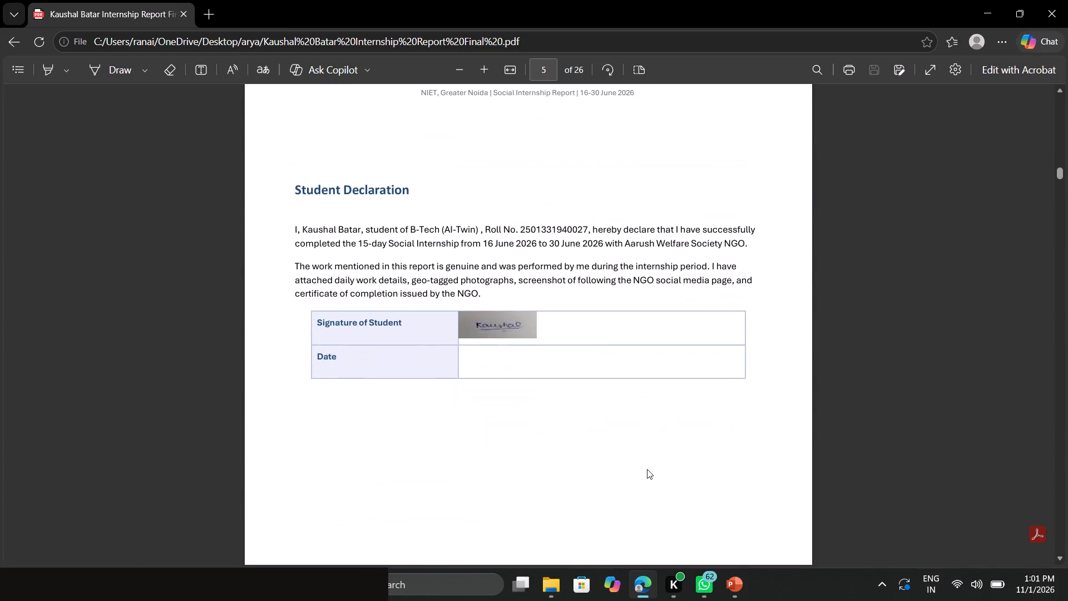
scroll(647, 469, "down", 6)
Recheck the Submission Checklist, Student Details and NGO Details pages of the report.
scroll(647, 469, "up", 1)
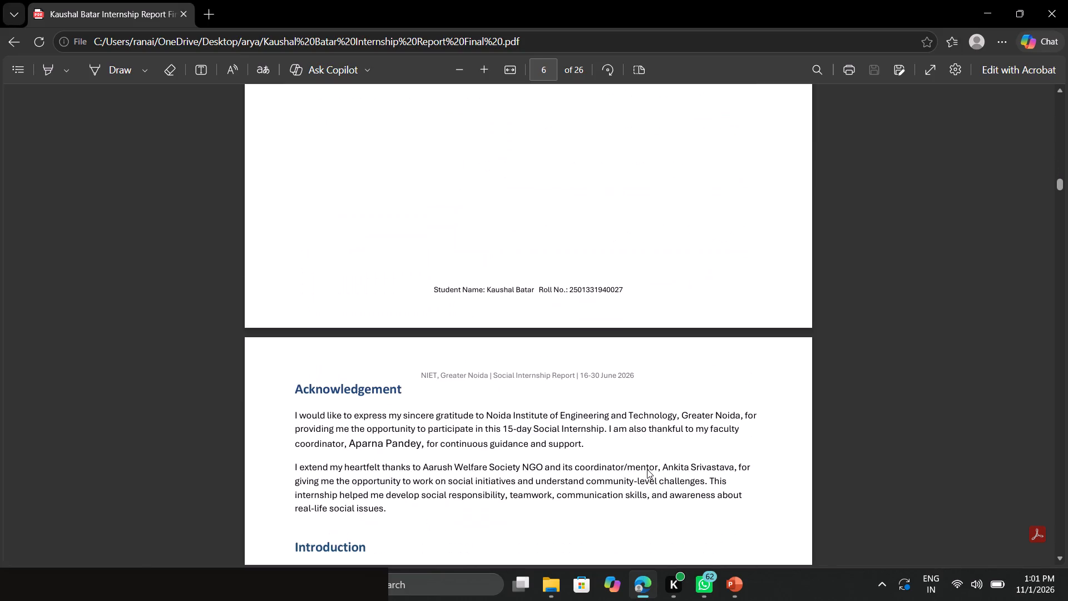
scroll(647, 469, "up", 6)
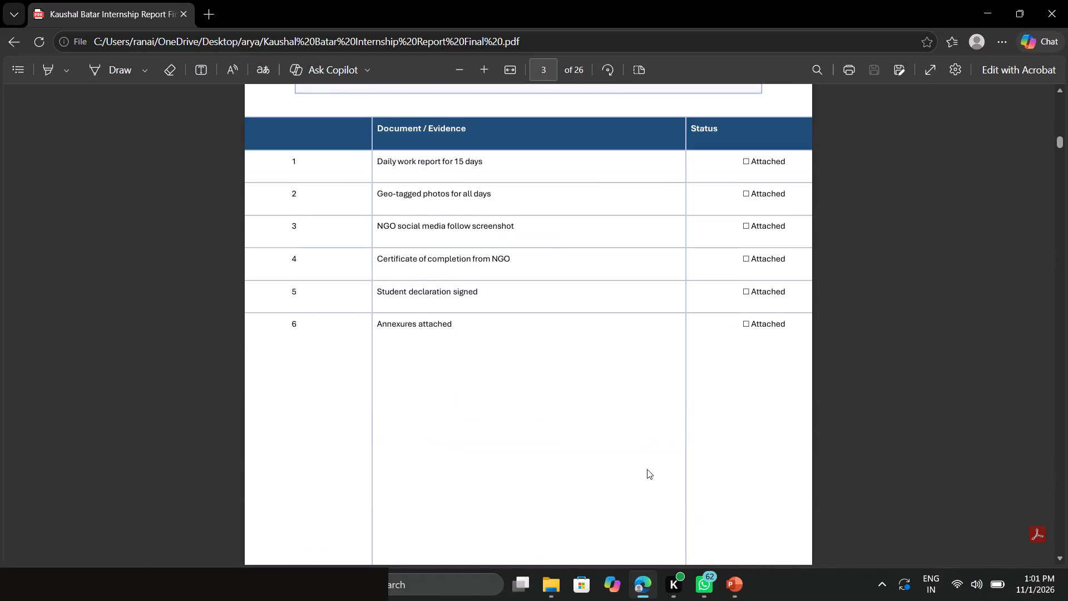
scroll(647, 469, "up", 4)
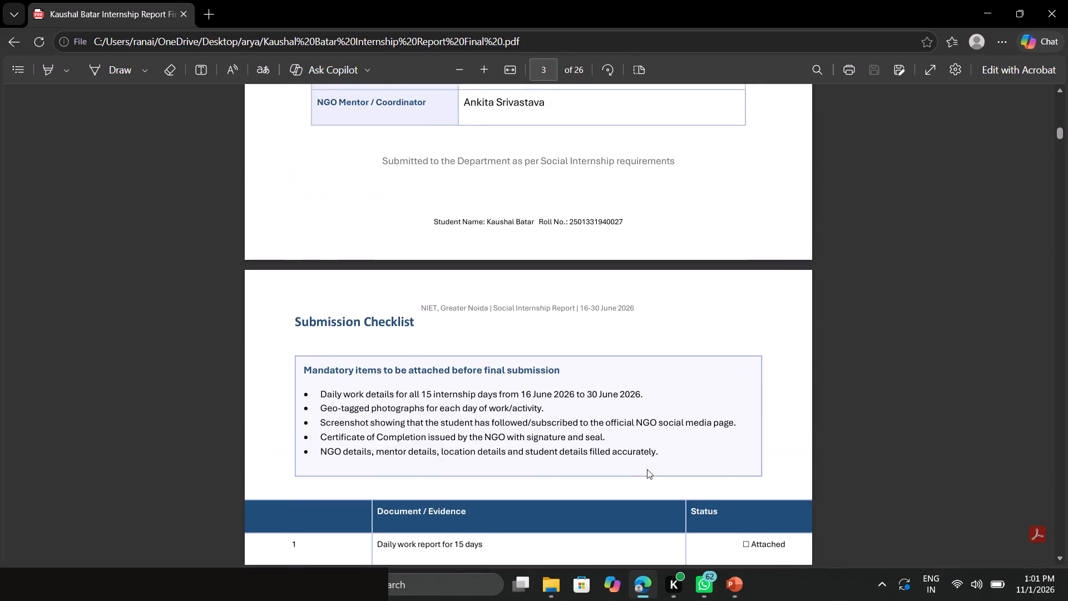
scroll(647, 469, "up", 5)
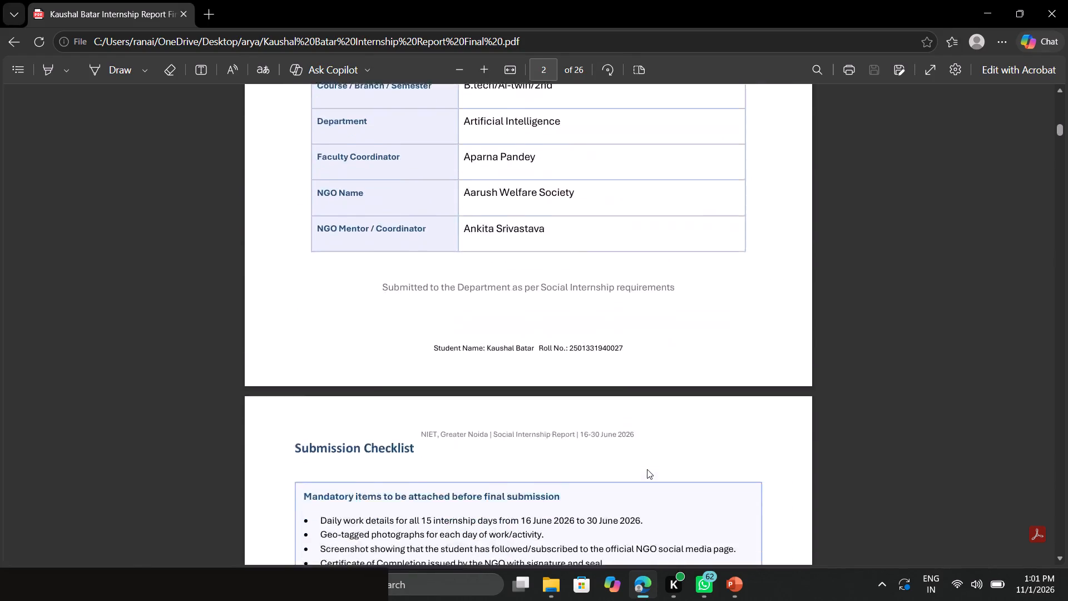
scroll(647, 469, "down", 5)
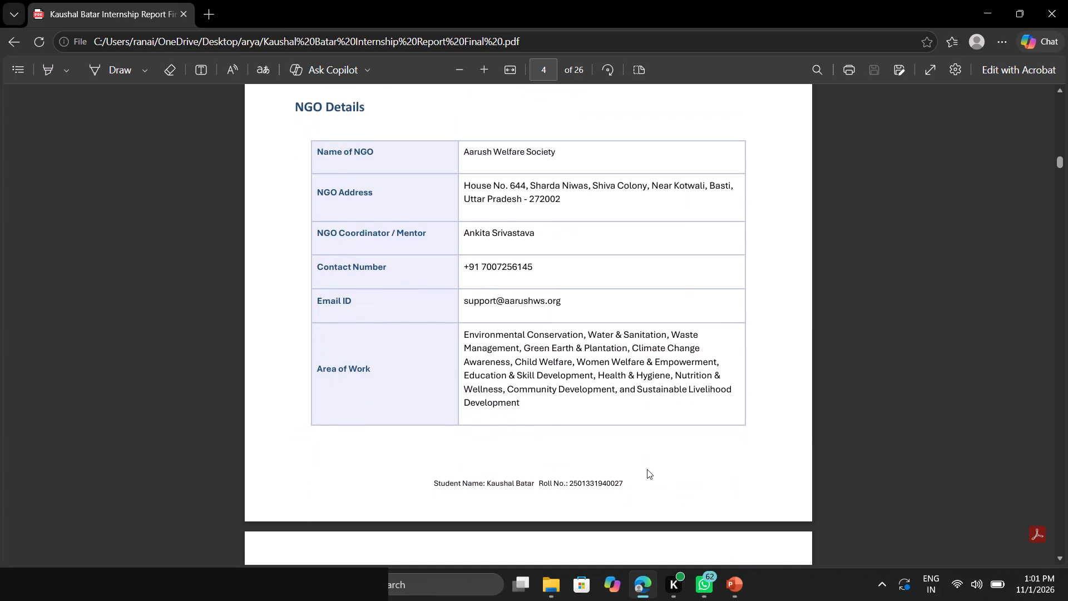
scroll(647, 469, "up", 4)
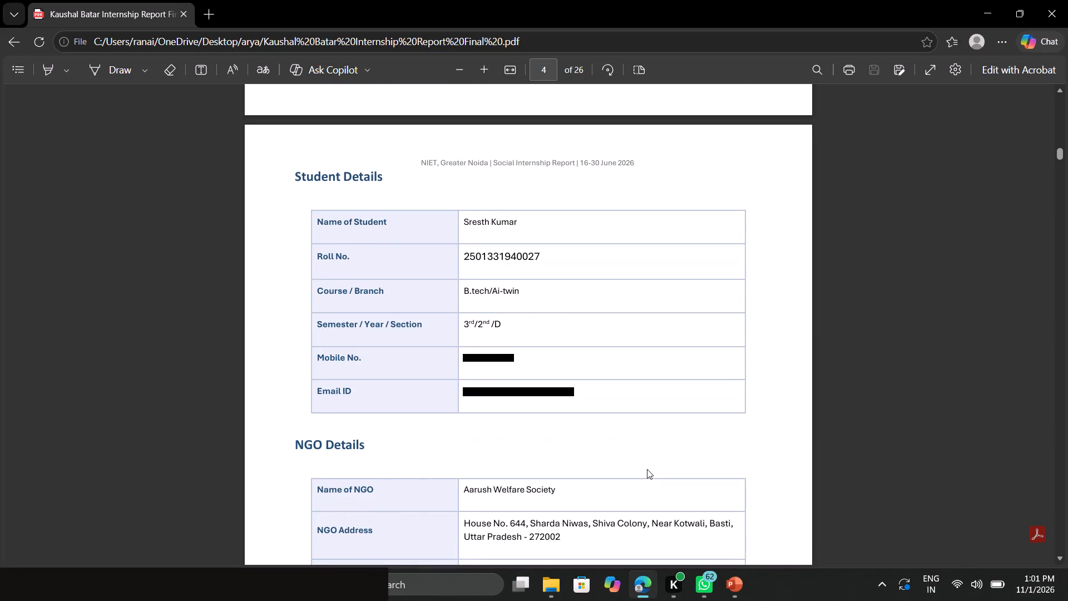
Examine the Student Declaration, Acknowledgement, Introduction and Objectives of the Internship sections.
scroll(647, 469, "down", 1)
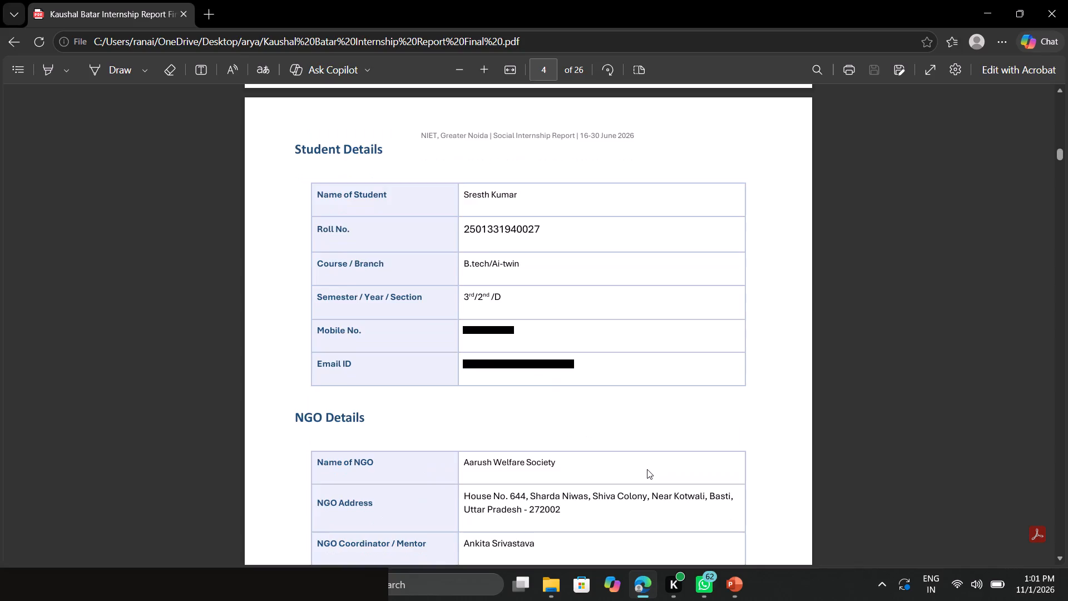
scroll(647, 469, "down", 10)
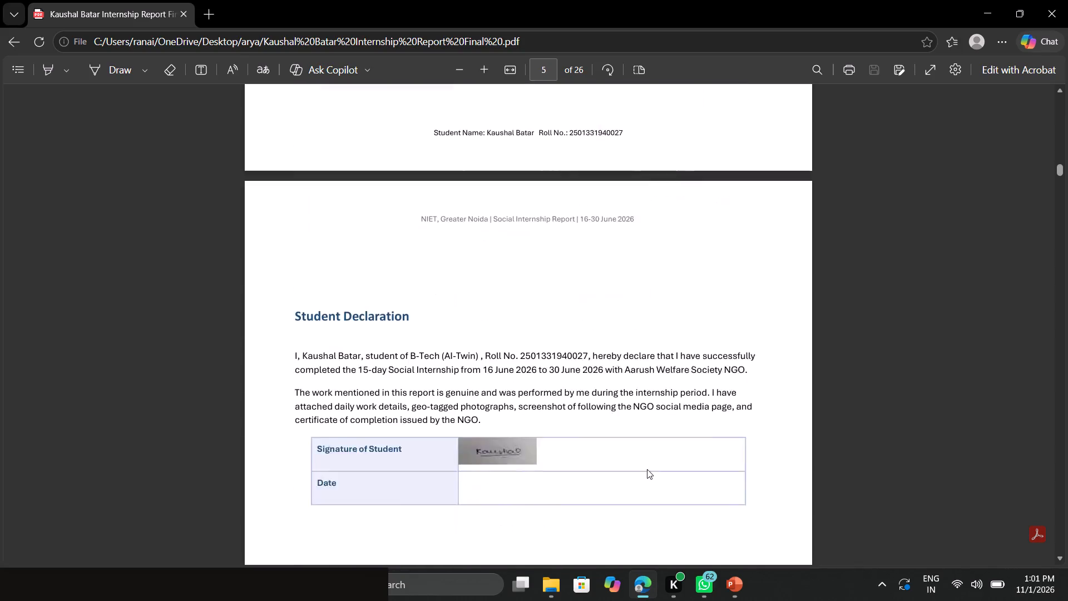
scroll(647, 469, "down", 5)
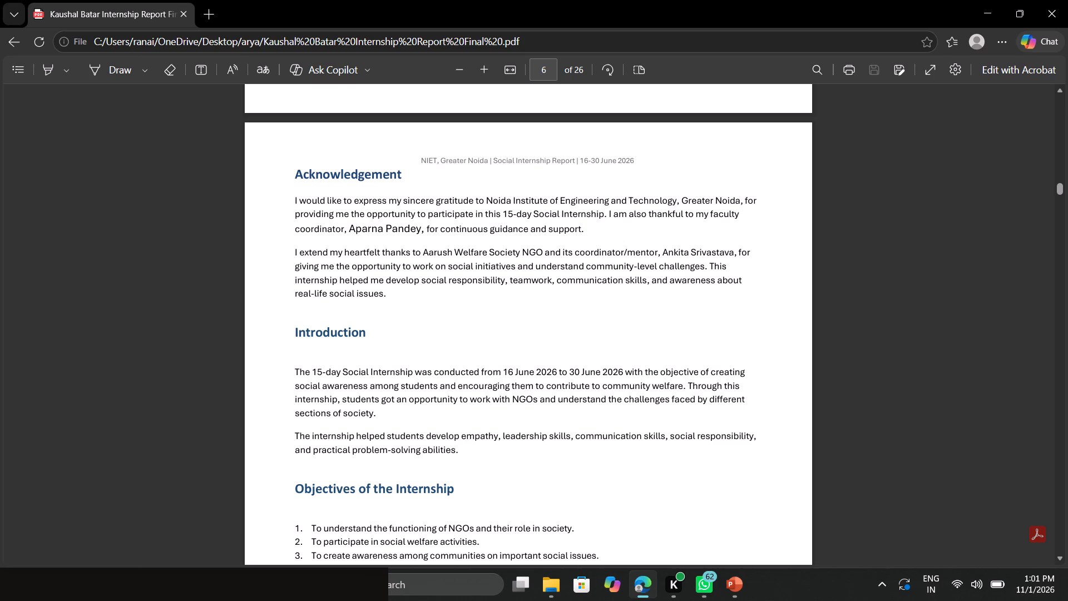
scroll(504, 473, "down", 1)
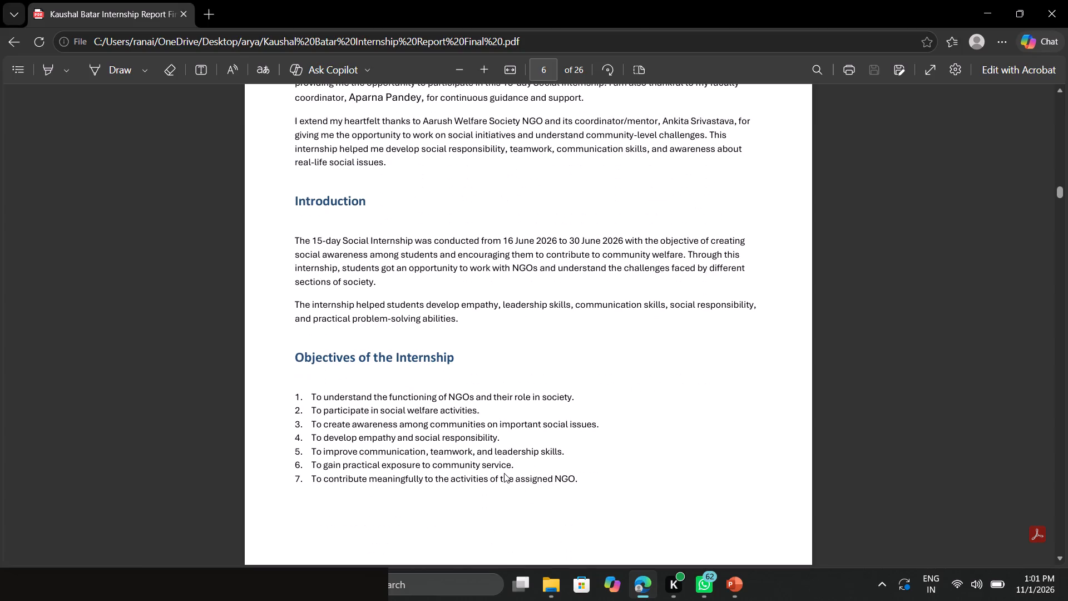
scroll(616, 111, "up", 8)
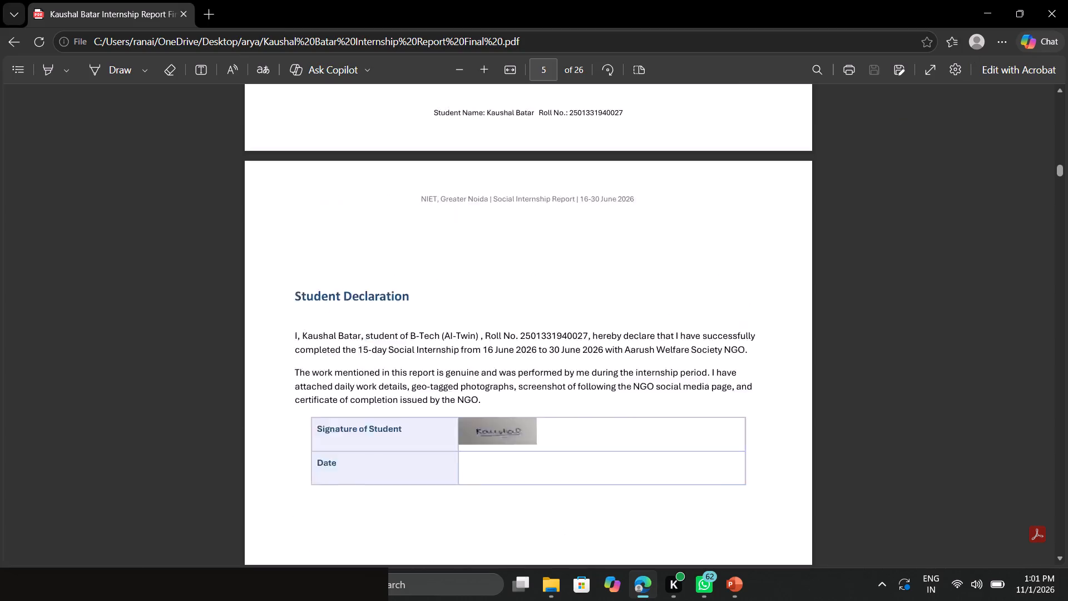
Close the PDF, open the Internship Report Final file from the arya folder in Word just once, and enable editing.
left_click(184, 12)
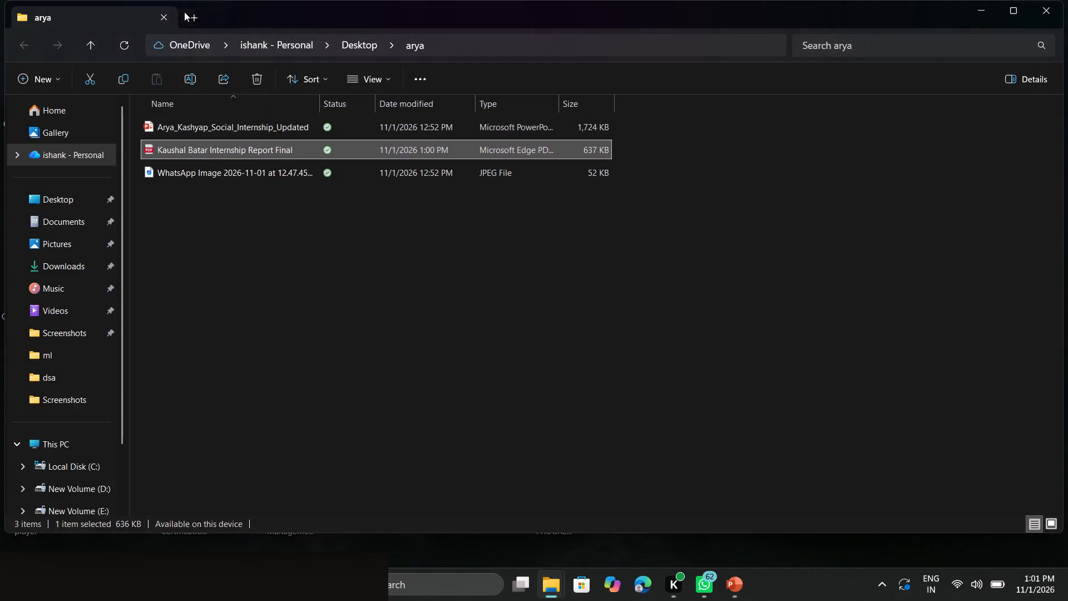
right_click(413, 147)
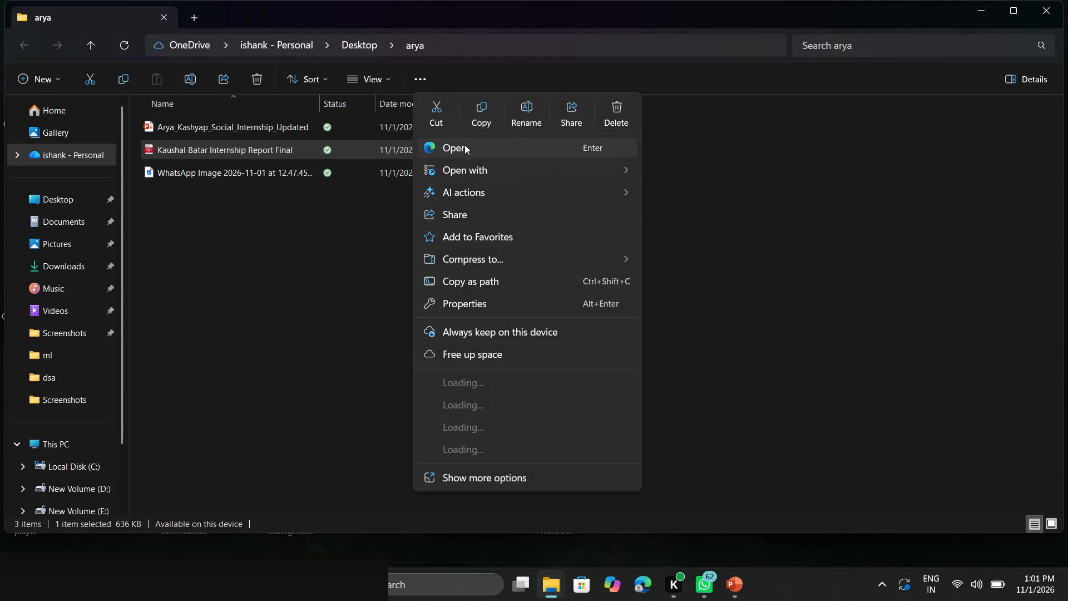
left_click(624, 166)
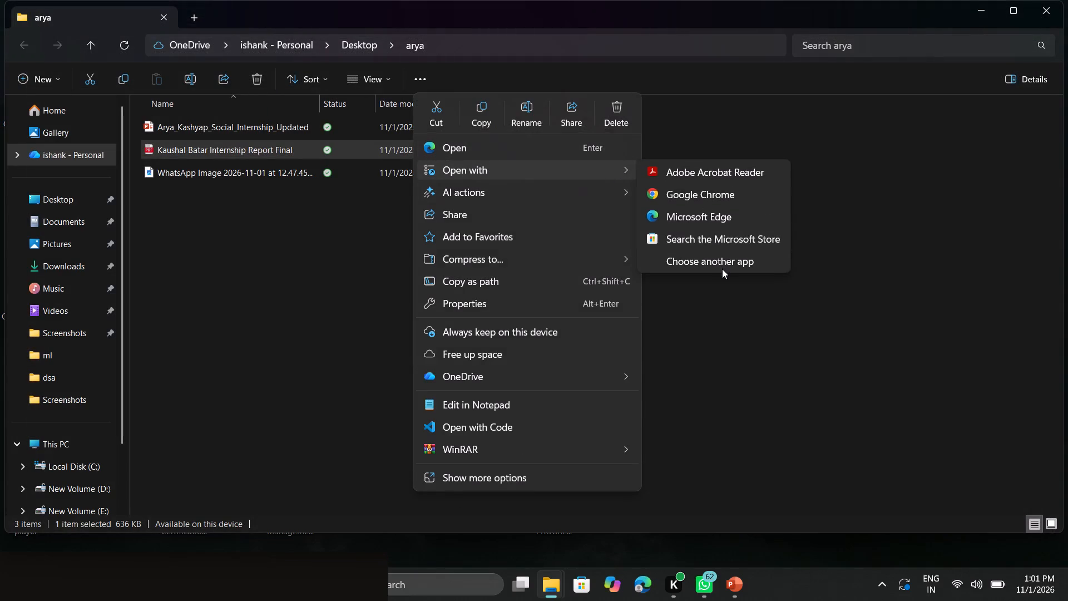
left_click(723, 269)
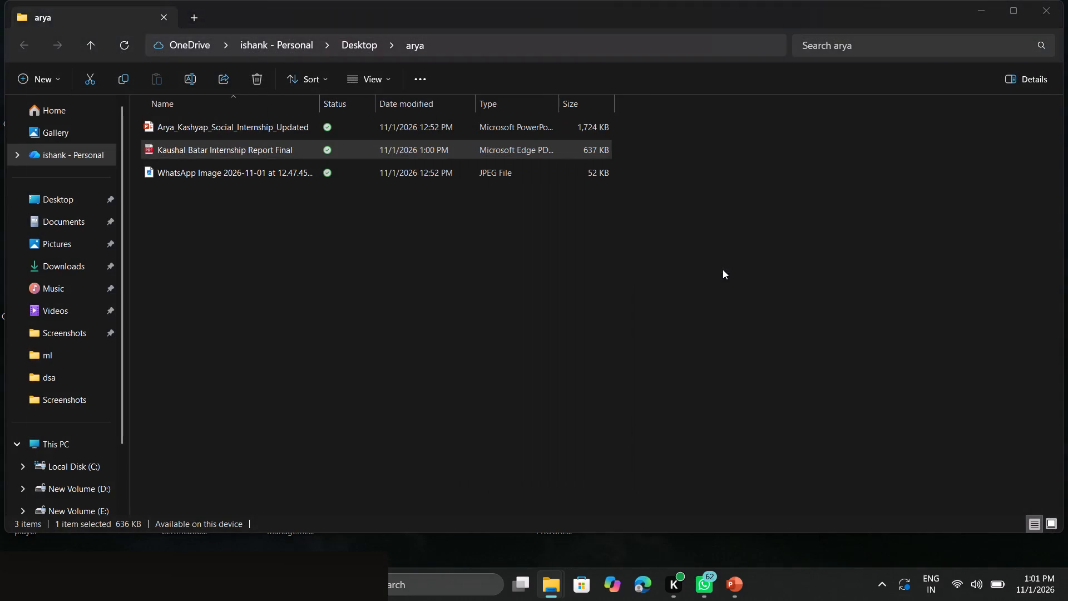
scroll(568, 324, "down", 8)
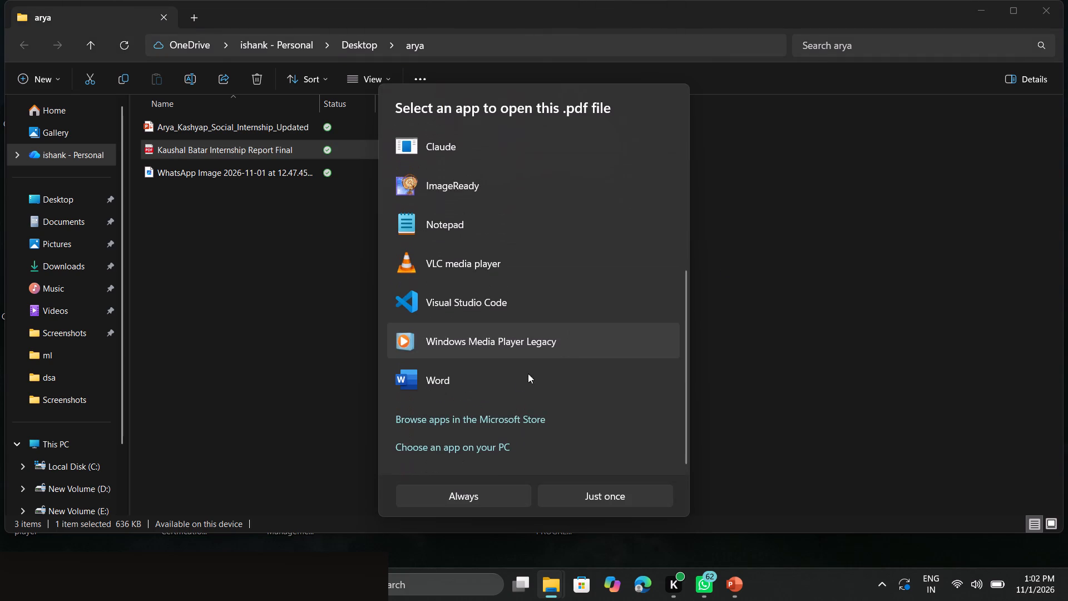
left_click(518, 386)
left_click(609, 478)
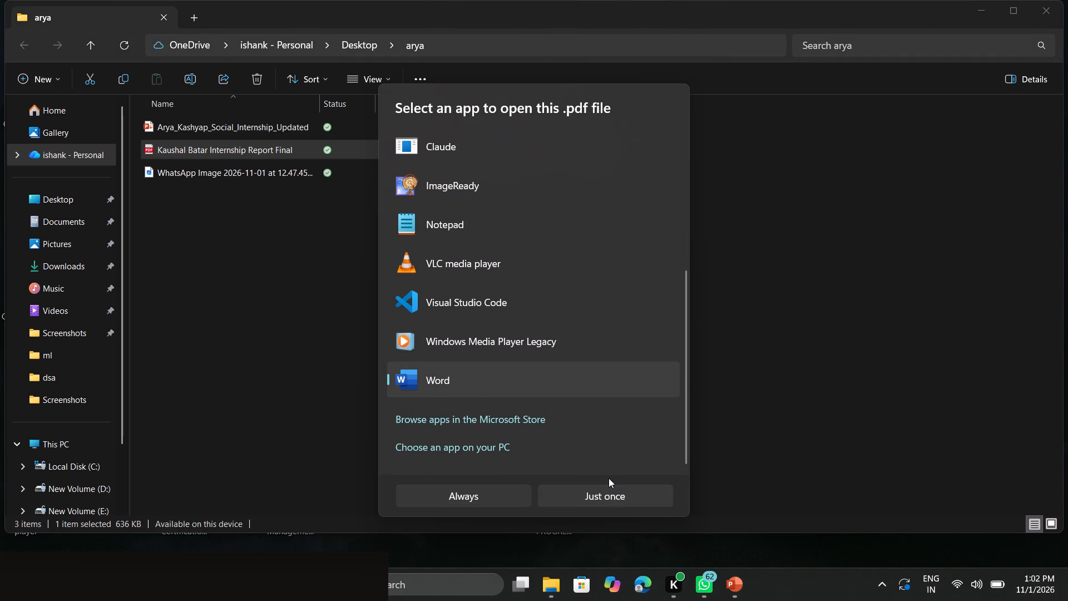
left_click(609, 491)
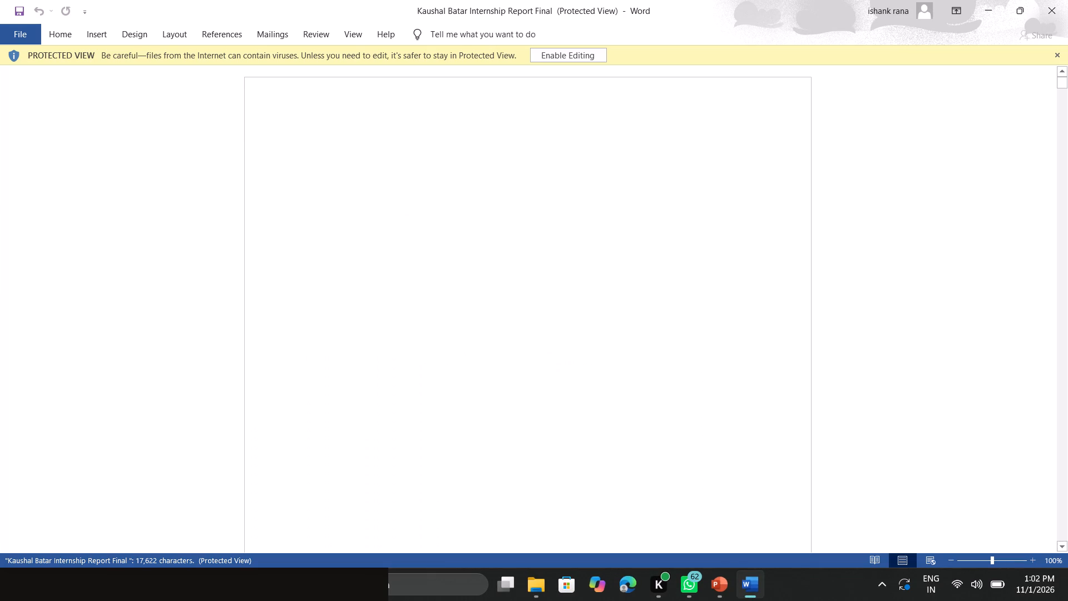
left_click(572, 56)
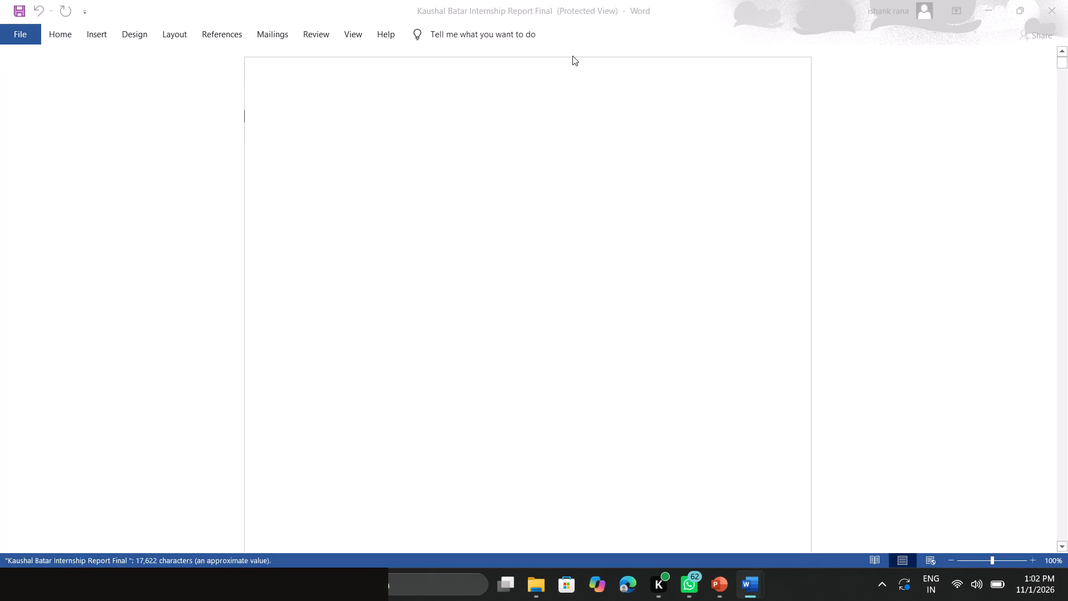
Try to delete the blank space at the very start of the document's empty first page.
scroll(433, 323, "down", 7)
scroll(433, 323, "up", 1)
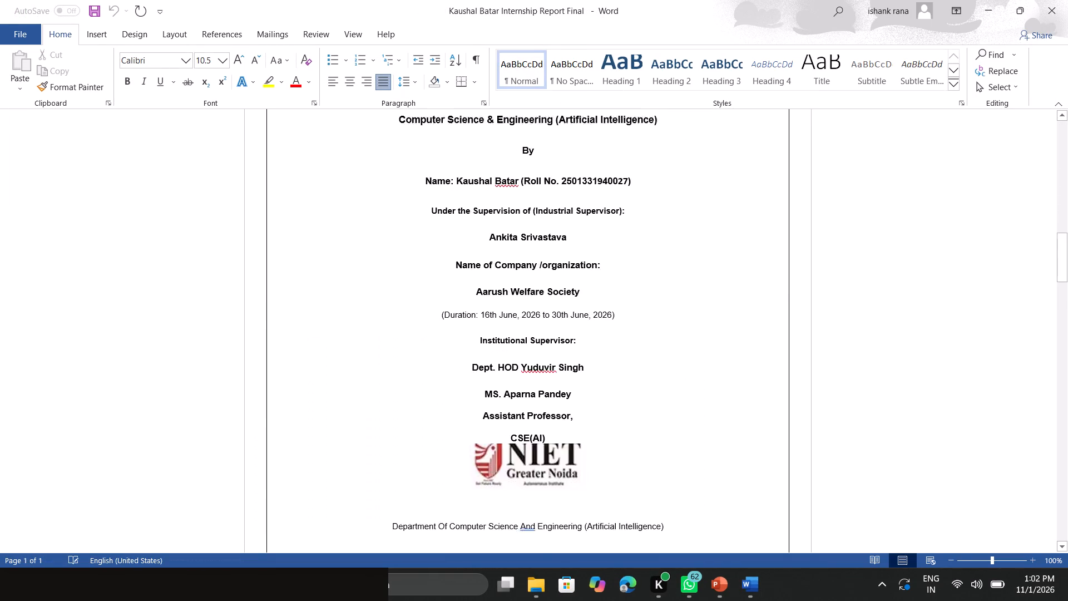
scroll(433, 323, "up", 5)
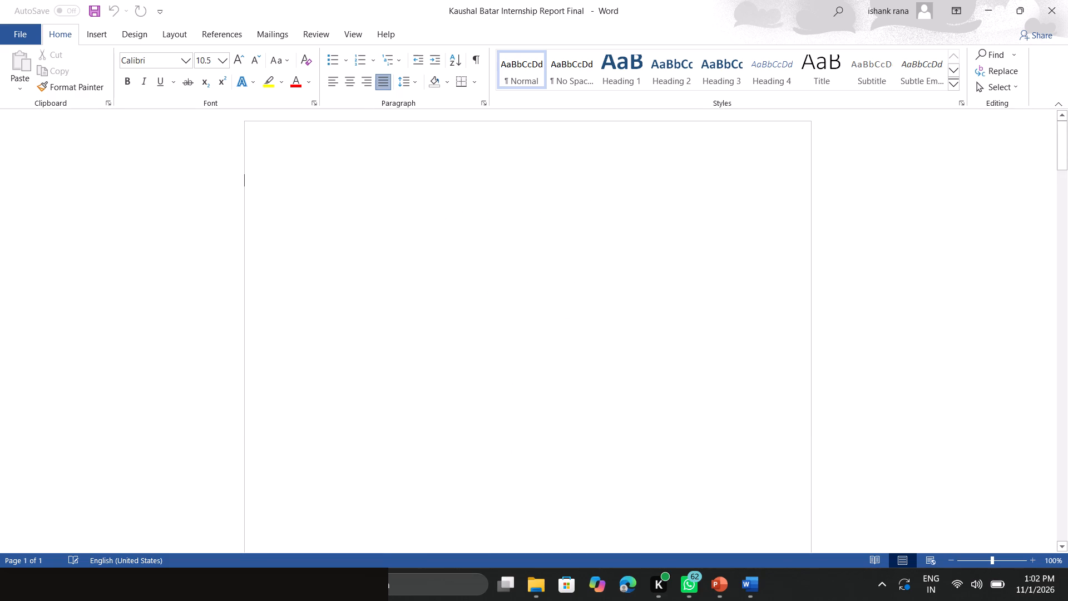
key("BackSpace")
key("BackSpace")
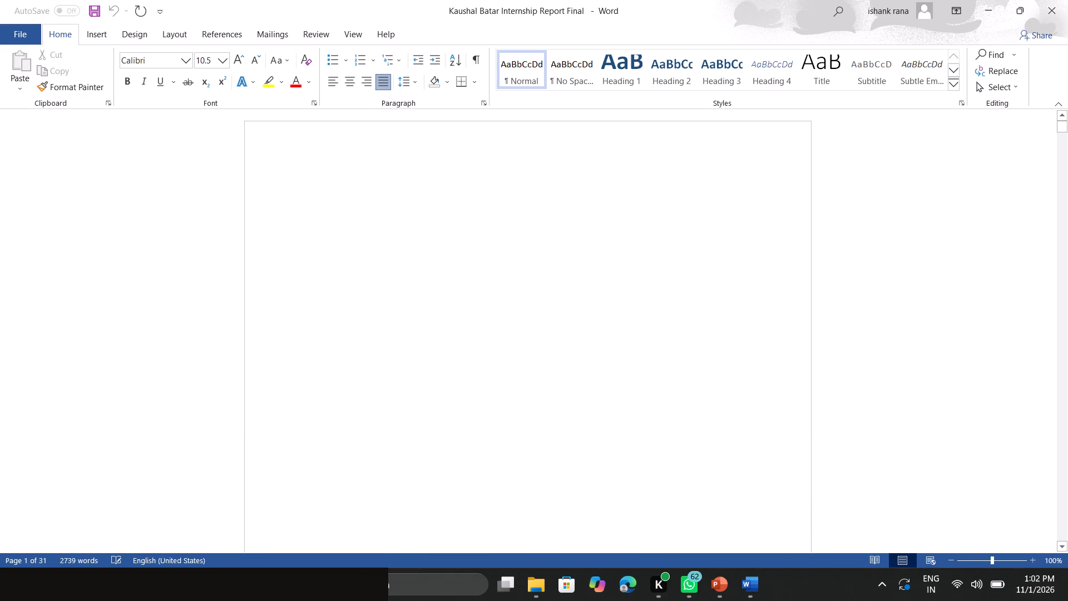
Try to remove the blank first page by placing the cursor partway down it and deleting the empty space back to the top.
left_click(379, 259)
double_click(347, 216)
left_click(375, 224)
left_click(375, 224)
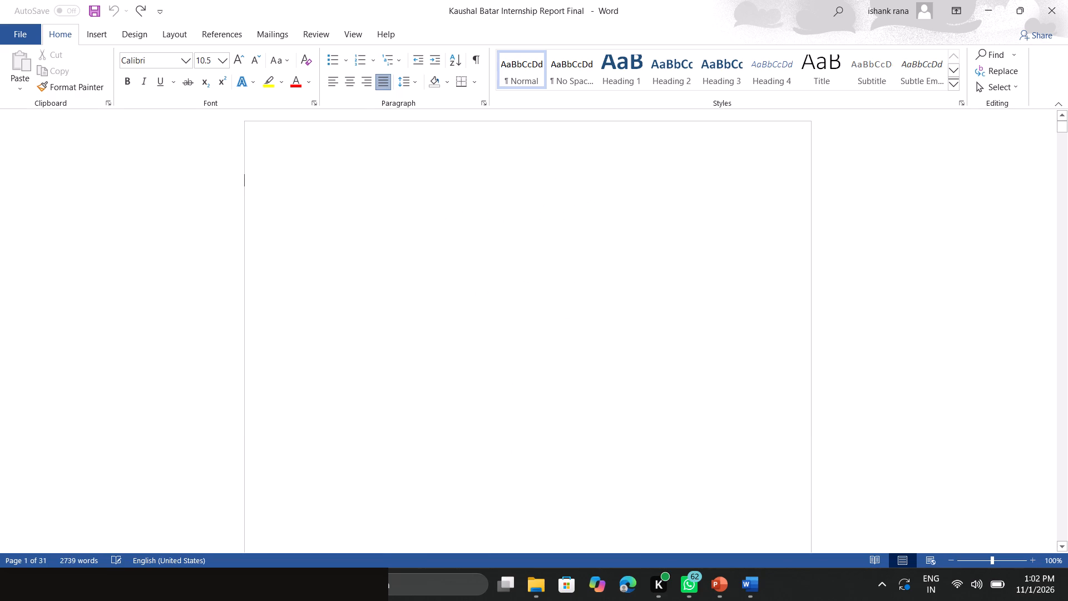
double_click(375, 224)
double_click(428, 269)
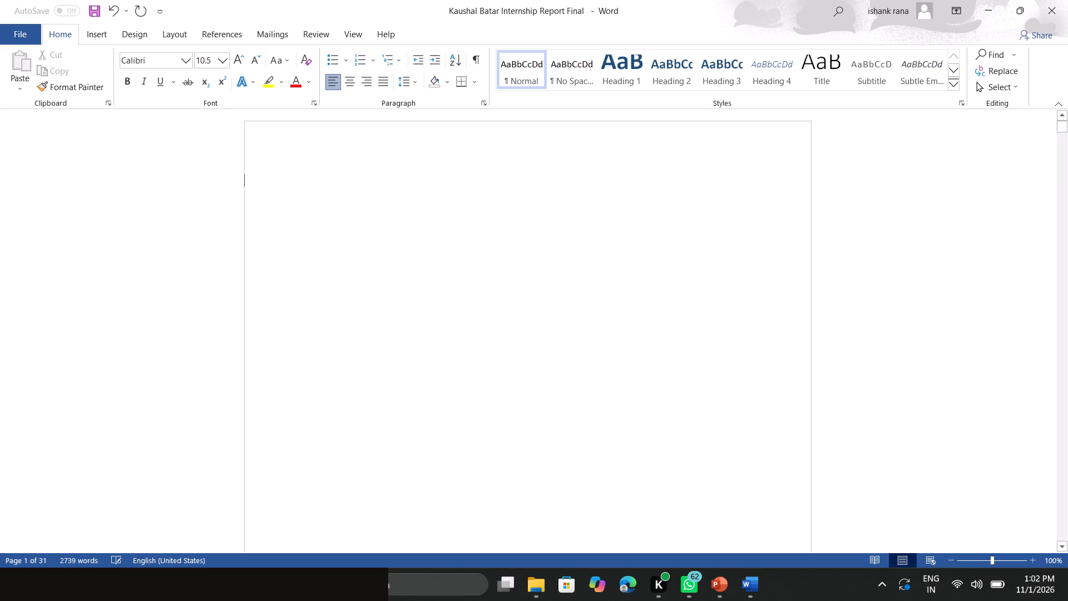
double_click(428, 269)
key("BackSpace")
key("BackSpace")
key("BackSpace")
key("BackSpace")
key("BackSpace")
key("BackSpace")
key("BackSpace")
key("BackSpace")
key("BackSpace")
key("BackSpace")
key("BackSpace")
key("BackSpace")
Examine the blank first page side by side with the cover page and the table's overflow onto the following page.
scroll(428, 269, "down", 5)
scroll(432, 321, "up", 2)
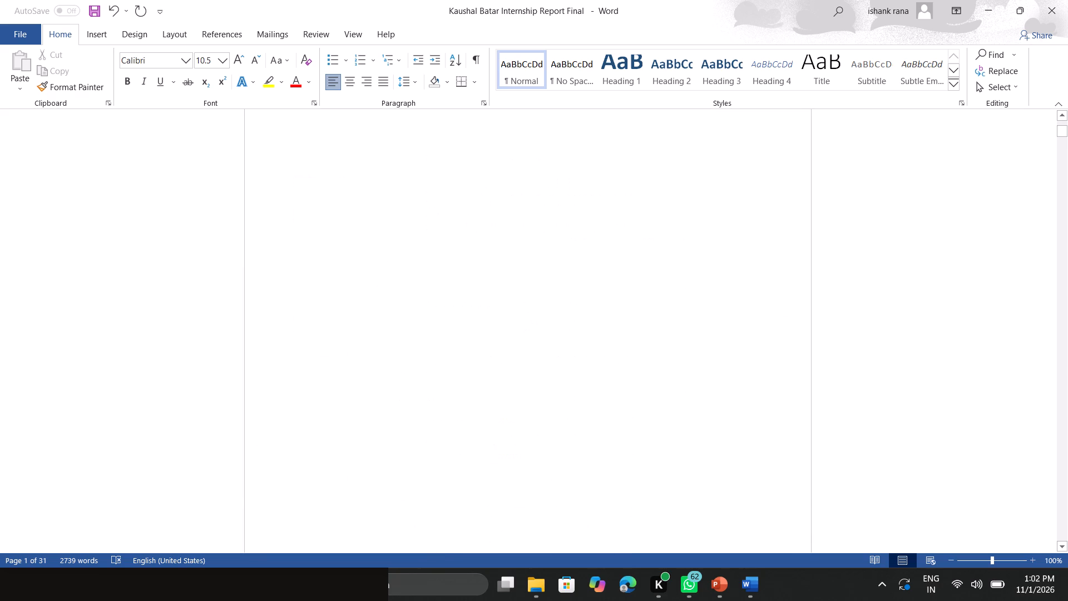
scroll(447, 214, "down", 5, "ctrl")
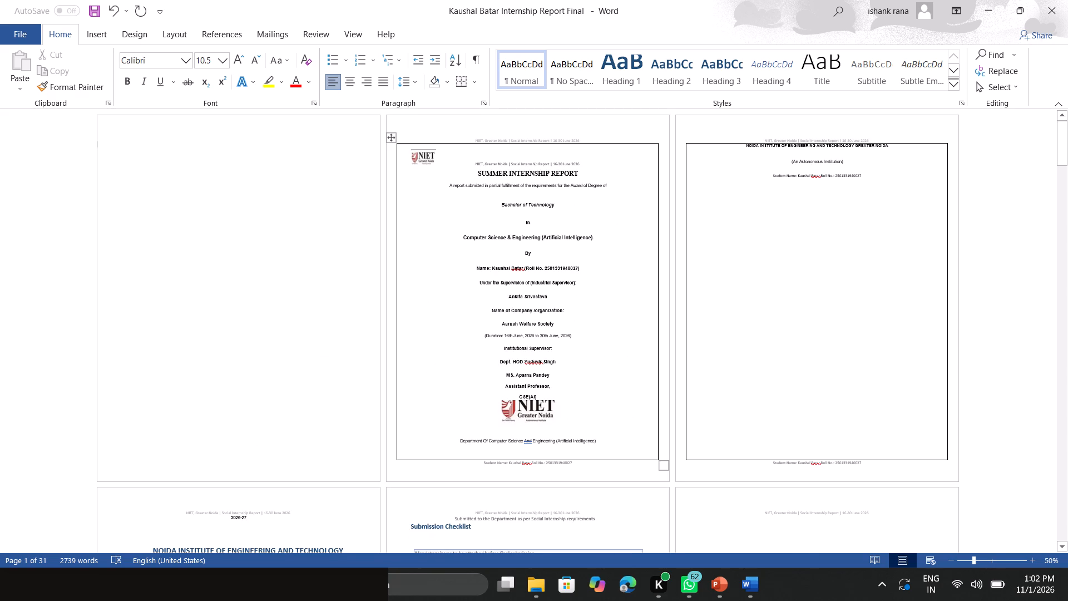
right_click(289, 241)
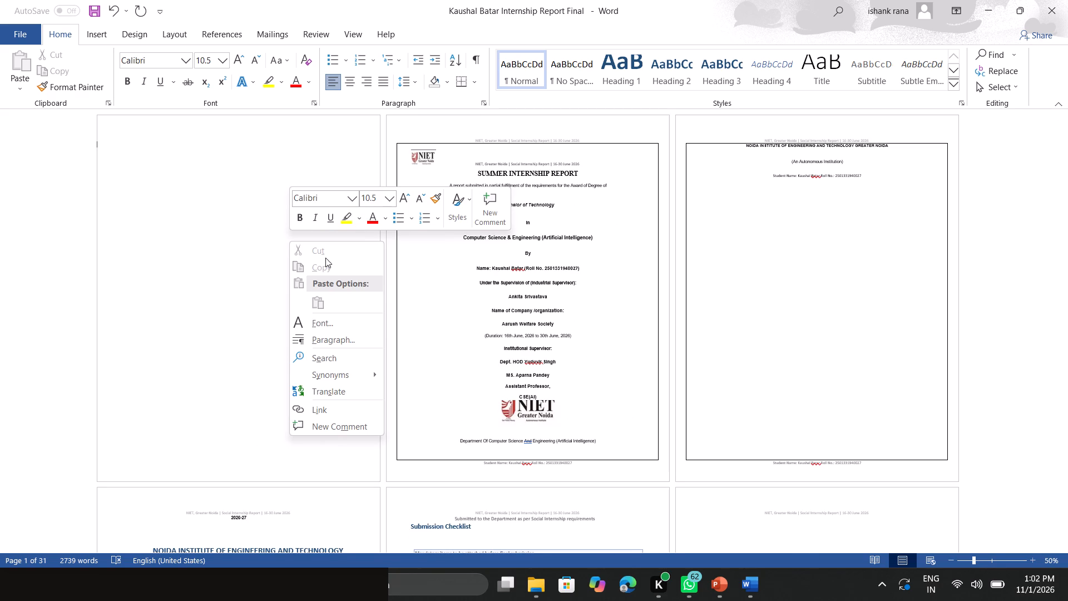
left_click(247, 299)
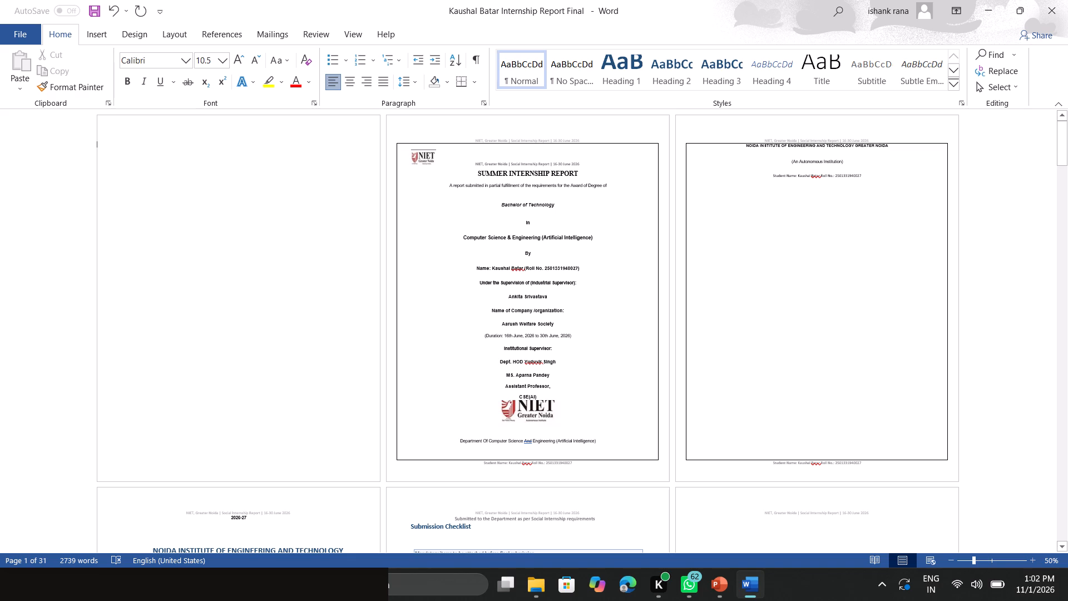
left_click(132, 465)
left_click(175, 455)
left_click(452, 132)
left_click(438, 131)
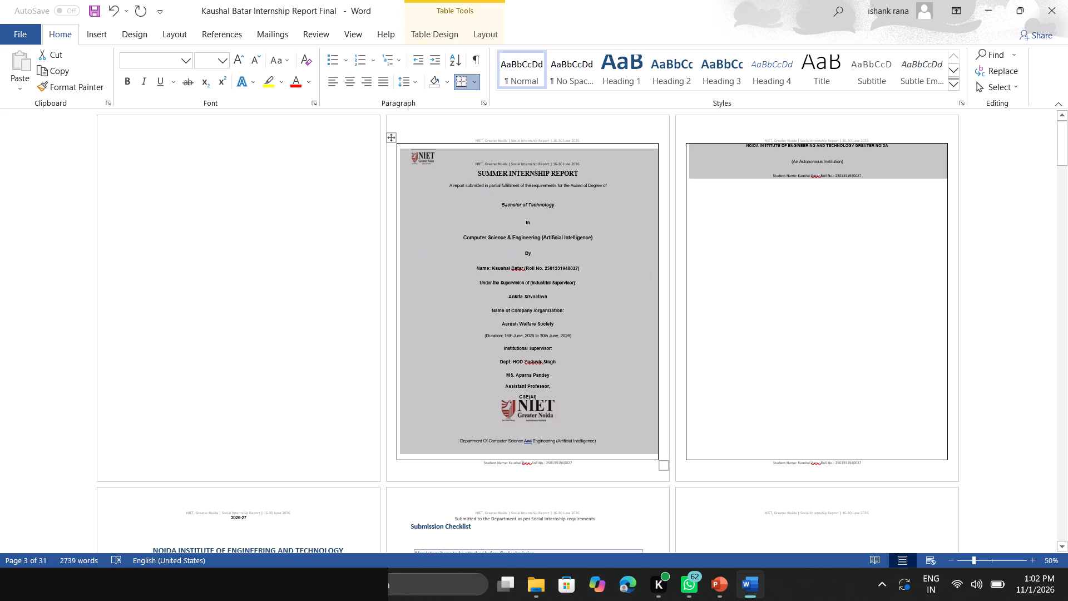
left_click(303, 353)
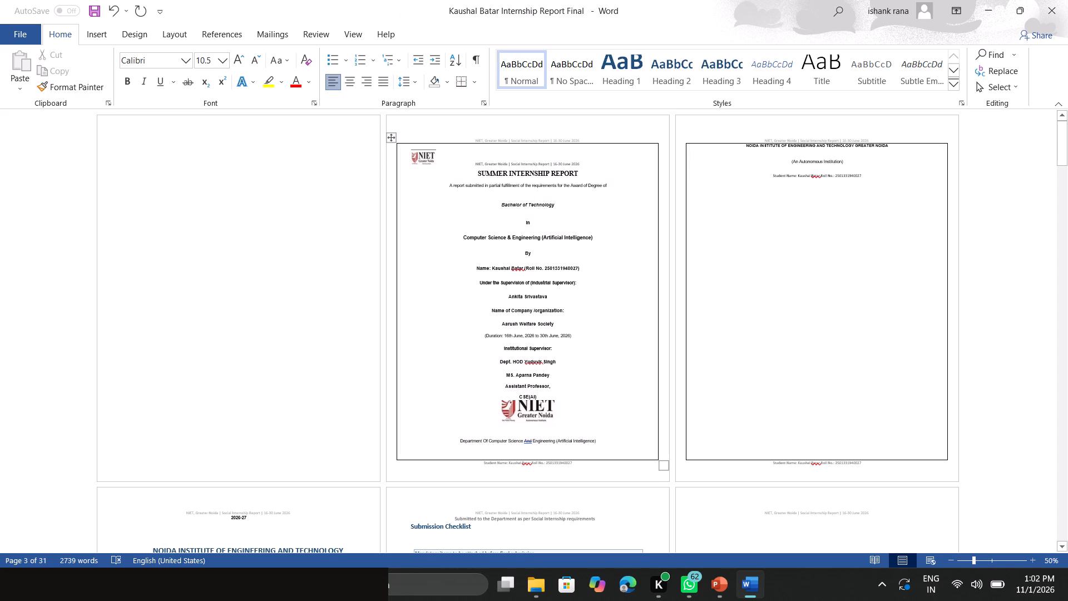
left_click(546, 350)
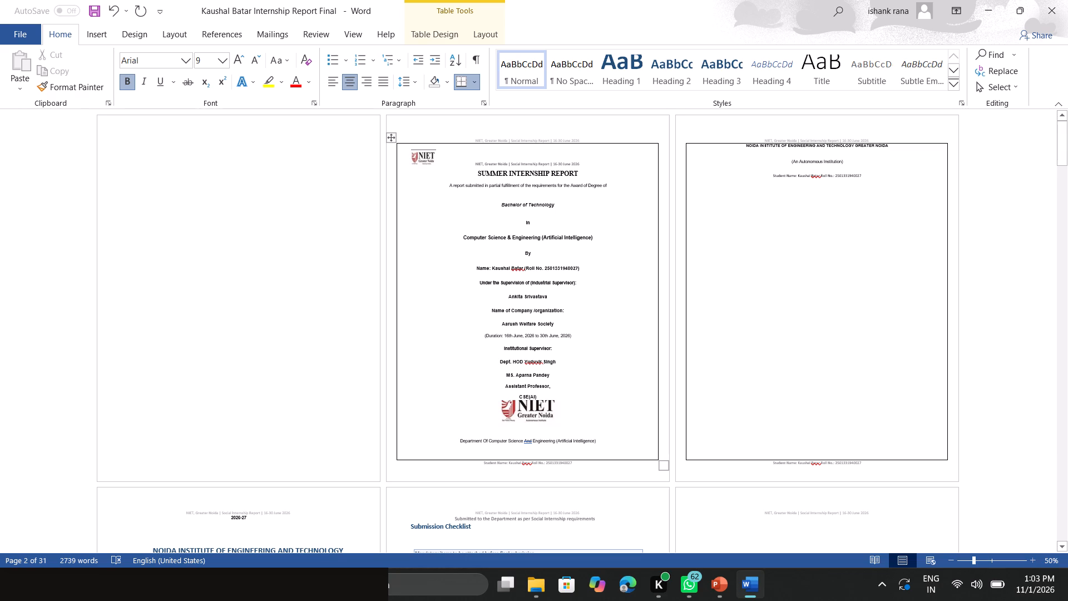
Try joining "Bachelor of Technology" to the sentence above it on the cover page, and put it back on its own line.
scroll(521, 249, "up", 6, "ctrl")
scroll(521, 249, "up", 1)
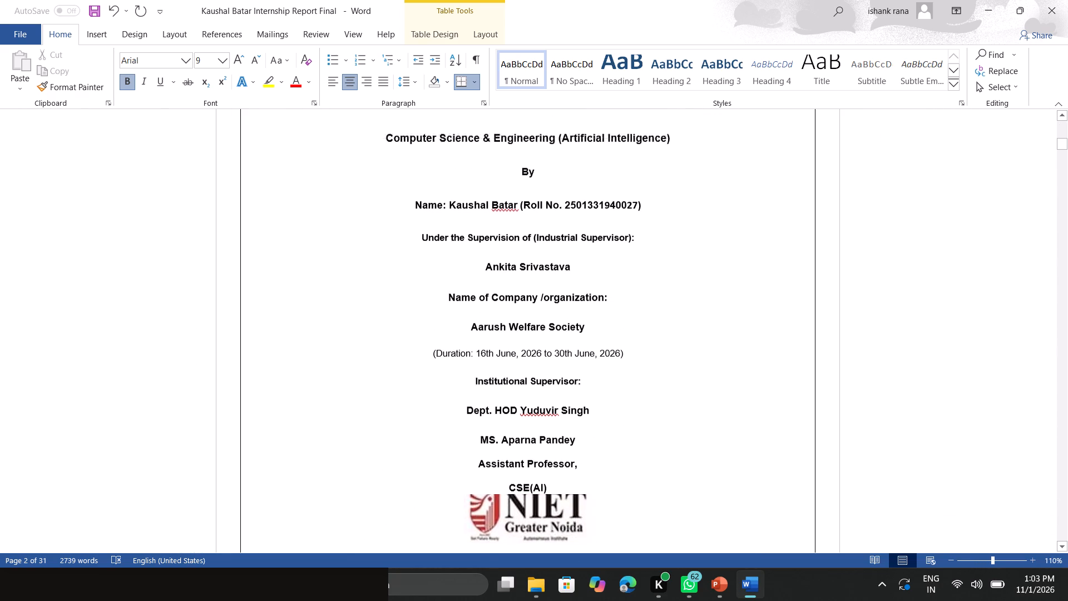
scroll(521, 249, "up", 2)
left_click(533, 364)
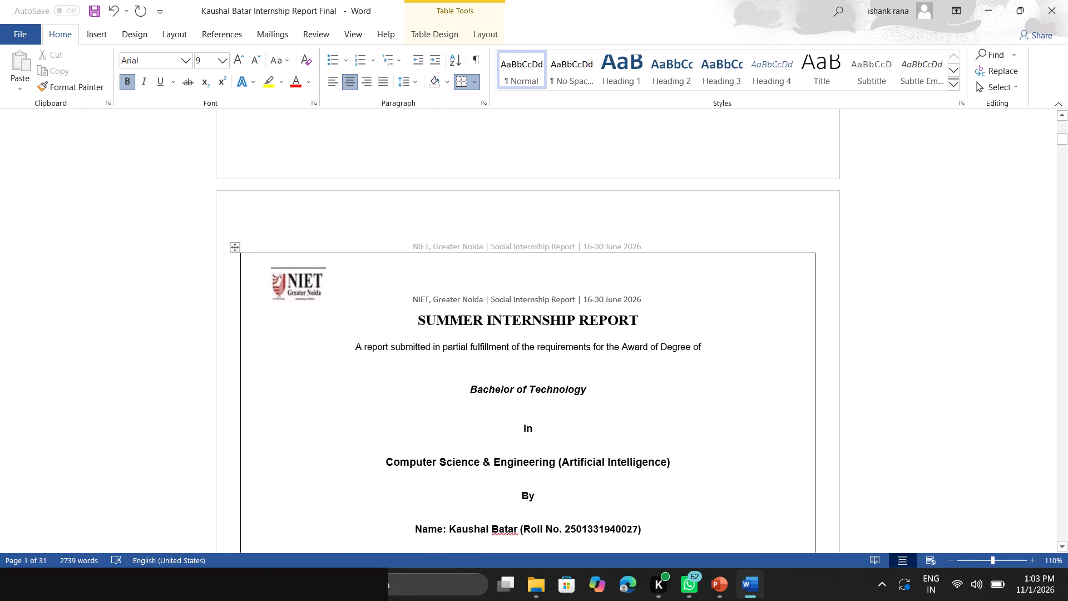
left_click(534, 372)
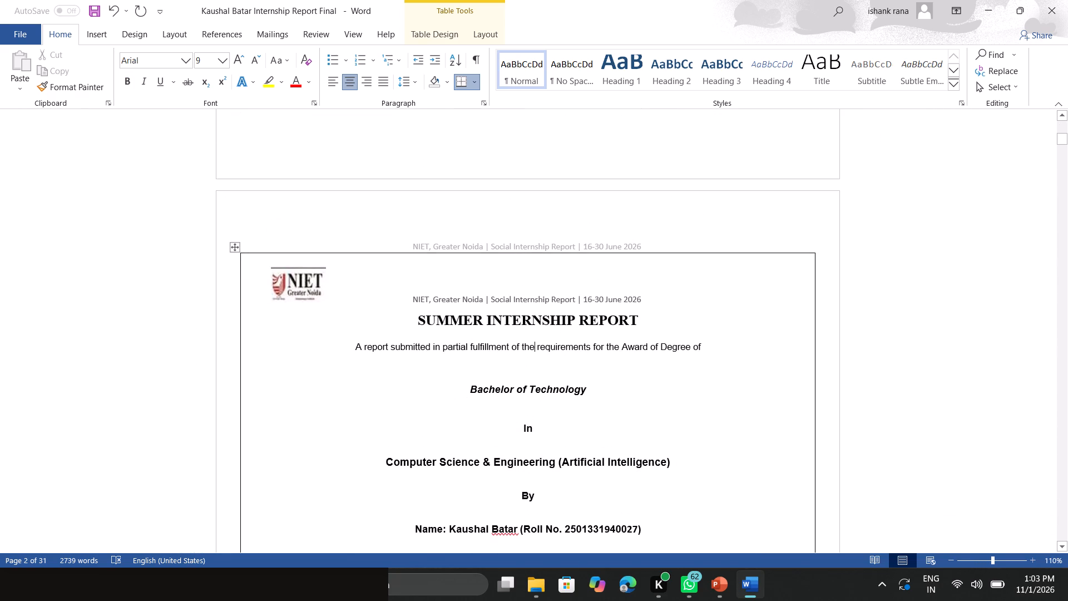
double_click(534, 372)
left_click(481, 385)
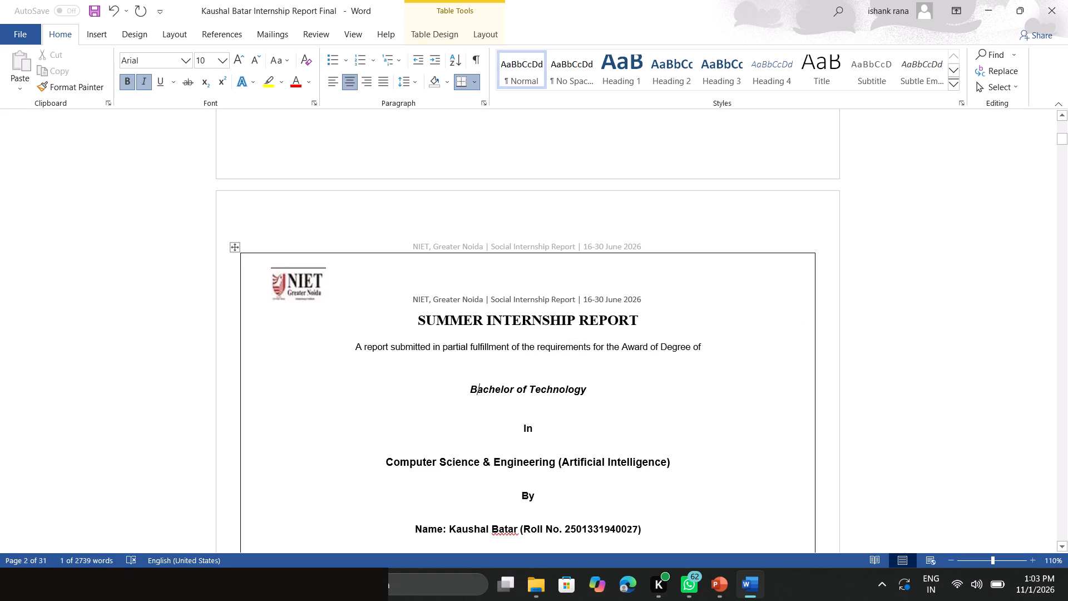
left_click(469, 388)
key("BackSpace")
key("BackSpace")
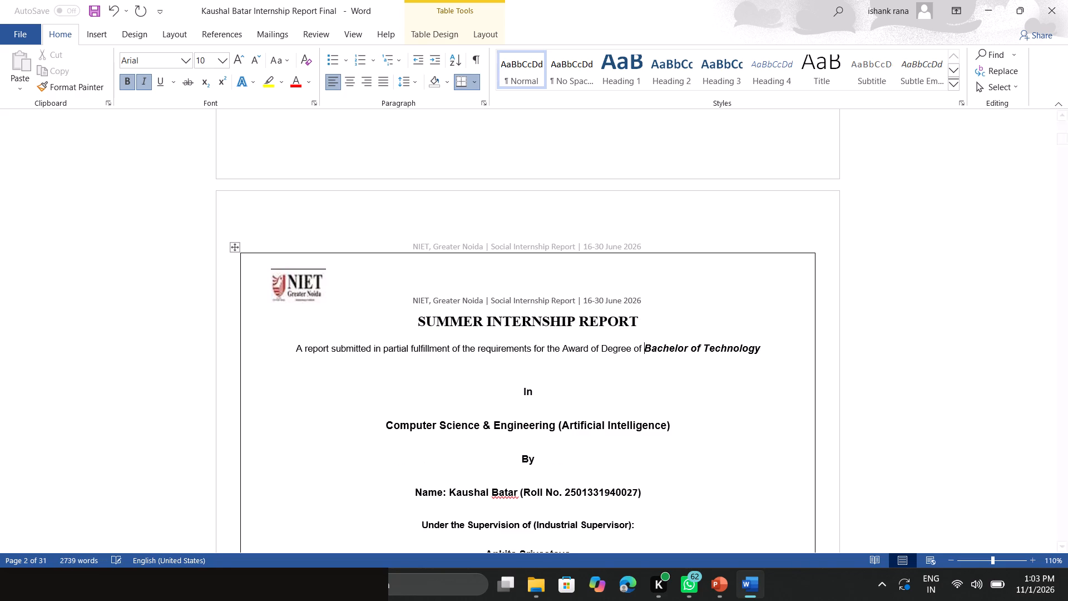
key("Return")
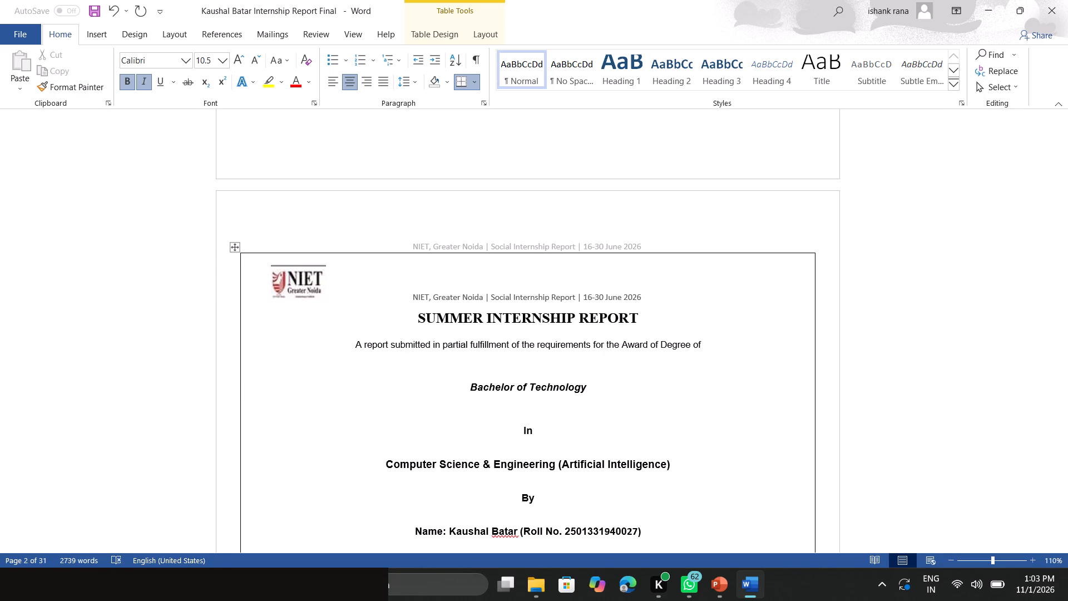
Set line spacing to 1.0 for the cover table's text, from "SUMMER INTERNSHIP REPORT" through the student name and roll number line.
left_click(362, 277)
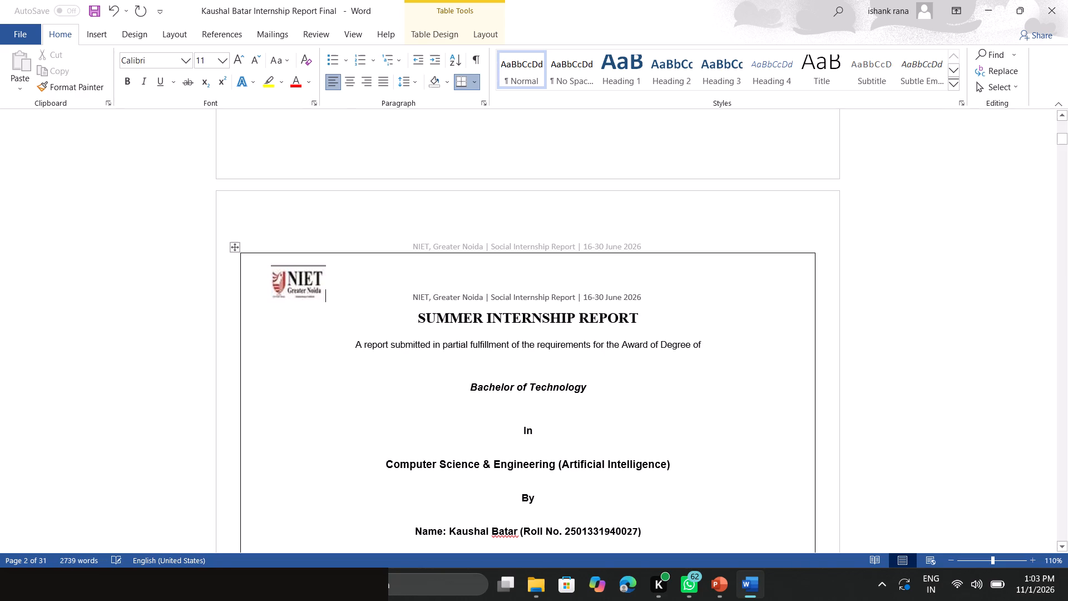
left_click_drag(377, 311, 530, 382)
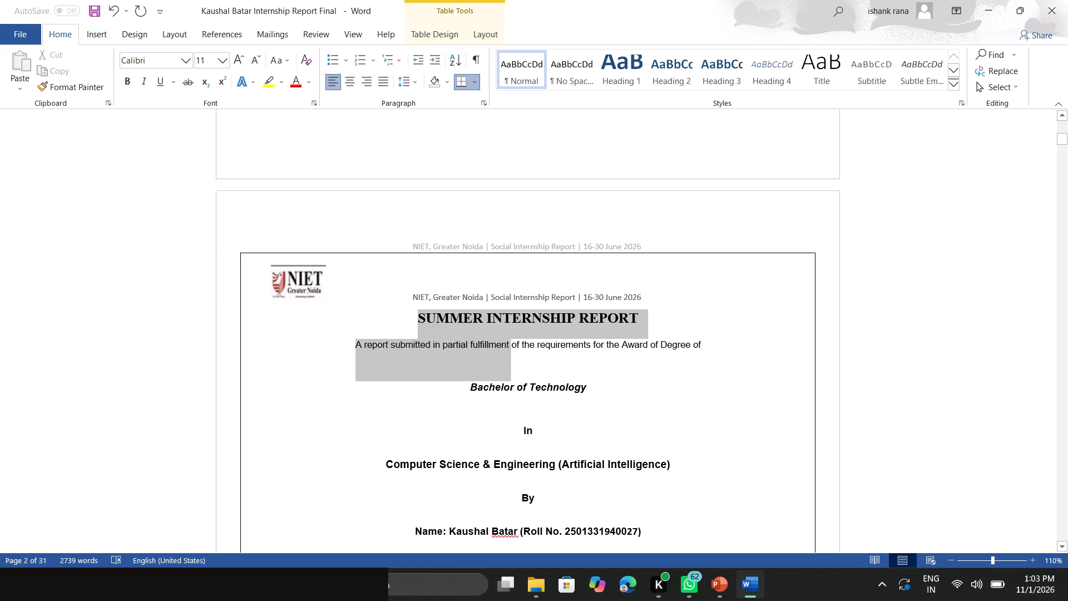
left_click_drag(530, 382, 556, 513)
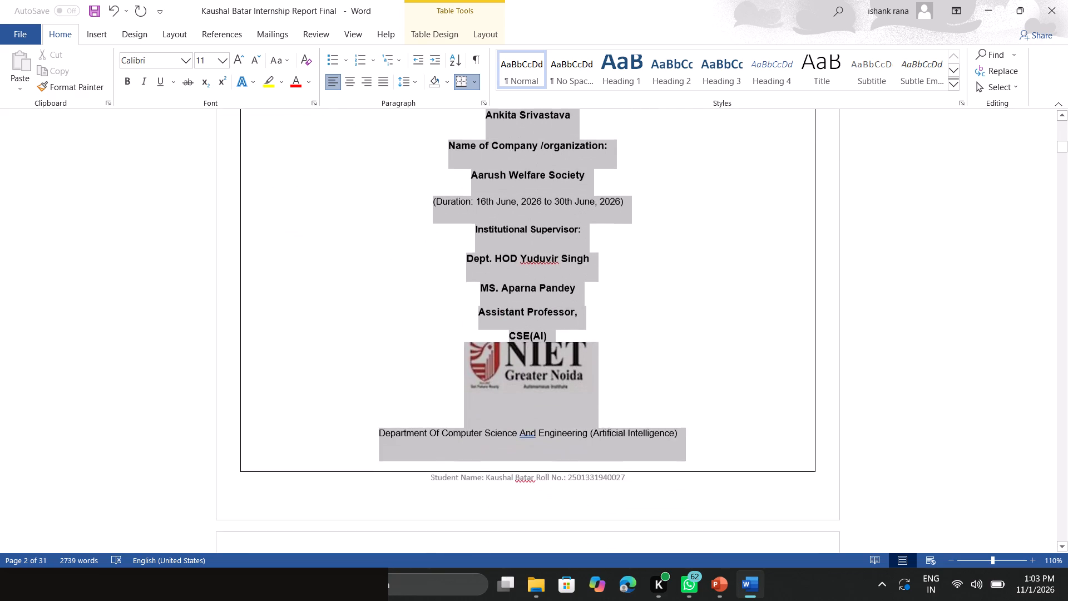
left_click_drag(556, 513, 564, 553)
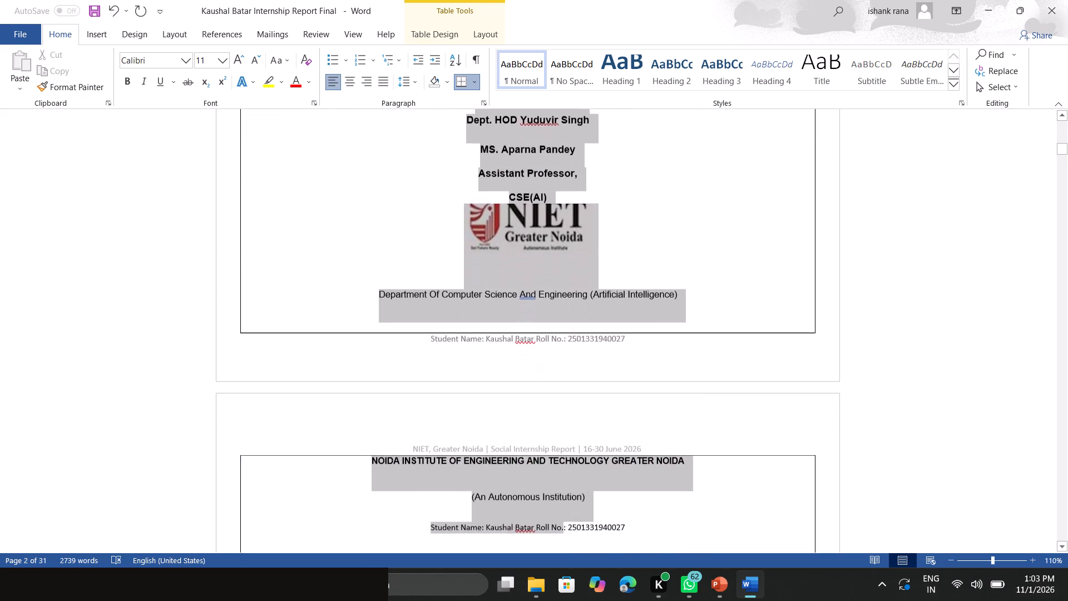
left_click_drag(564, 553, 645, 465)
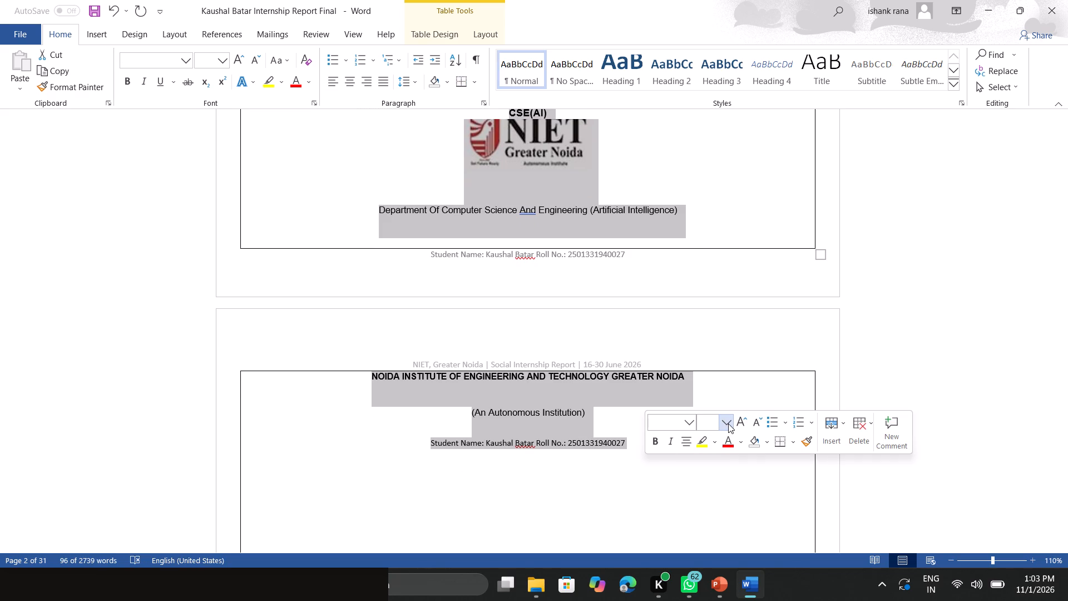
left_click(728, 423)
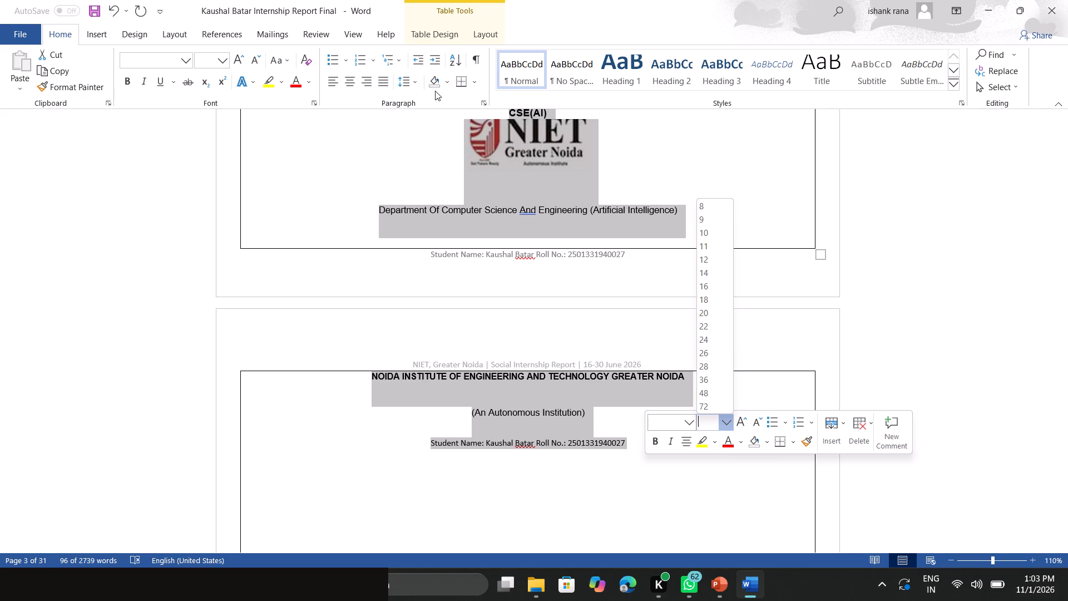
left_click(414, 81)
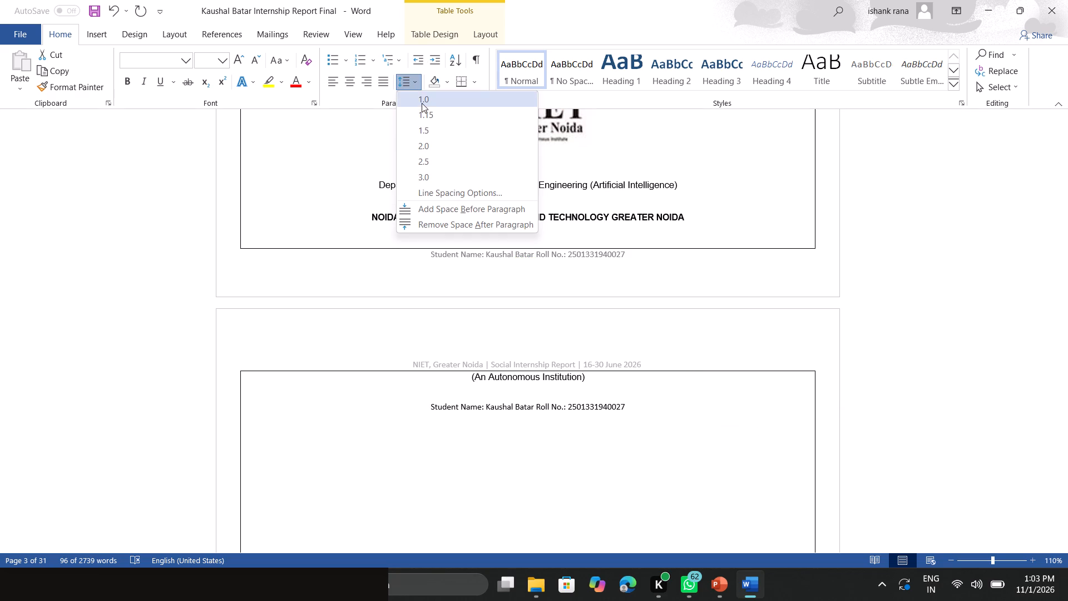
left_click(422, 103)
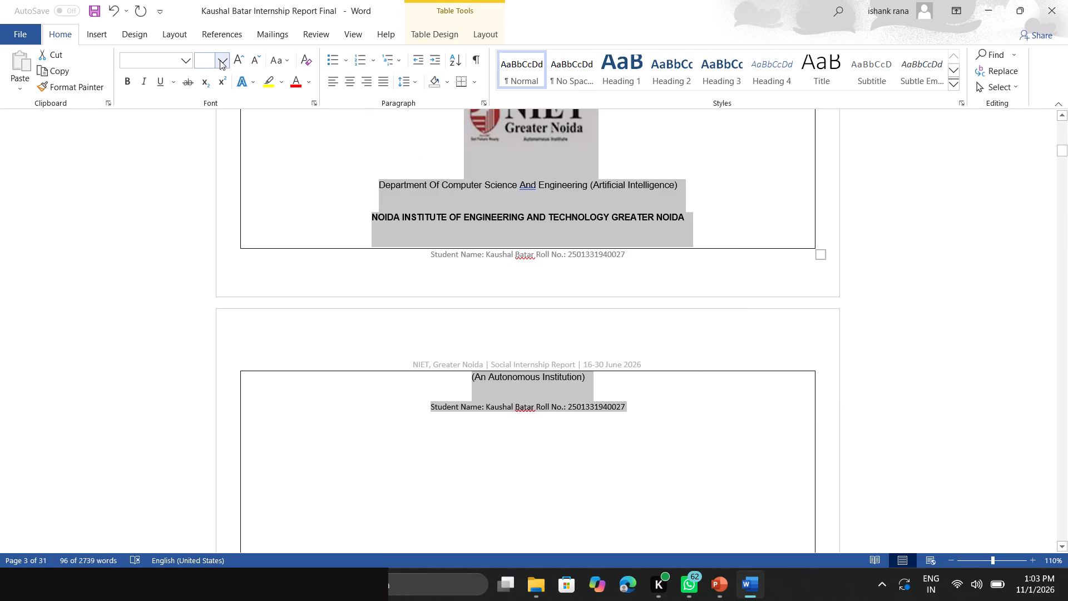
Set the font size of the same cover table text to 8.
left_click(220, 60)
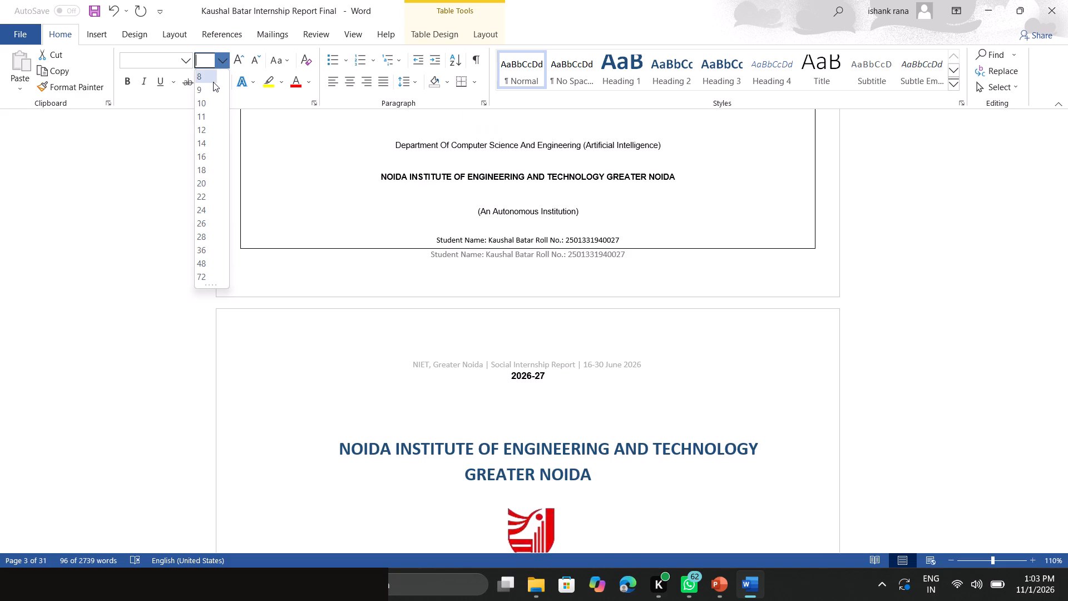
left_click(213, 82)
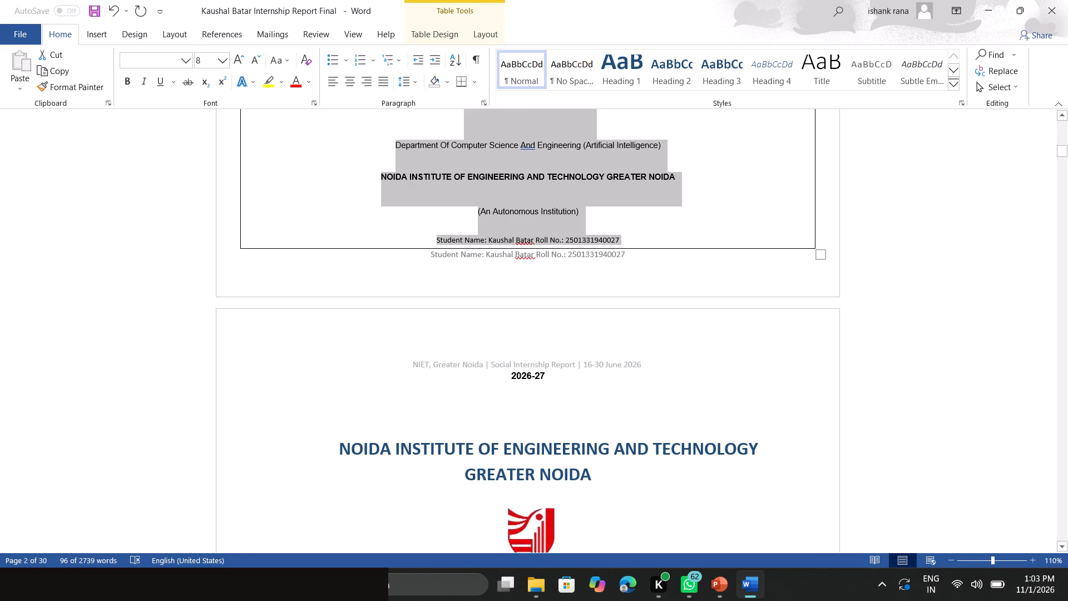
Delete the "2026-27" text at the top of the page following the cover.
left_click_drag(571, 366, 476, 368)
key("BackSpace")
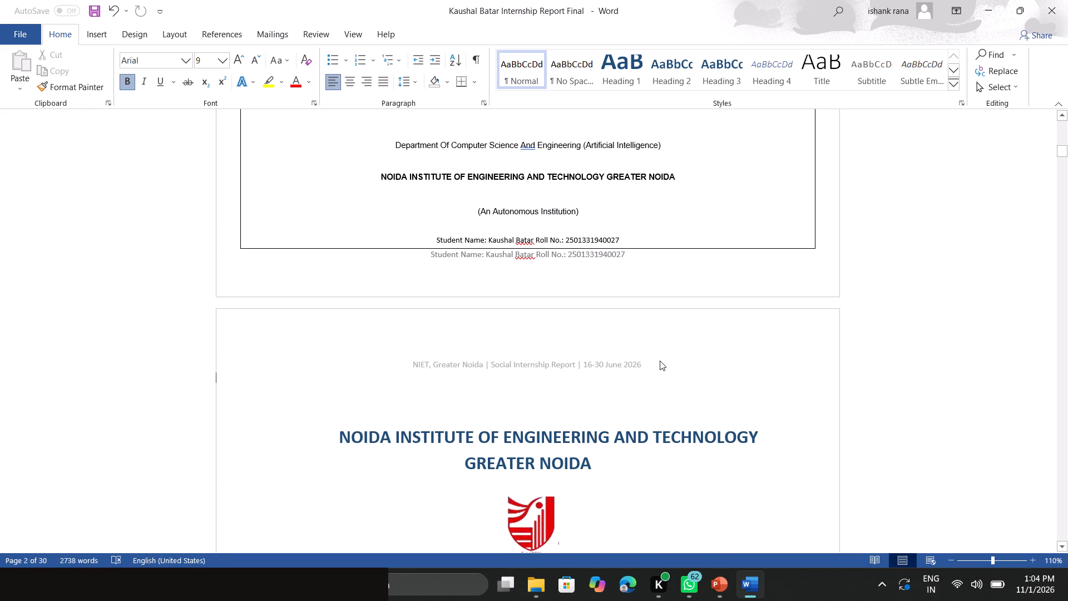
Delete the Section 1 header text "NIET, Greater Noida | Social Internship Report | 16-30 June 2026".
left_click(660, 361)
double_click(639, 364)
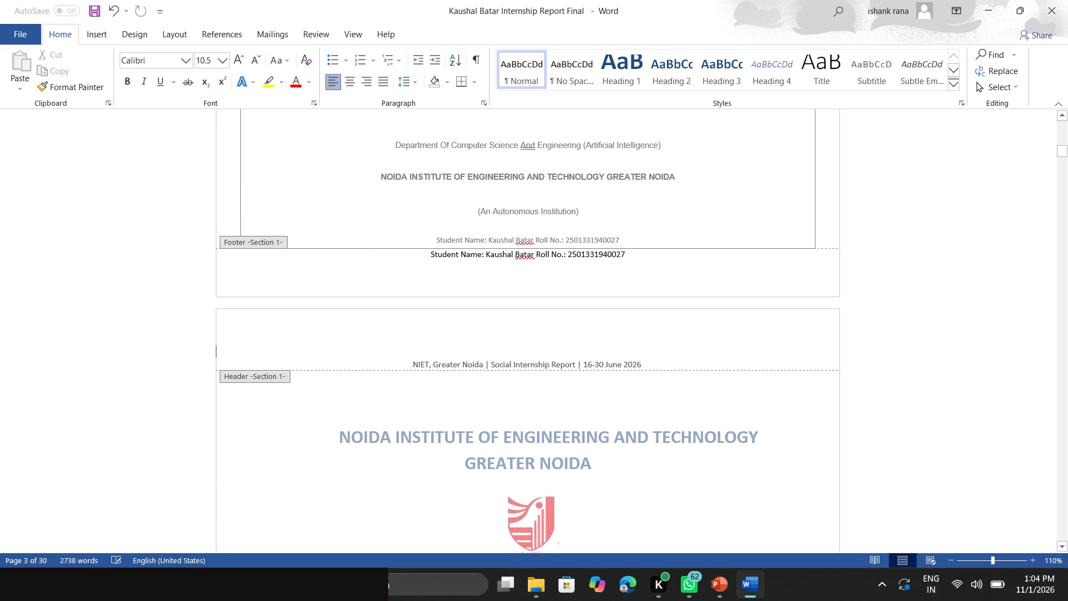
left_click_drag(649, 363, 434, 354)
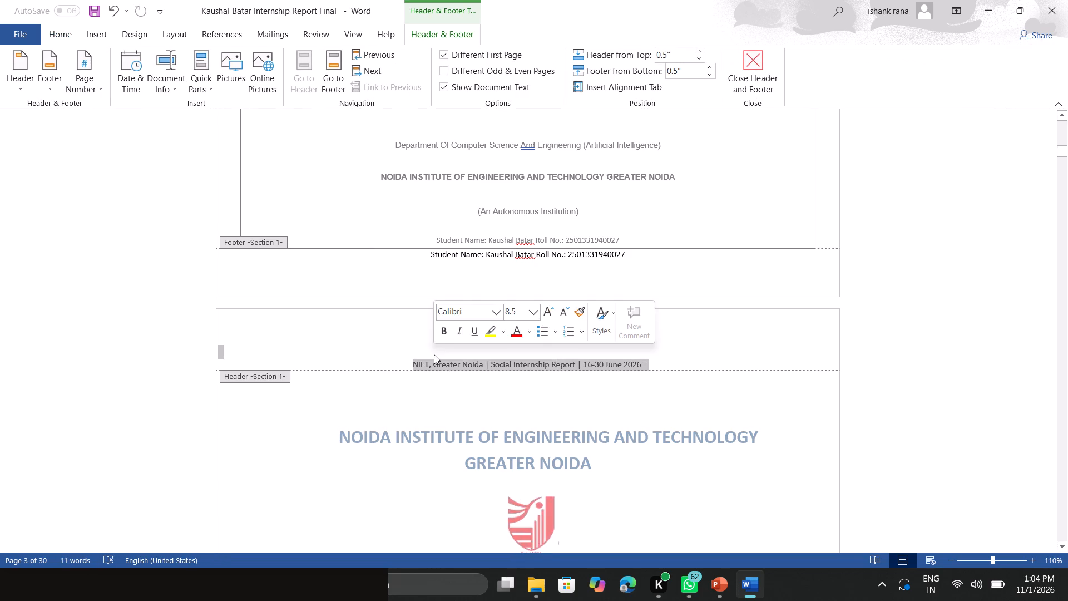
key("BackSpace")
Delete the student name and roll number line from the Section 1 footer and return to the document body.
left_click(632, 252)
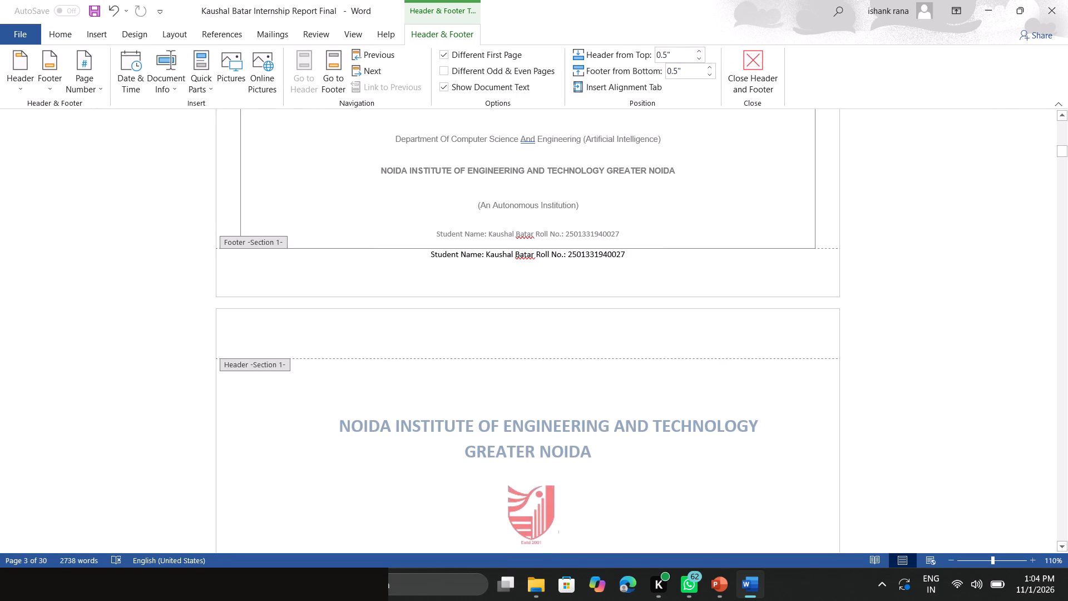
left_click_drag(632, 252, 438, 254)
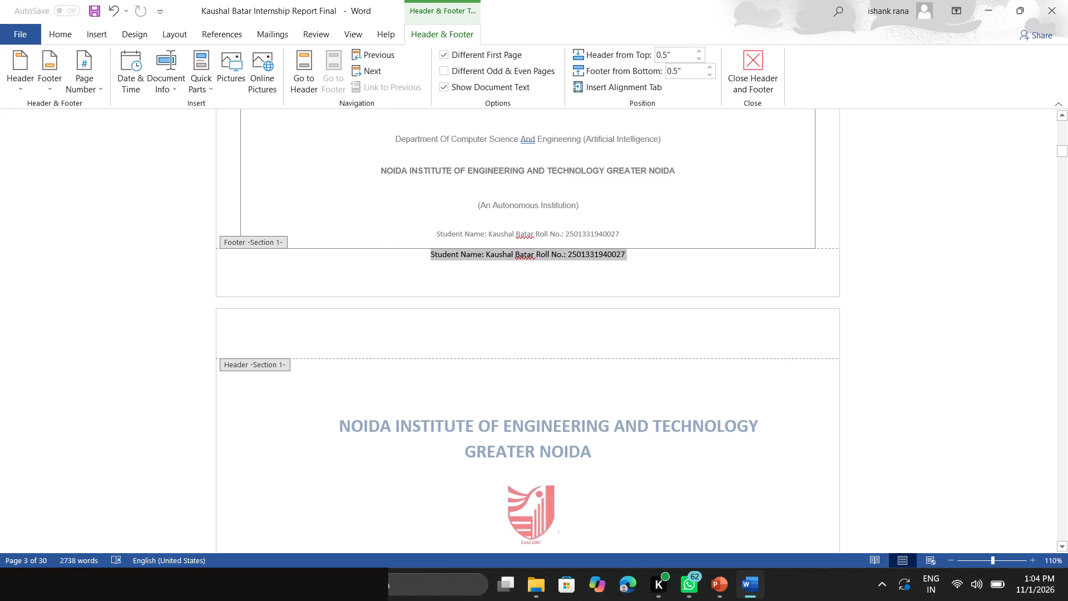
key("BackSpace")
left_click(732, 195)
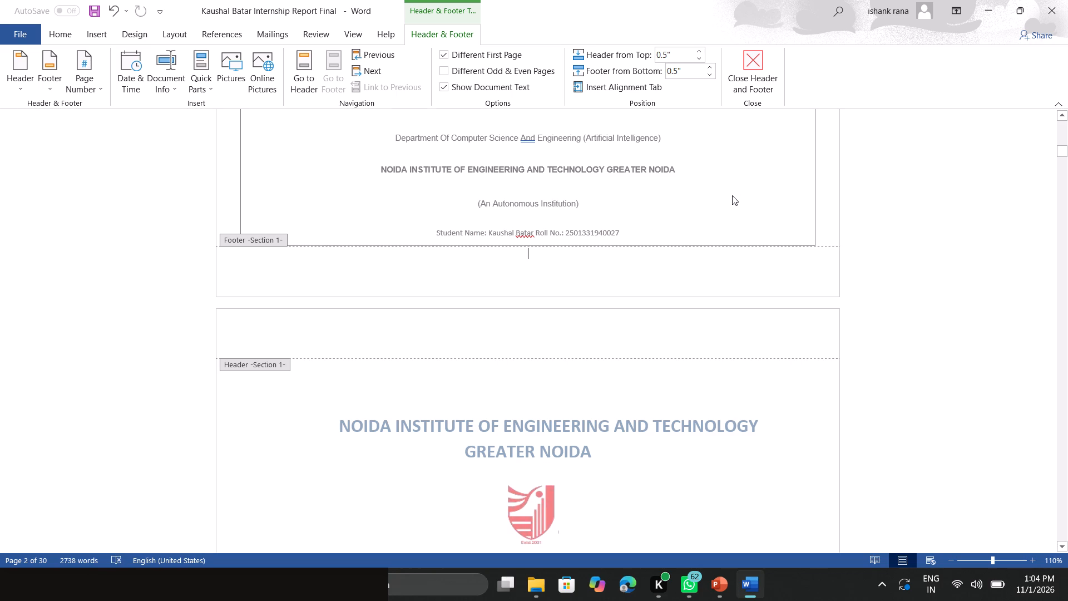
double_click(732, 195)
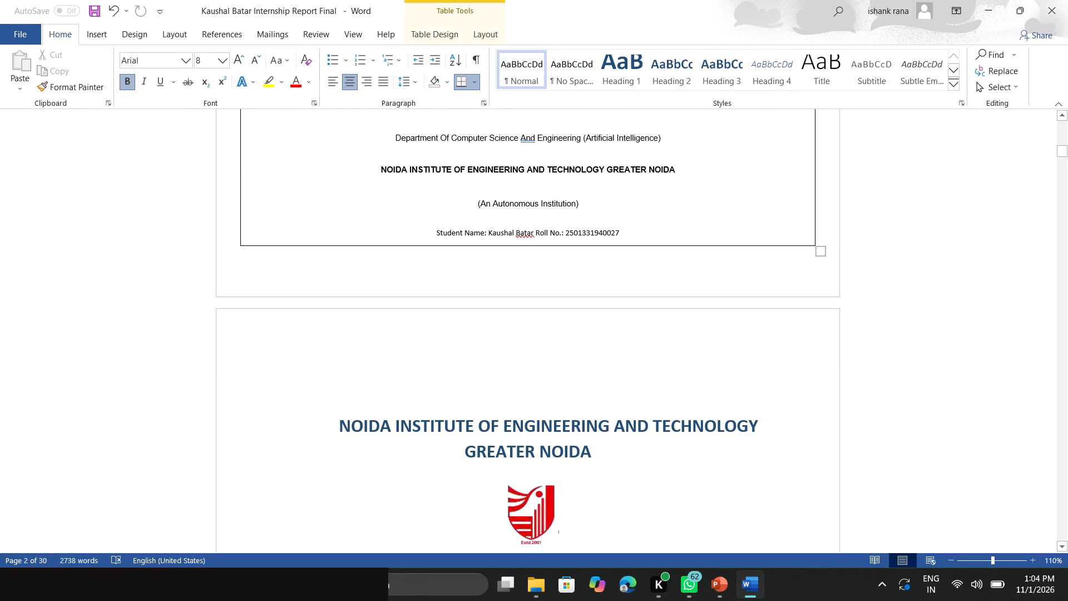
Review the layout of the cover page and the following Social Internship Report title page with its submission details table.
scroll(626, 230, "up", 3)
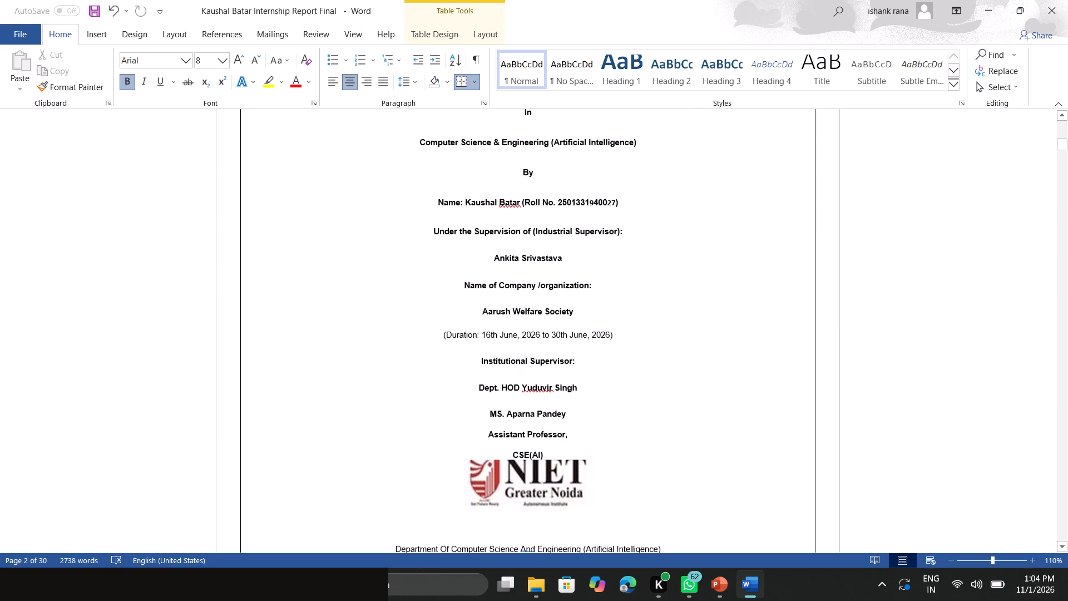
scroll(626, 230, "up", 2)
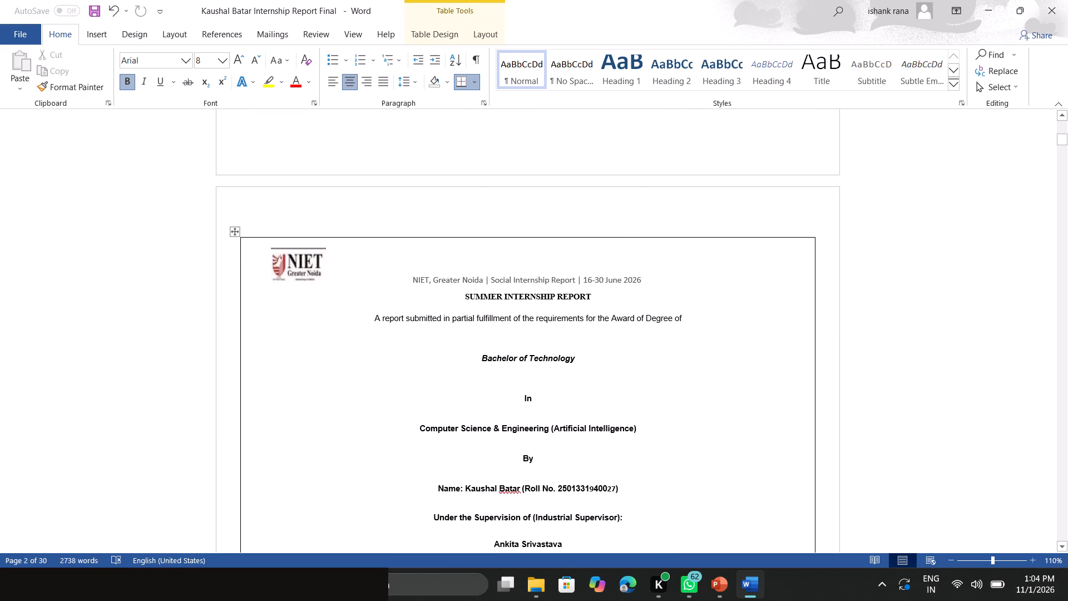
scroll(489, 390, "down", 2)
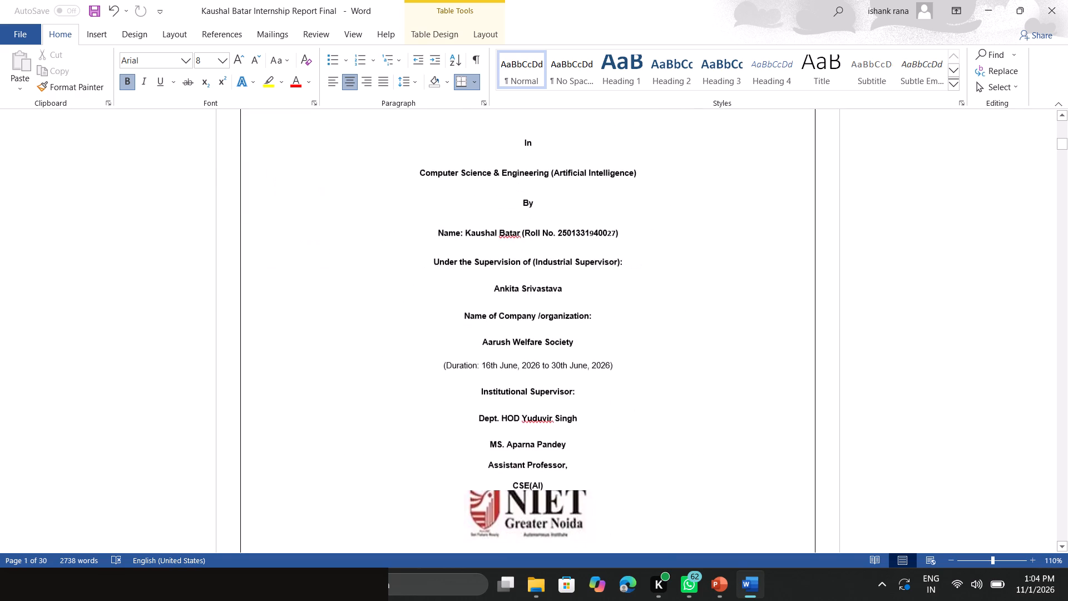
scroll(489, 390, "down", 7)
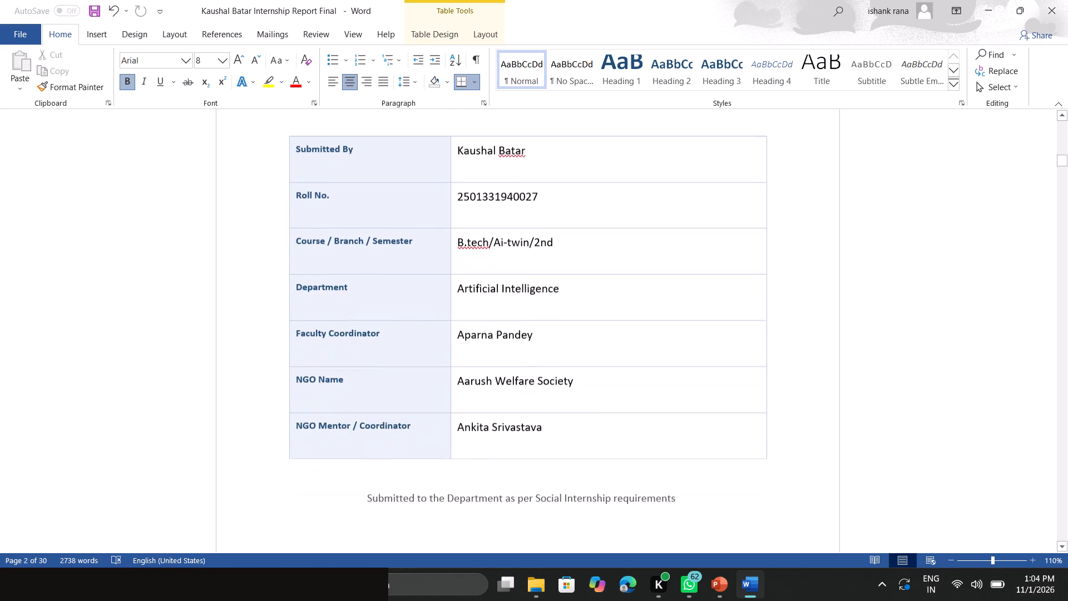
scroll(489, 390, "up", 1)
scroll(489, 390, "down", 2)
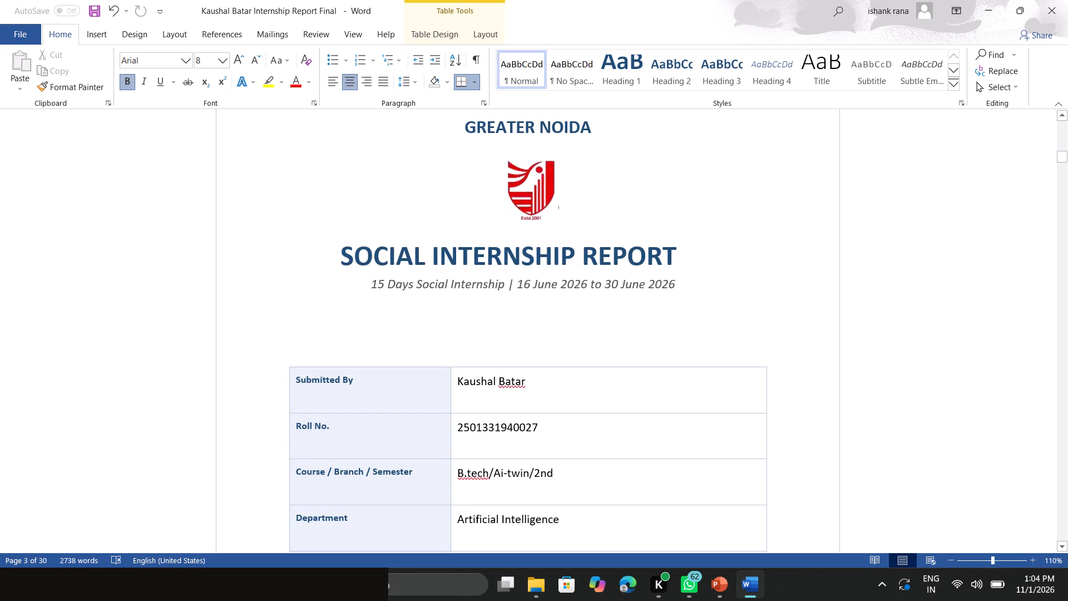
scroll(527, 417, "down", 2)
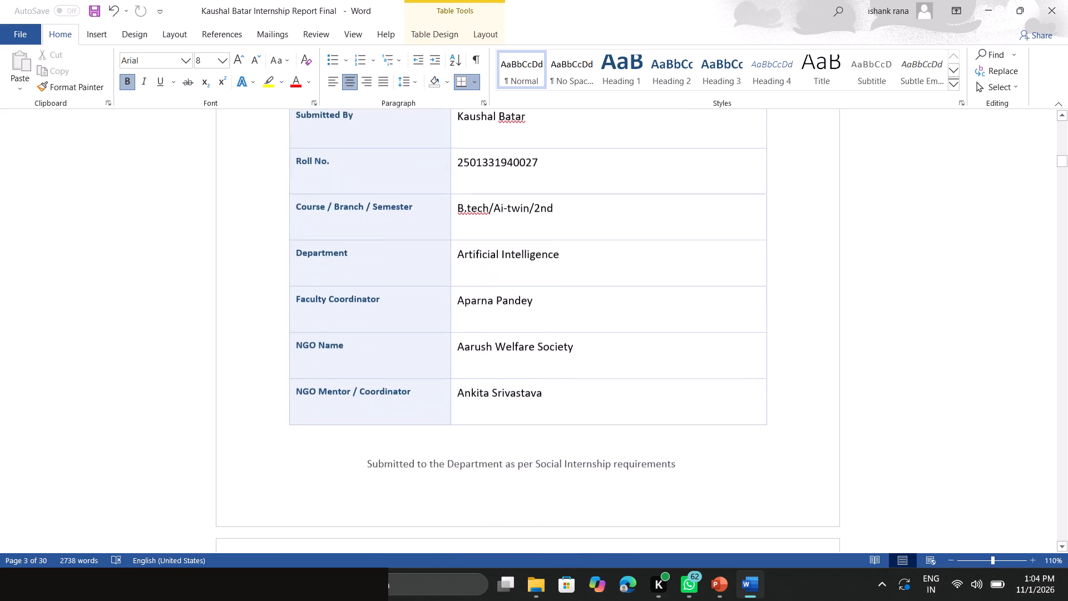
Delete the whole Submission Checklist section, including the mandatory items box, the Document / Evidence table and the empty lines after it.
scroll(527, 417, "down", 3)
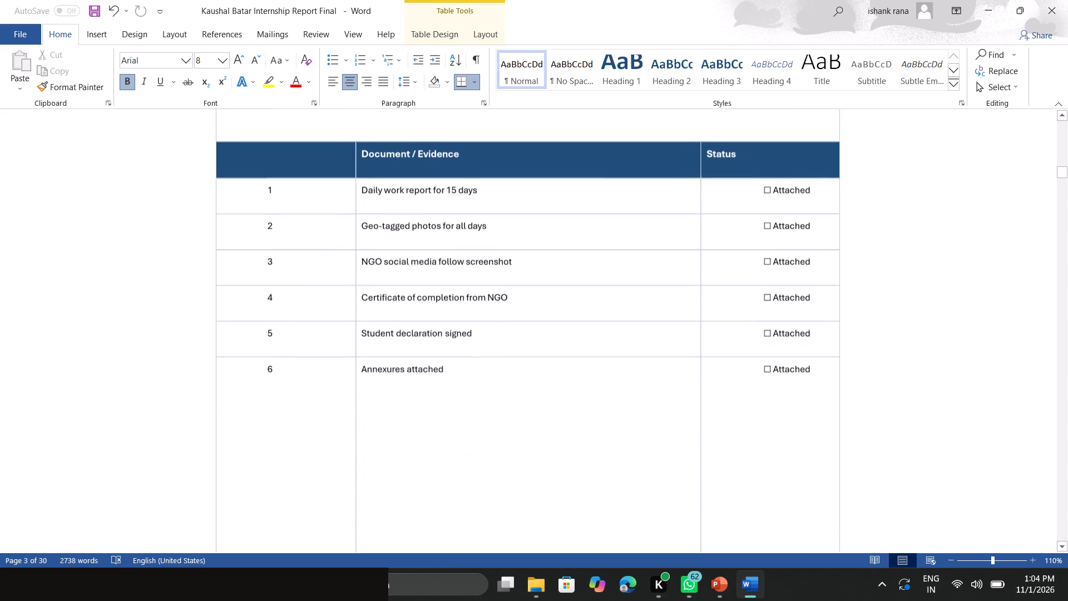
scroll(527, 417, "up", 1)
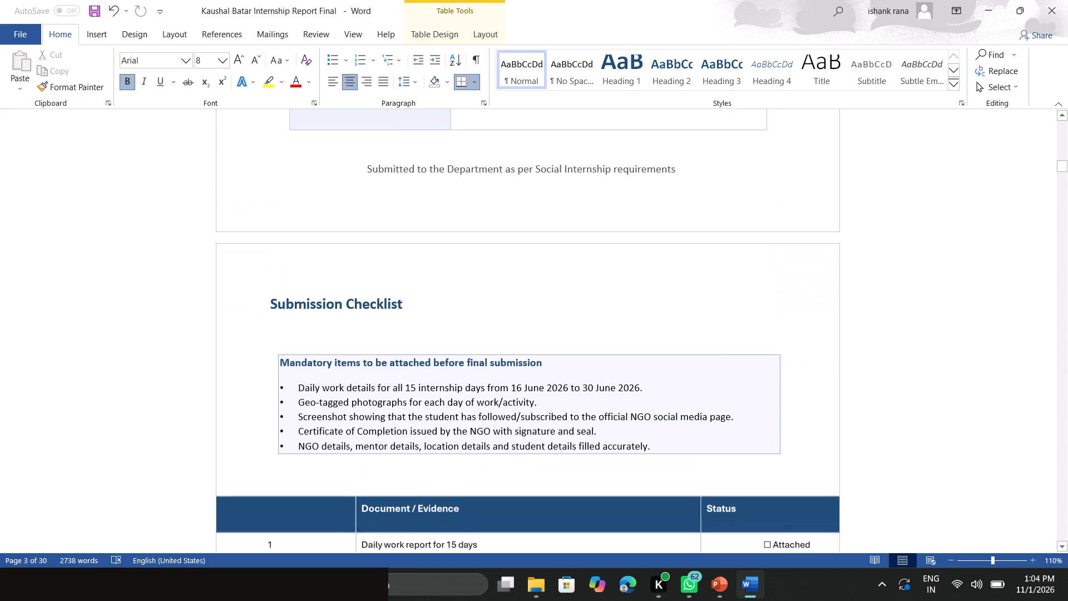
left_click_drag(238, 264, 442, 528)
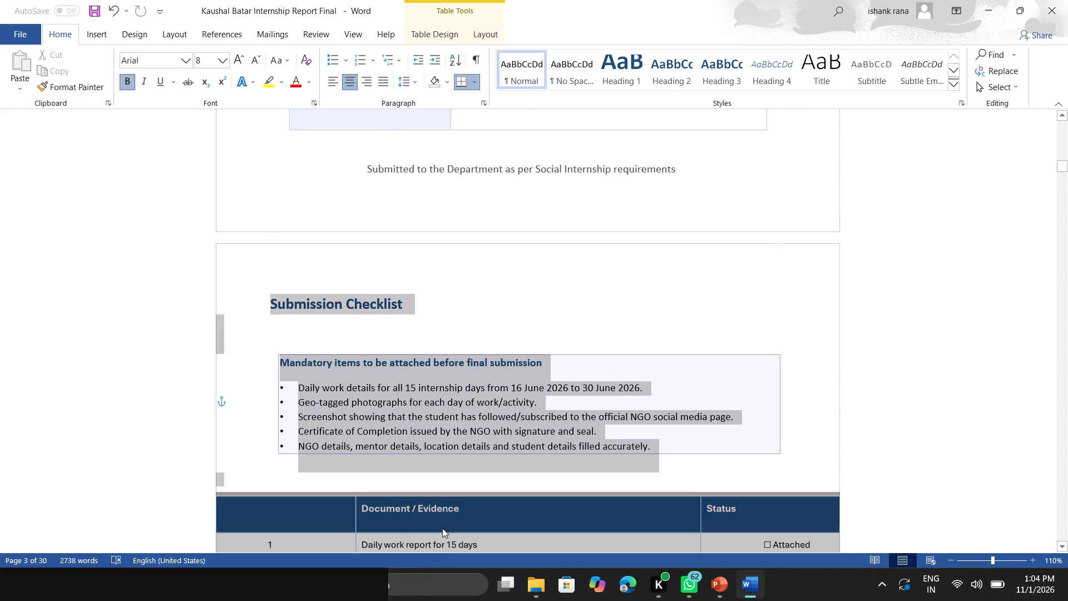
left_click_drag(442, 528, 447, 553)
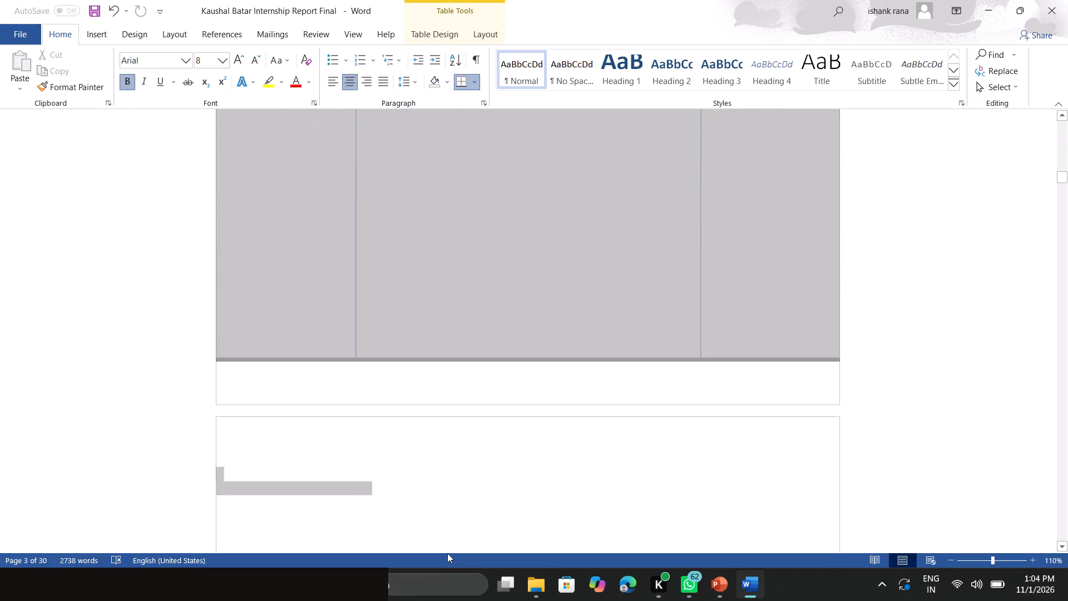
left_click_drag(447, 553, 429, 516)
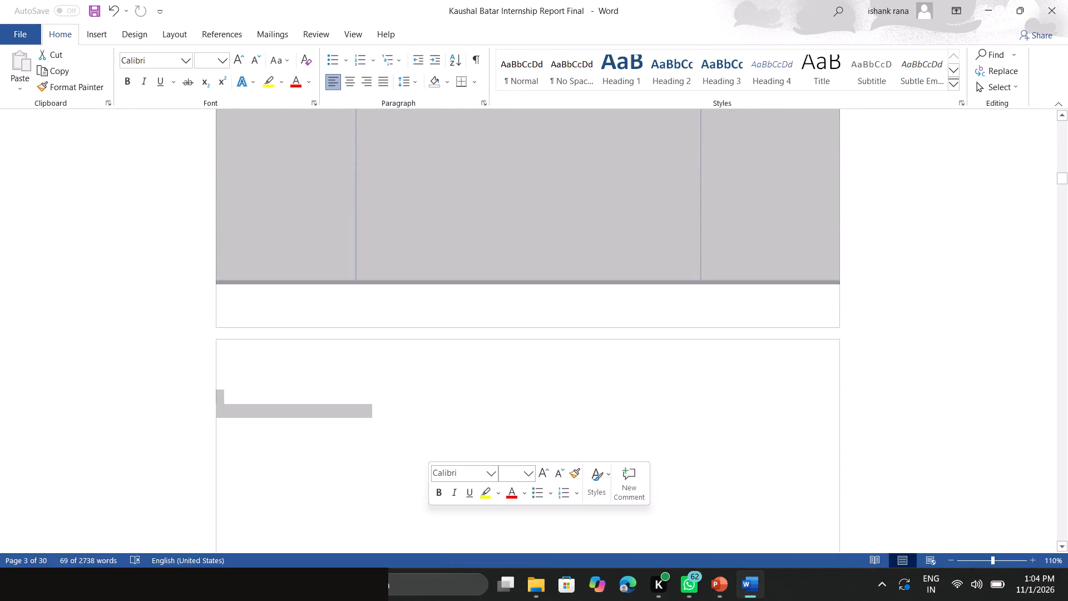
key("BackSpace")
scroll(429, 516, "up", 2)
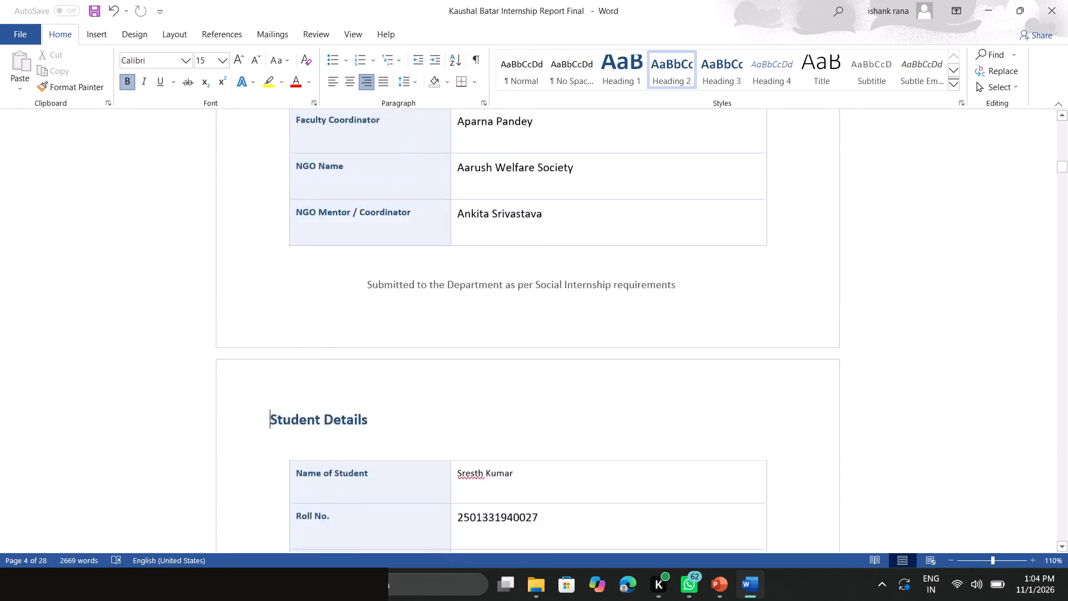
scroll(429, 516, "up", 1)
Reduce the height of the Area of Work row so it fits on the same page as the rest of the NGO Details table.
scroll(429, 516, "down", 6)
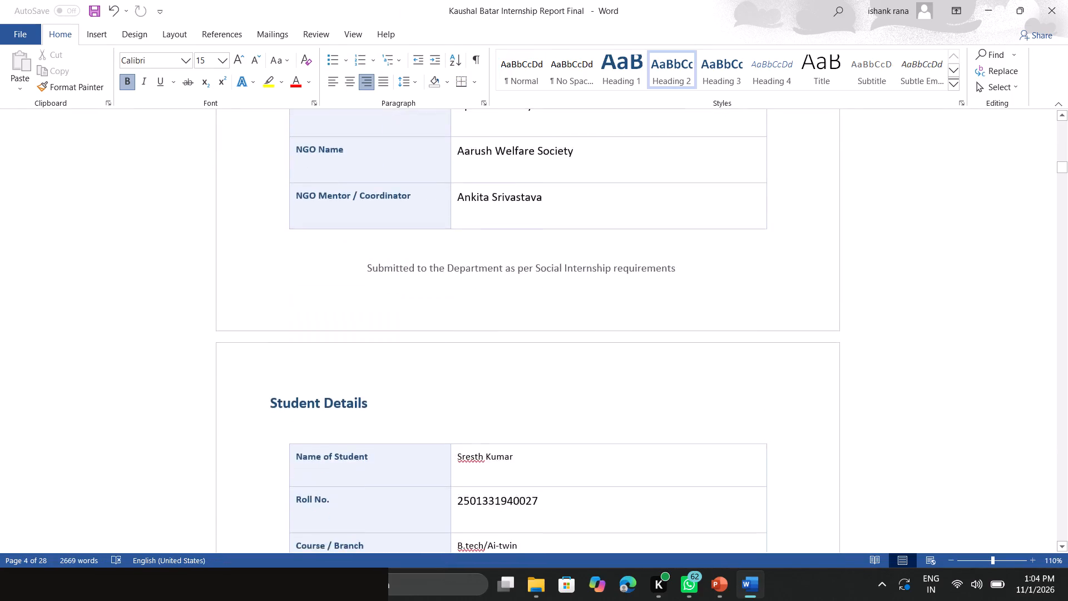
scroll(429, 516, "down", 5)
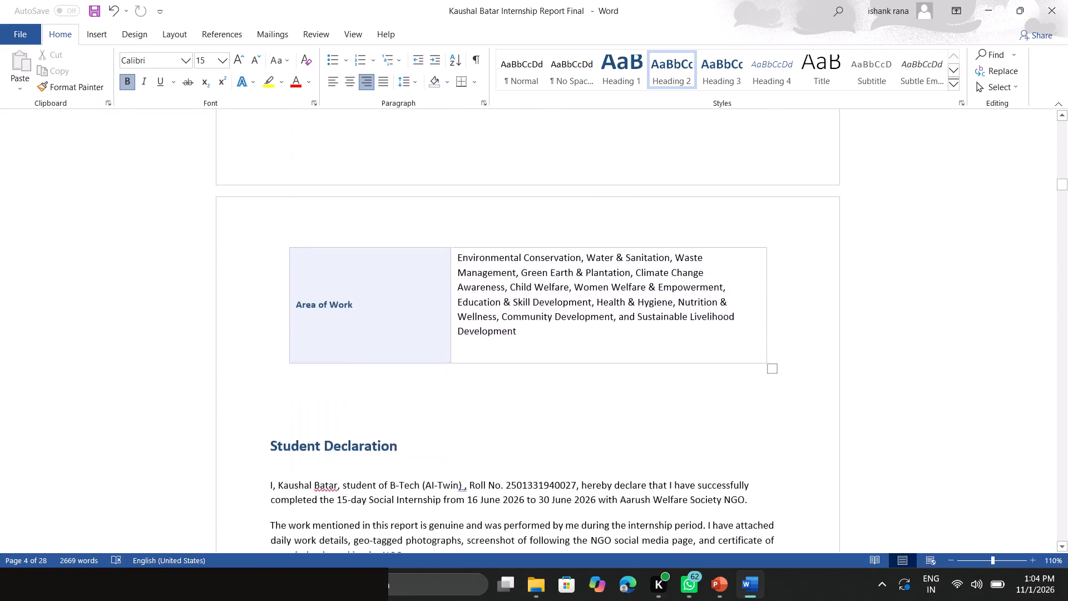
scroll(429, 516, "down", 1)
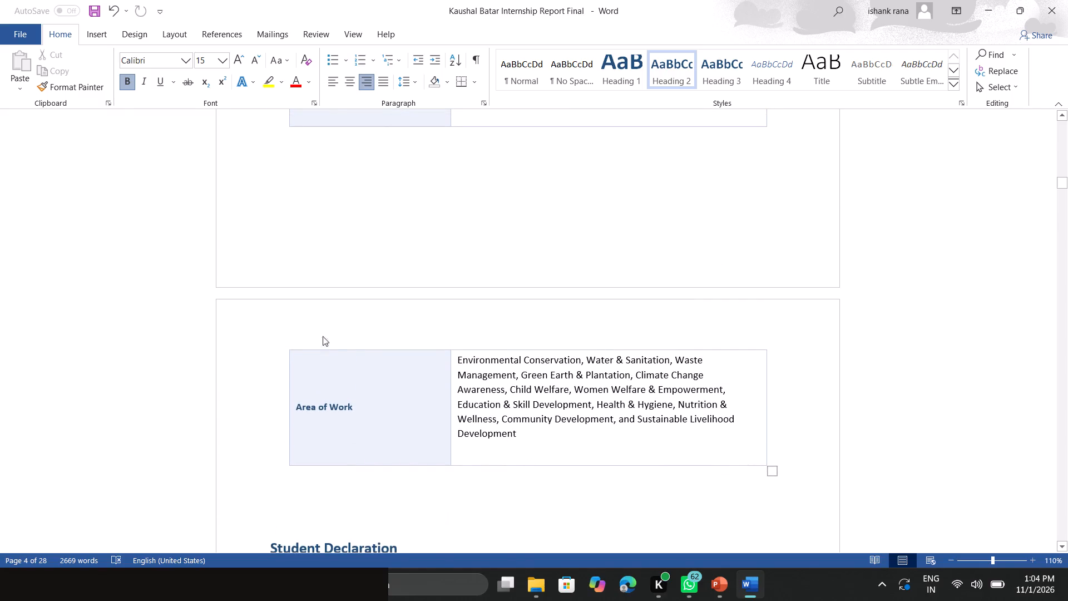
left_click(355, 351)
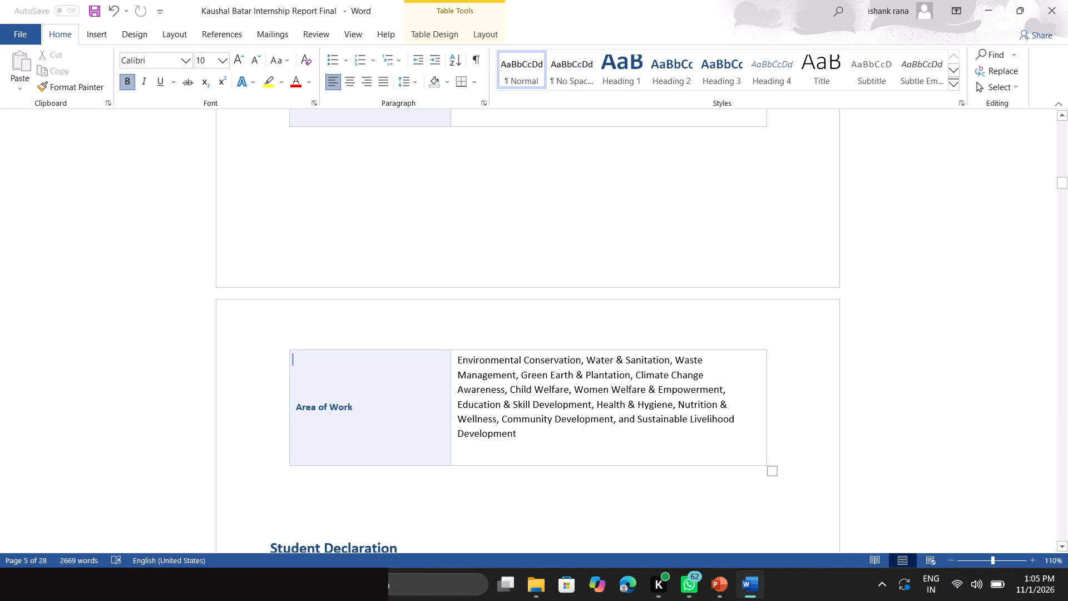
left_click_drag(458, 465, 465, 445)
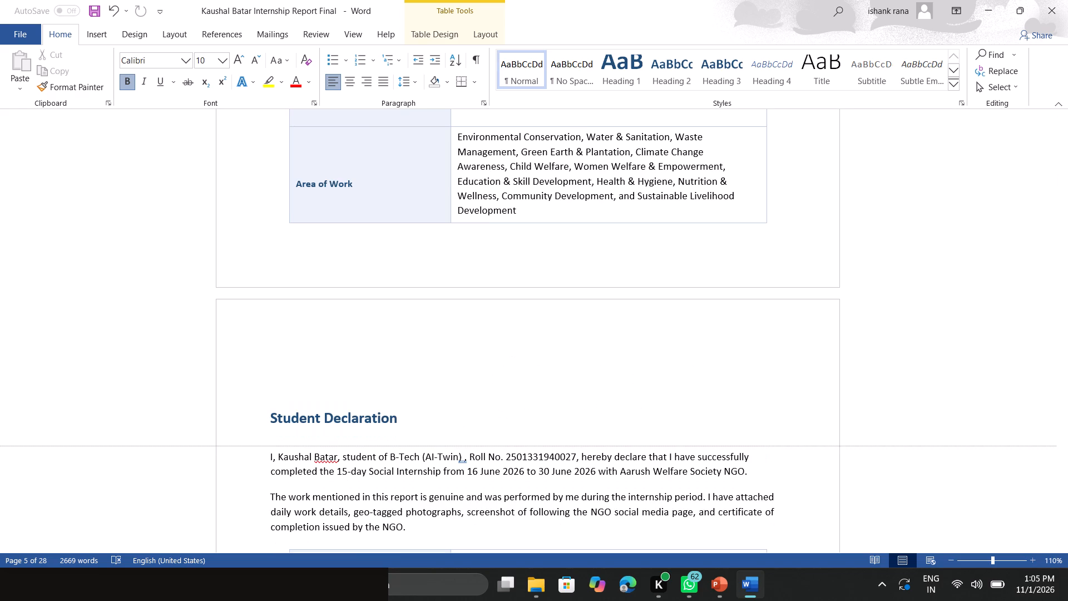
left_click_drag(465, 445, 462, 393)
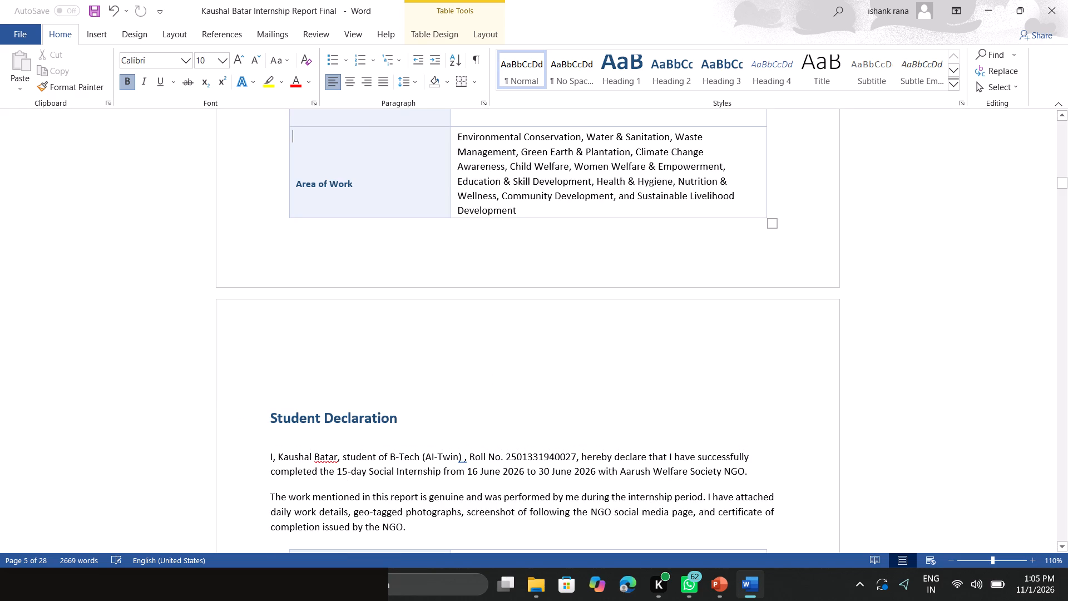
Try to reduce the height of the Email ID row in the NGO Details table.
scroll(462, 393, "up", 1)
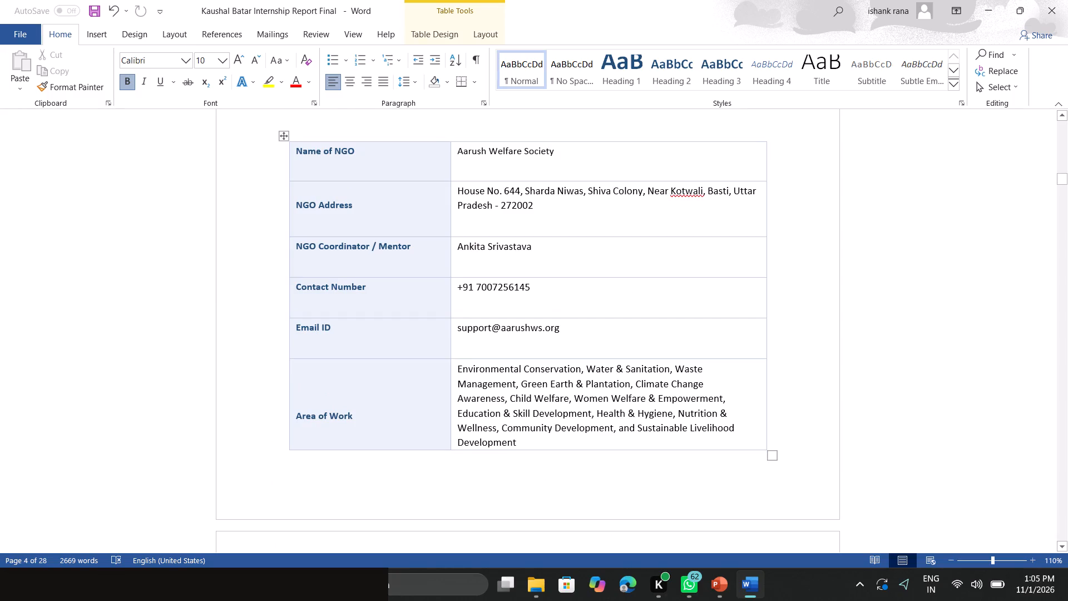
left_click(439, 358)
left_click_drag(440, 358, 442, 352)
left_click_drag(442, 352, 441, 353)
Delete the line "Submitted to the Department as per Social Internship requirements" below the title page's table.
scroll(441, 353, "up", 3)
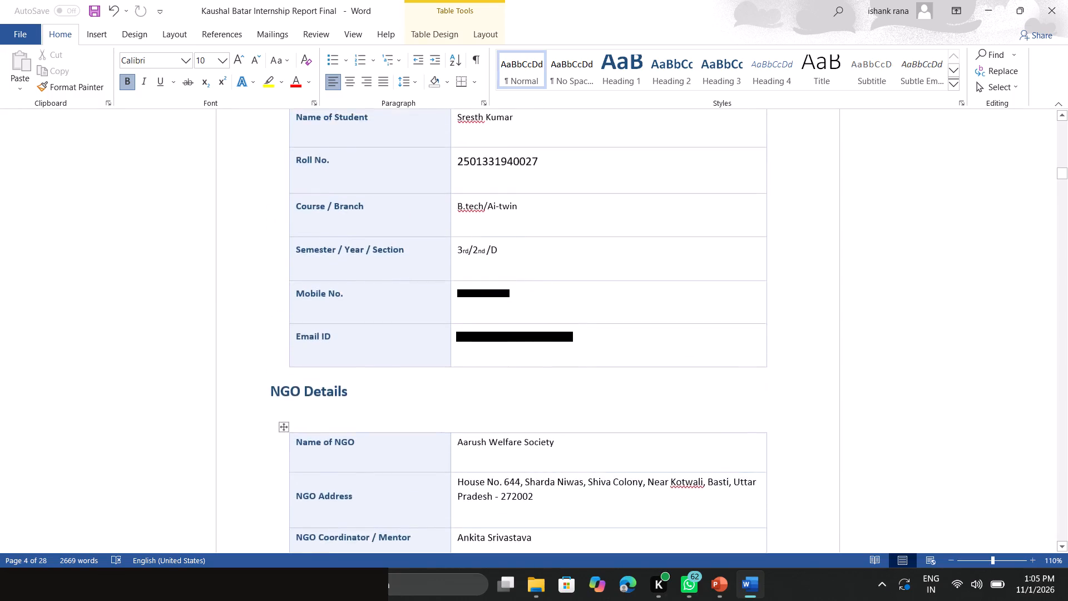
scroll(441, 353, "up", 2)
scroll(441, 353, "down", 1)
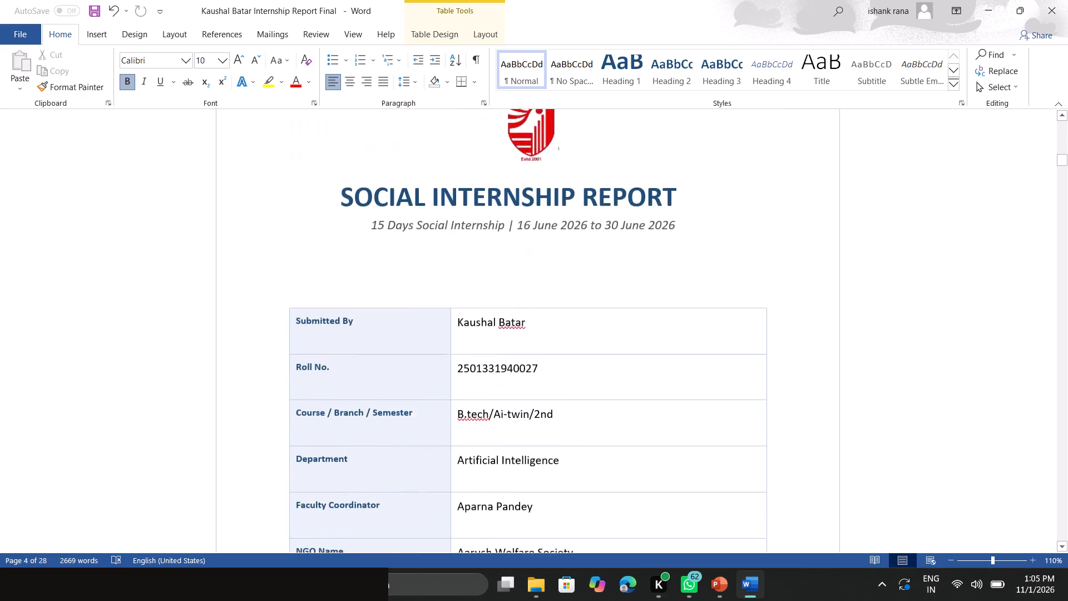
scroll(441, 353, "down", 1)
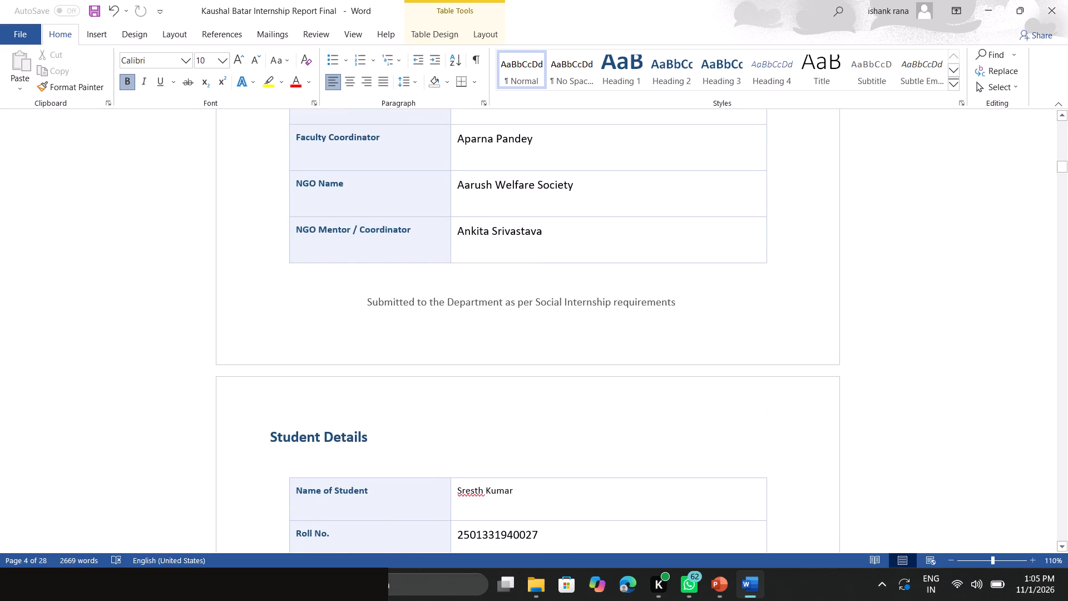
left_click(679, 302)
left_click_drag(679, 302, 360, 302)
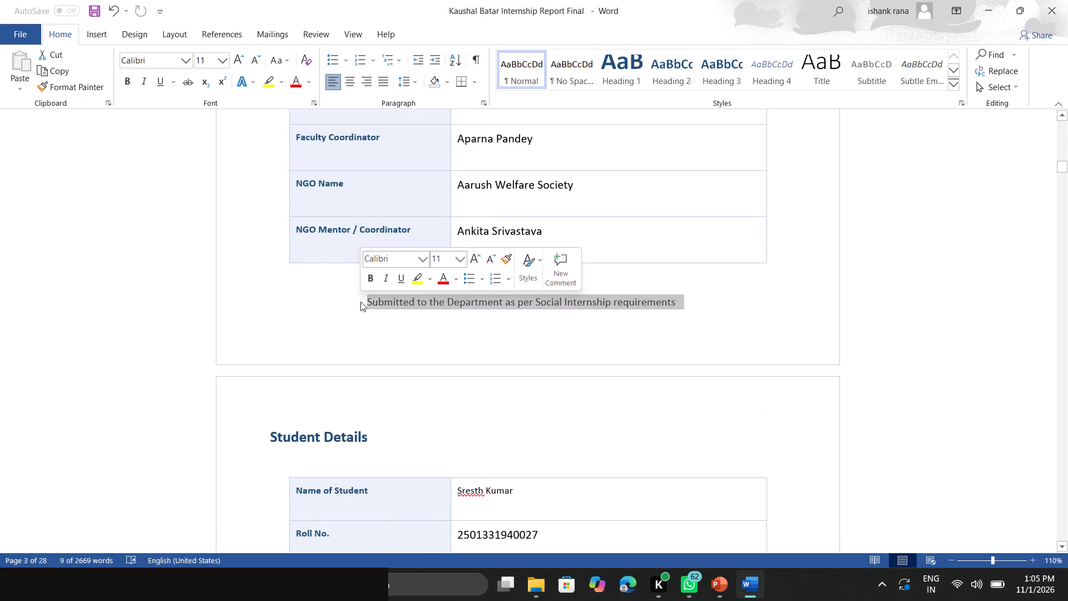
key("BackSpace")
scroll(360, 302, "down", 1)
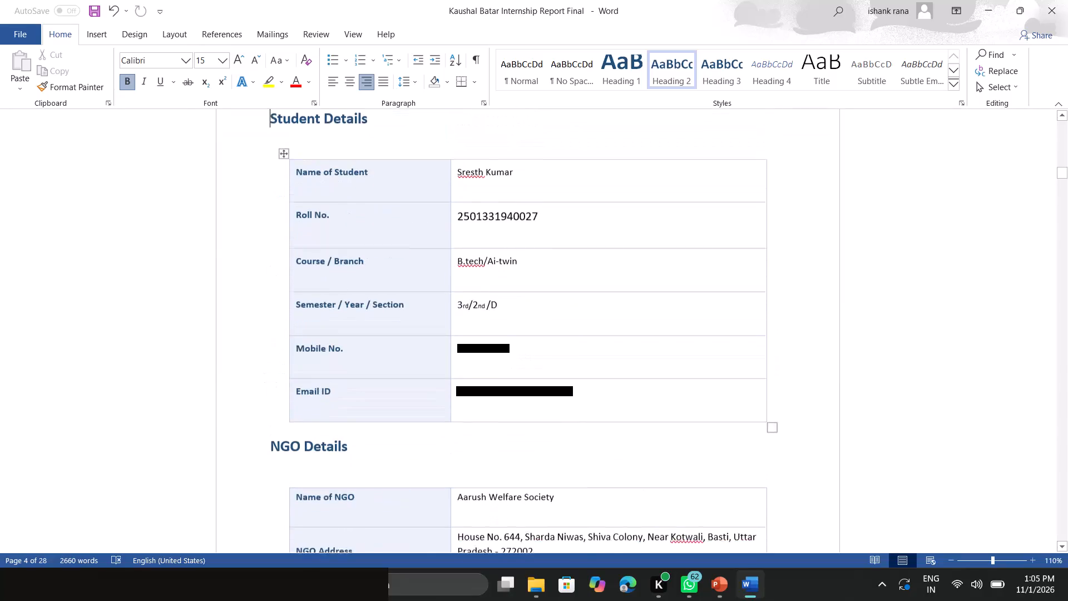
scroll(360, 302, "down", 1)
scroll(532, 194, "up", 5)
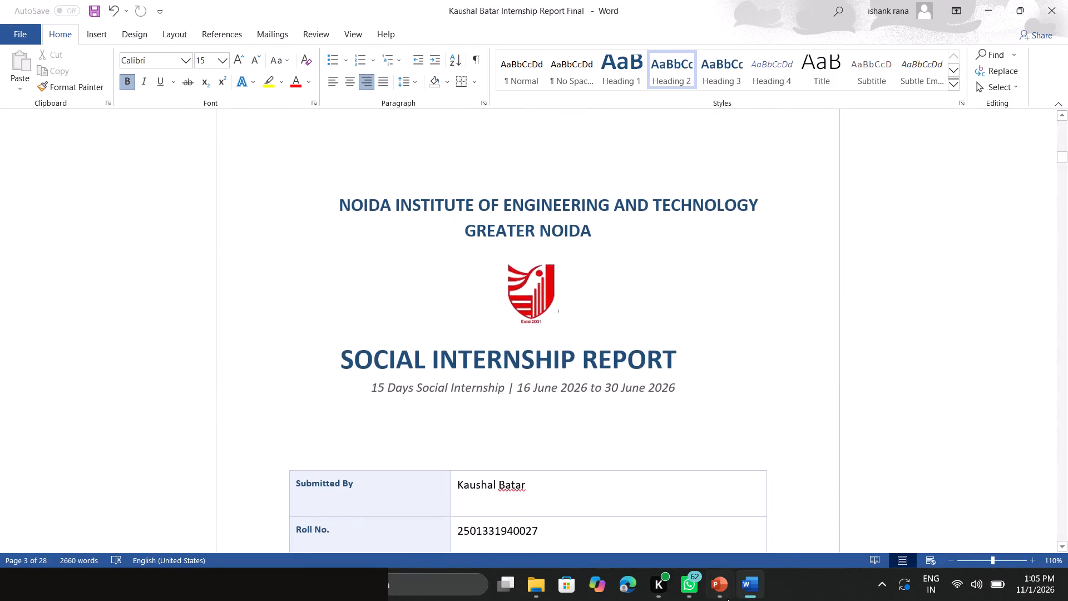
Switch to the PowerPoint presentation and examine the certificate on the Report & Certificate Submission slide before returning to the Word report.
left_click(716, 504)
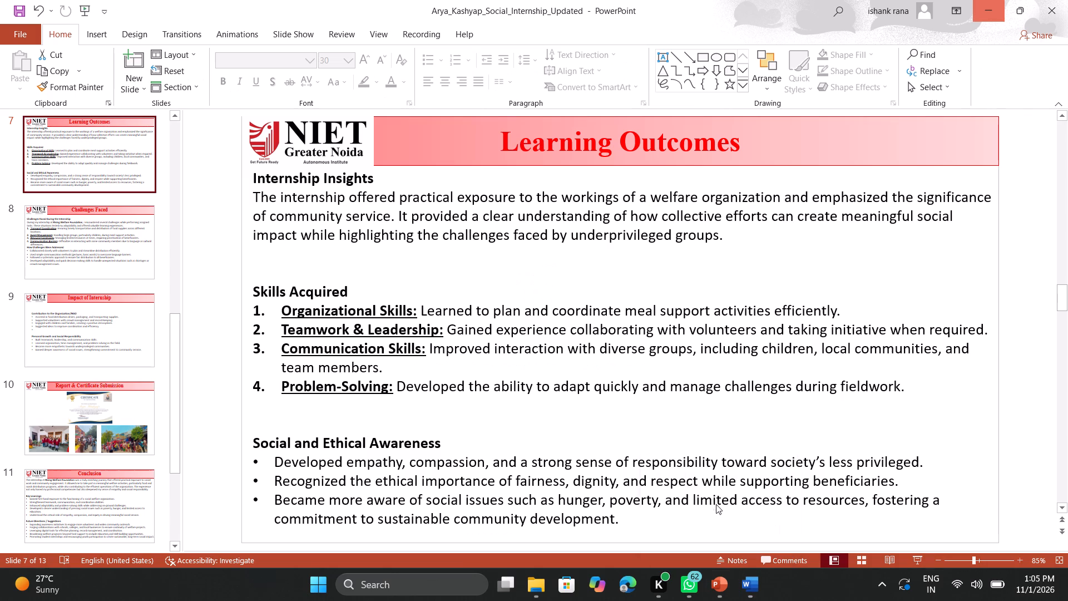
left_click(103, 415)
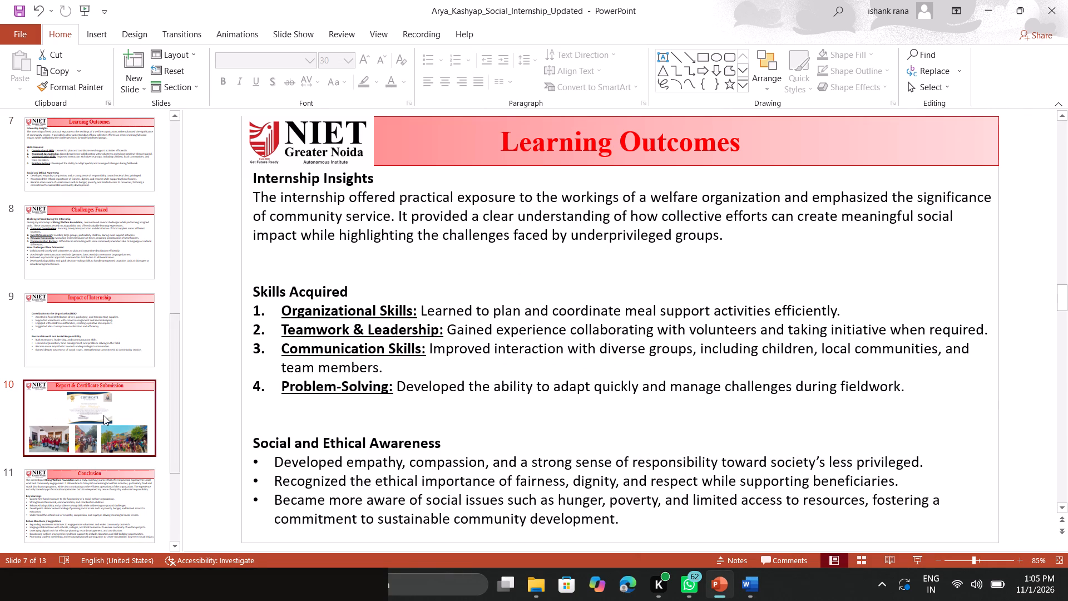
scroll(622, 264, "up", 7, "ctrl")
scroll(622, 264, "down", 2, "ctrl")
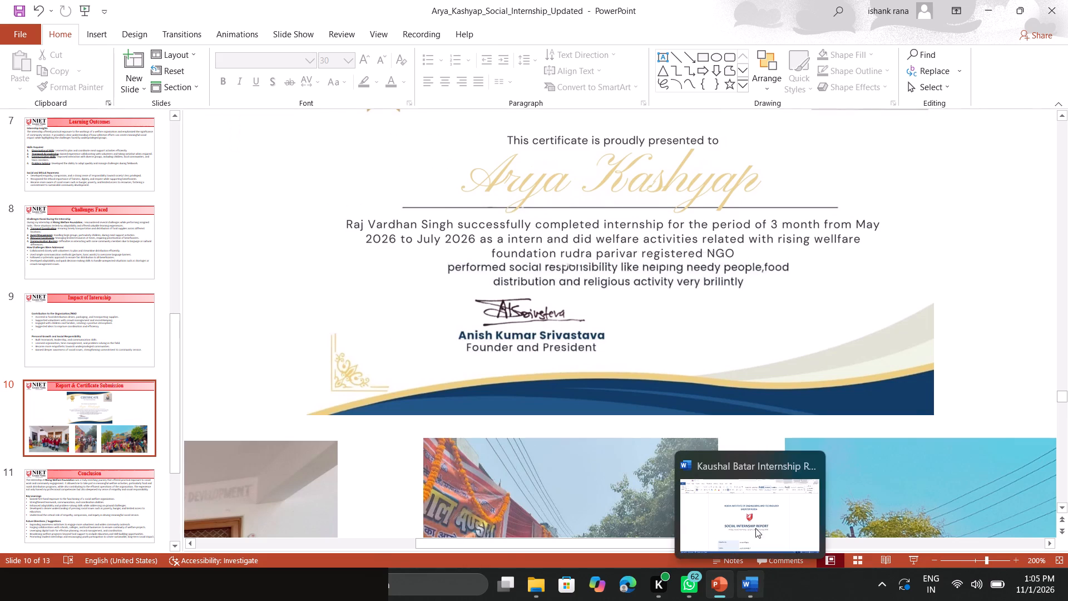
left_click(754, 521)
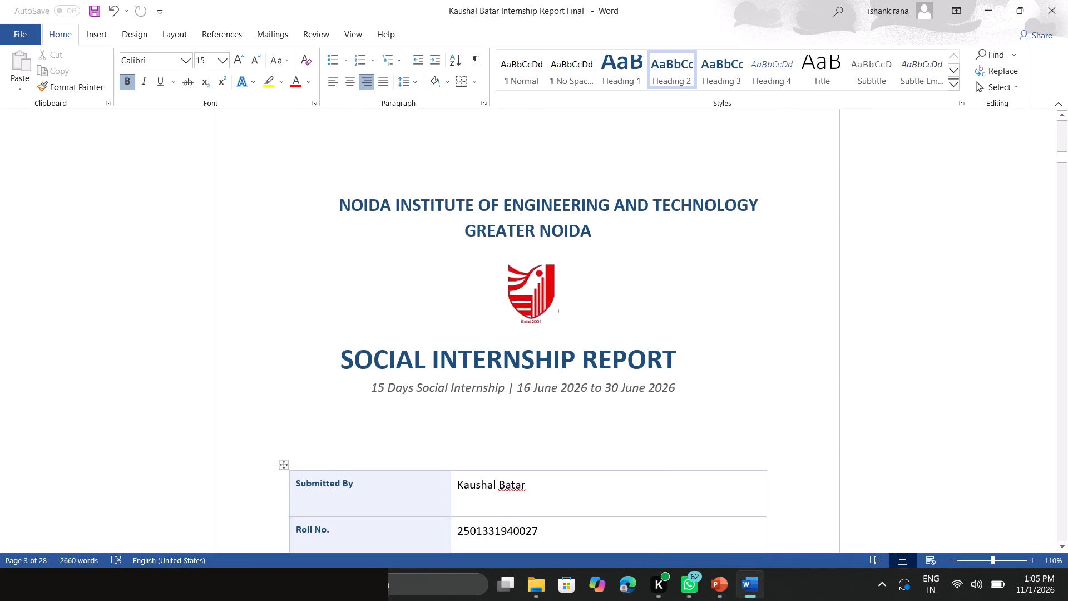
Change the internship duration in the line under the Social Internship Report title from 15 Days to 3 Months.
left_click_drag(414, 391, 373, 386)
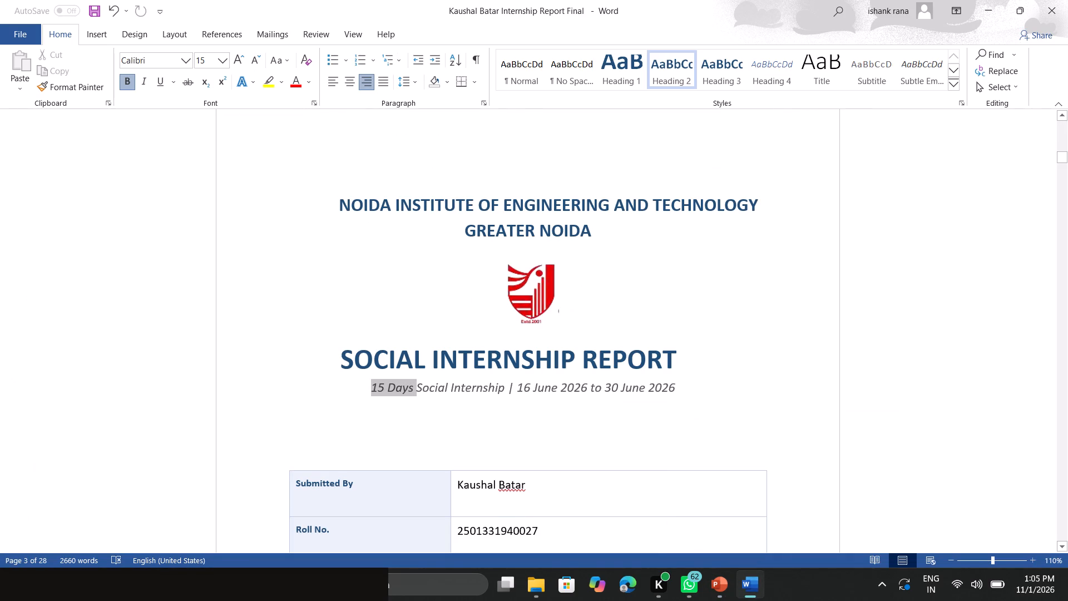
left_click_drag(373, 386, 373, 386)
key("Tab")
key("3")
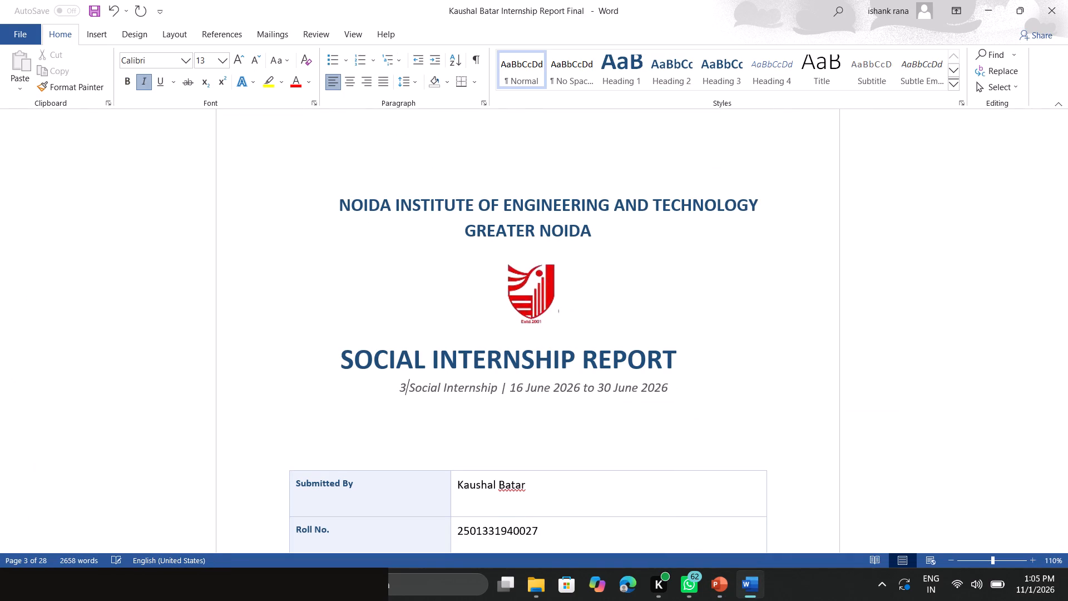
key("Tab")
key("m")
key("Tab")
key("BackSpace")
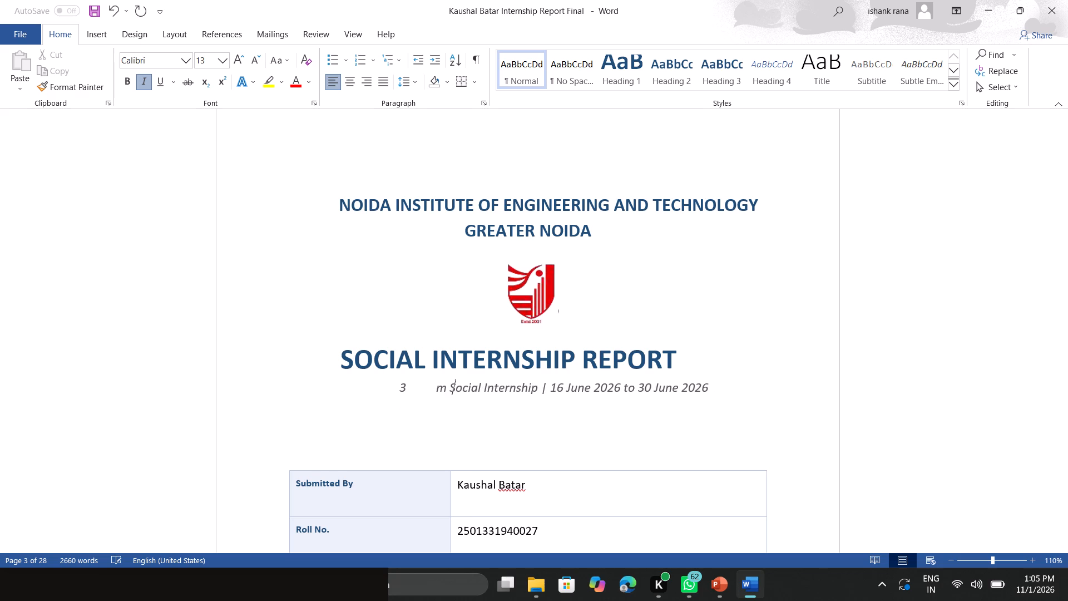
key("BackSpace")
key("BackSpace")
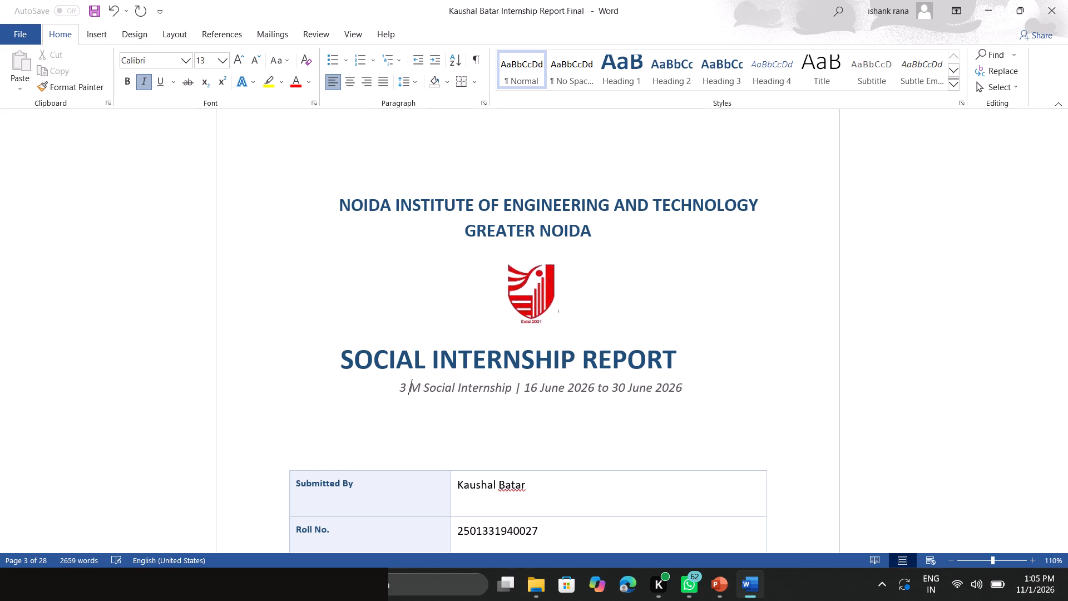
type("nths")
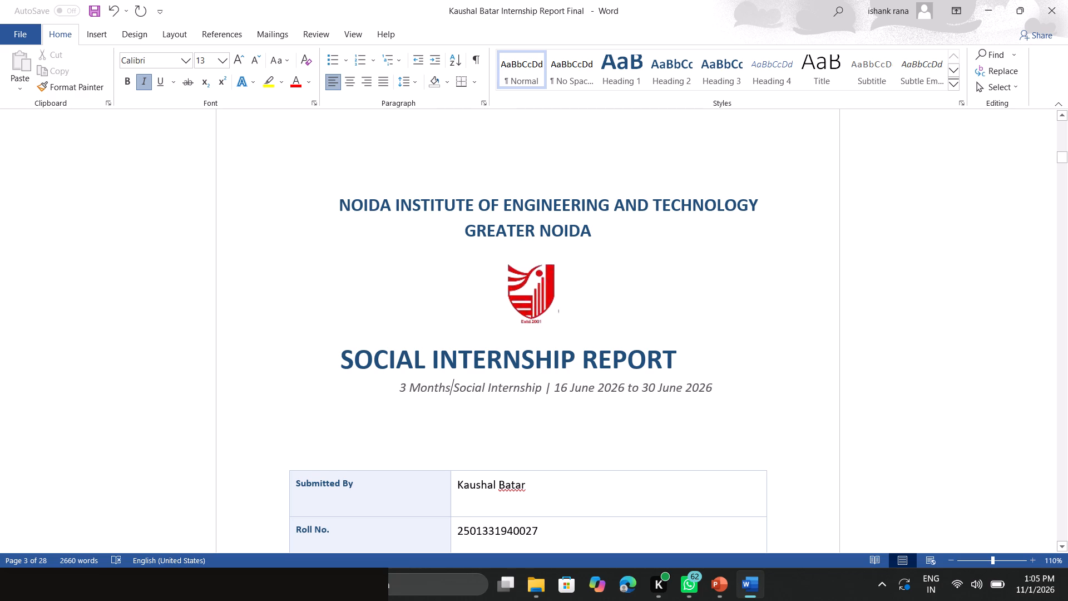
Change the title page's dates to May 2026 to July 2026 and replace the student's name and roll number in the table.
left_click(569, 387)
key("BackSpace")
key("BackSpace")
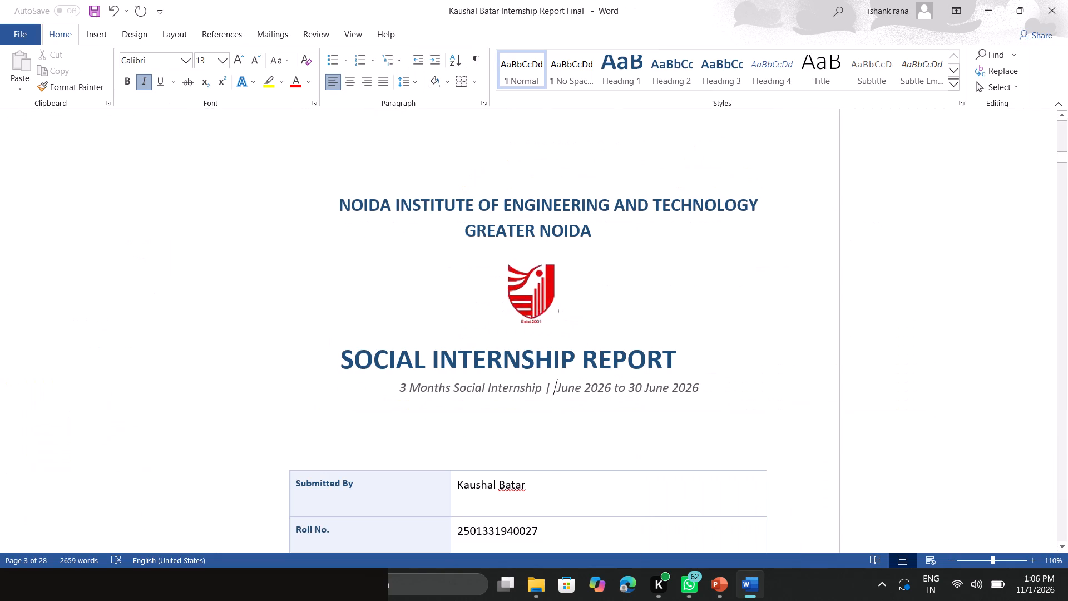
Change the internship start date in the line under the Social Internship Report title to May 2026.
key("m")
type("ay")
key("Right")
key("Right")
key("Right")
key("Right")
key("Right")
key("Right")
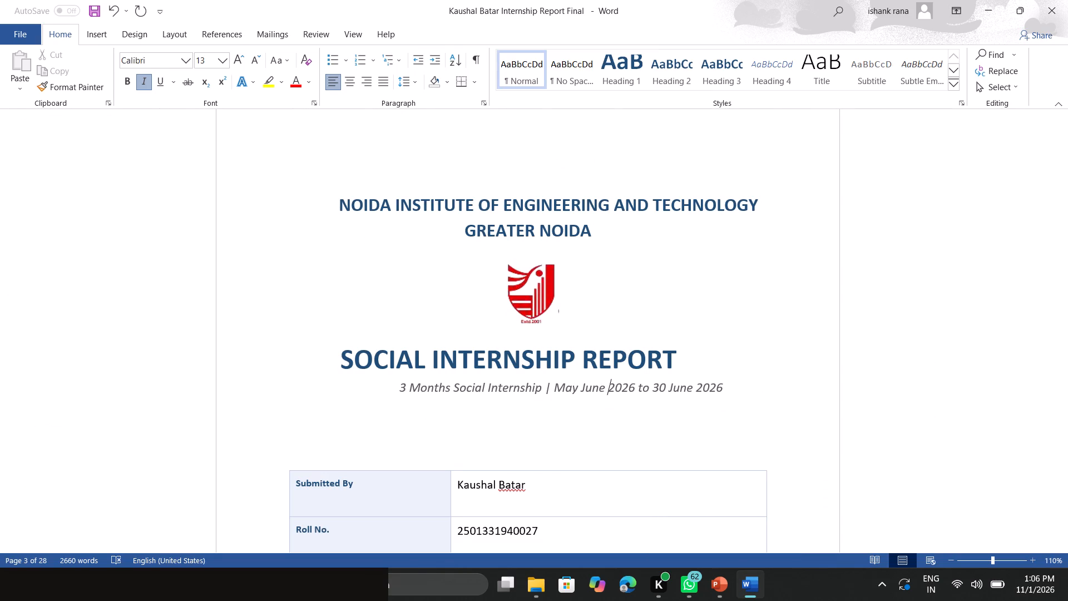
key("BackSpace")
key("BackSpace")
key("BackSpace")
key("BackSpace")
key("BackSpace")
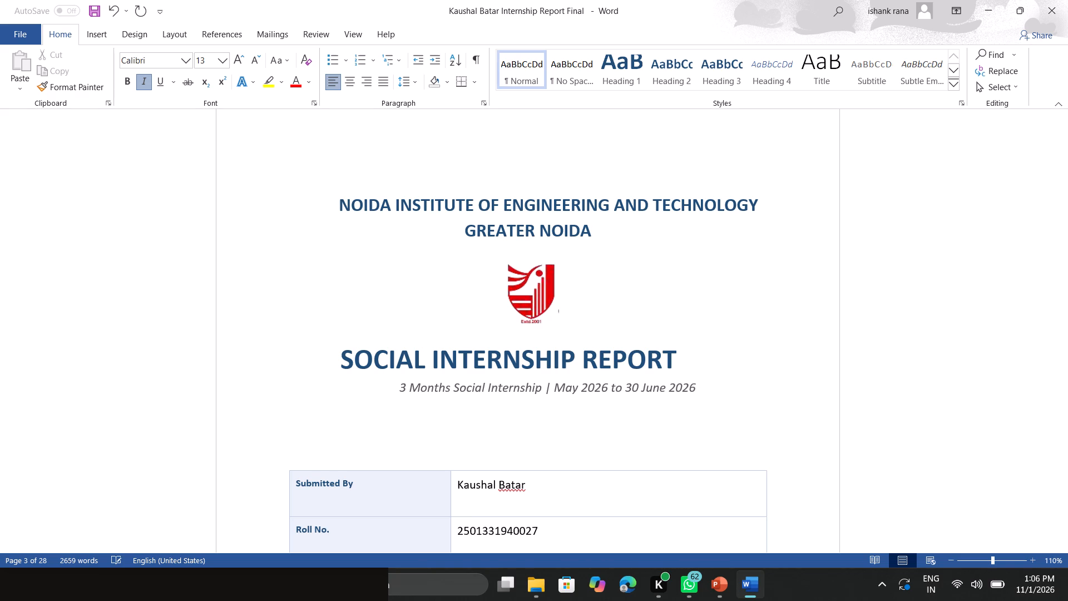
Change the internship end date in the same line under the report title to July 2026.
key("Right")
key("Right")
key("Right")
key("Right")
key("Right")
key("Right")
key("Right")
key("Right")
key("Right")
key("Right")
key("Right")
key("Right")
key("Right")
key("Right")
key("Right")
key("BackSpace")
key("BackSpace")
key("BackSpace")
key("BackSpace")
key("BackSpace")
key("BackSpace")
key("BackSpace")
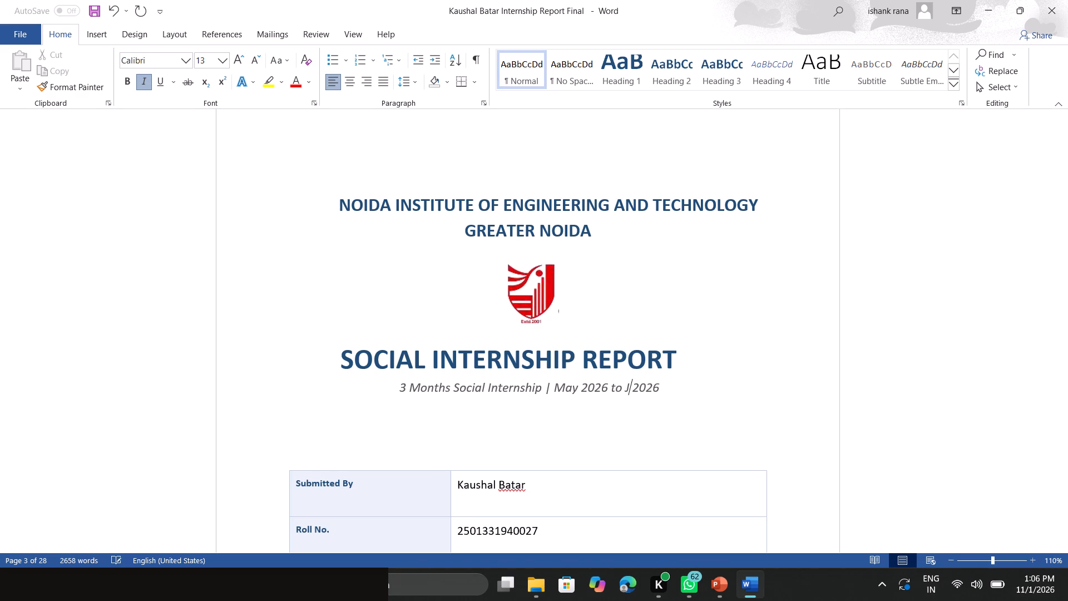
Replace the student's name in the Submitted By row of the title page table with the name on the presentation's certificate.
scroll(714, 297, "down", 1)
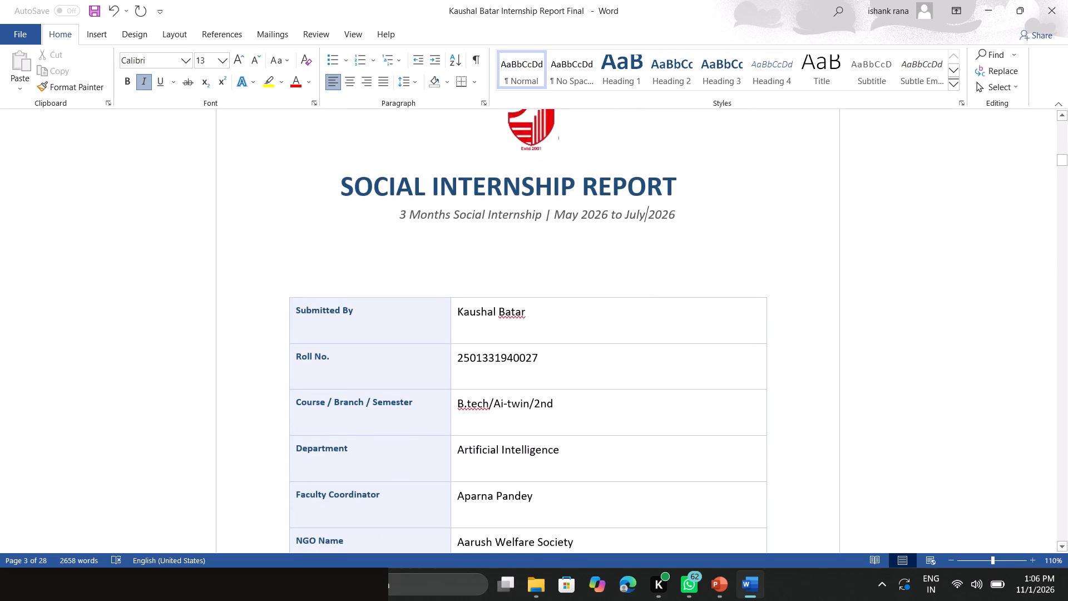
left_click_drag(540, 318, 460, 307)
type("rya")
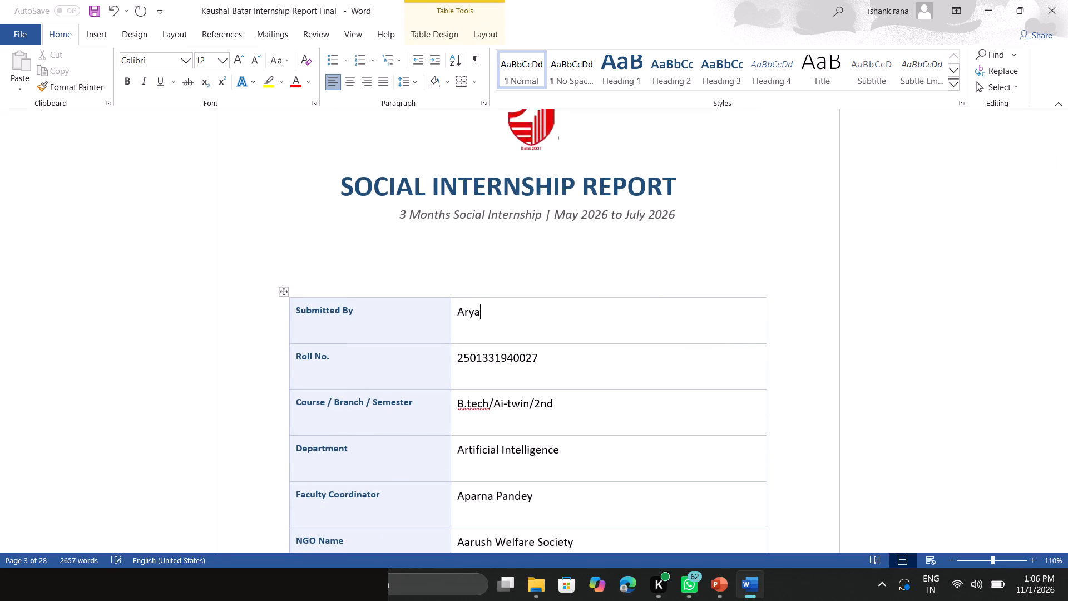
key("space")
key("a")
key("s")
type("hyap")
Replace the roll number's last digits in the title page table, consulting the PowerPoint presentation's title slide for the student's number.
scroll(460, 307, "down", 1)
left_click(546, 274)
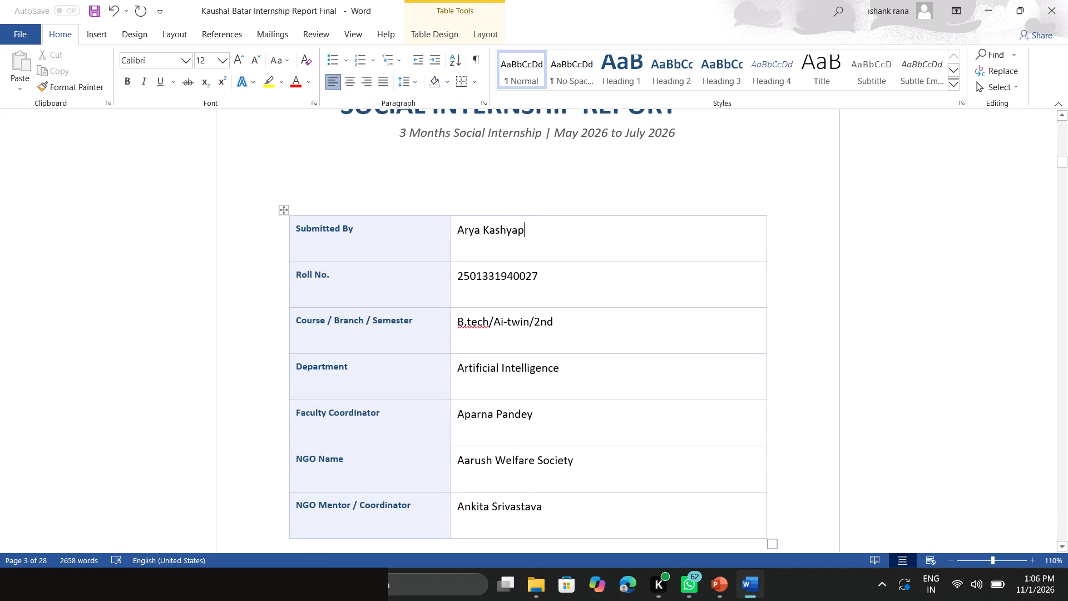
key("BackSpace")
key("BackSpace")
key("BackSpace")
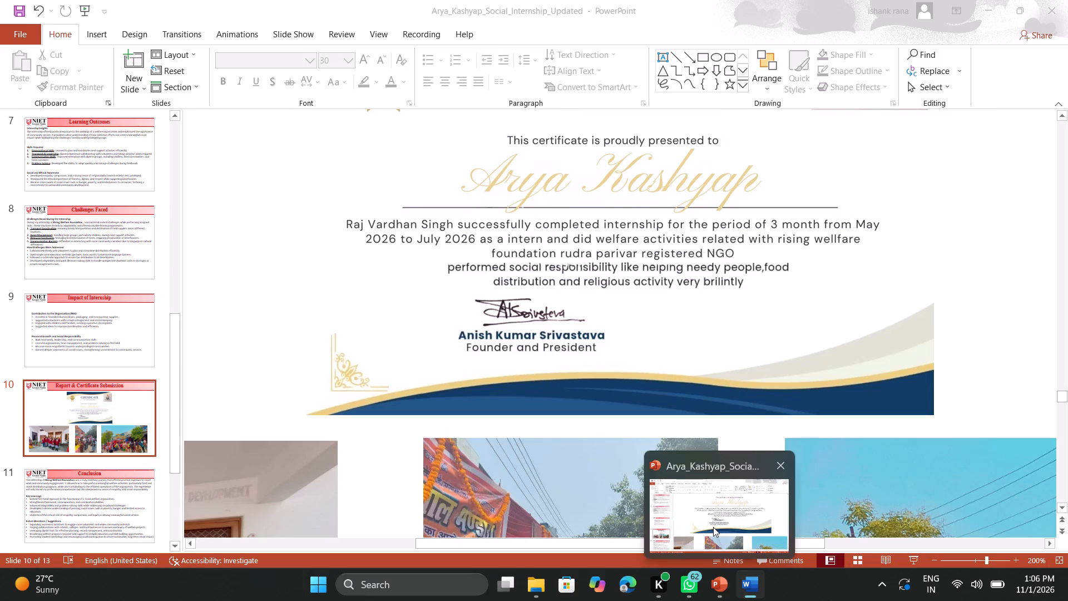
left_click(713, 527)
scroll(0, 281, "up", 9)
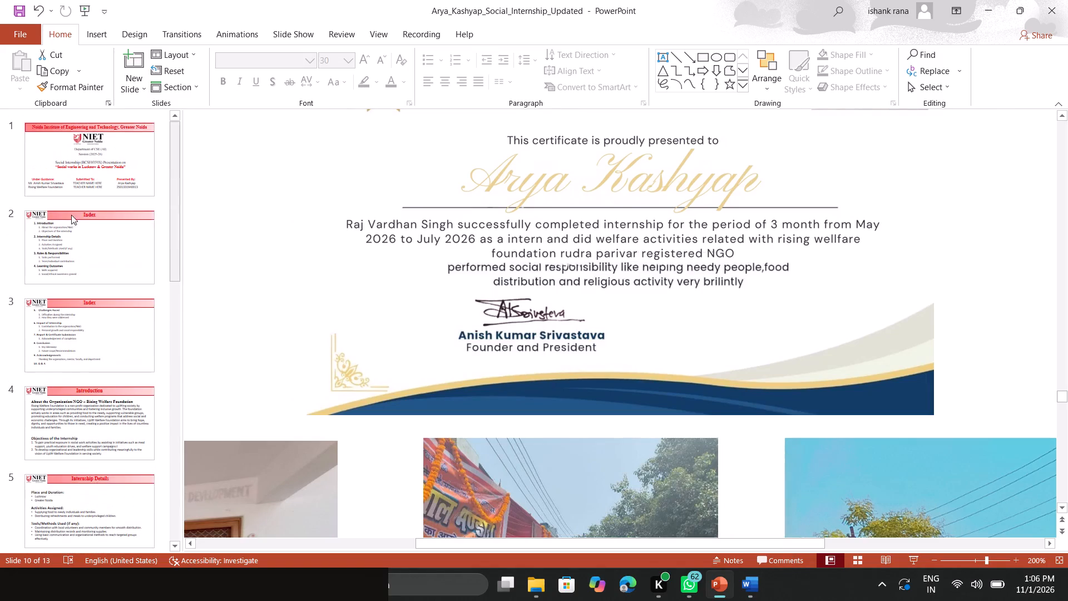
left_click(95, 251)
left_click(109, 167)
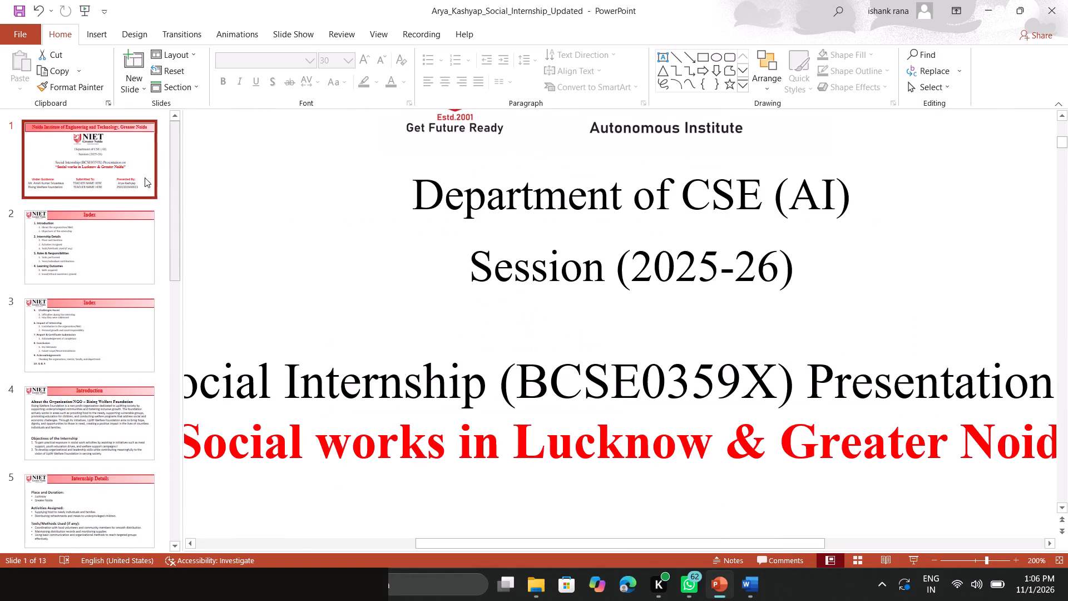
scroll(363, 288, "down", 6, "ctrl")
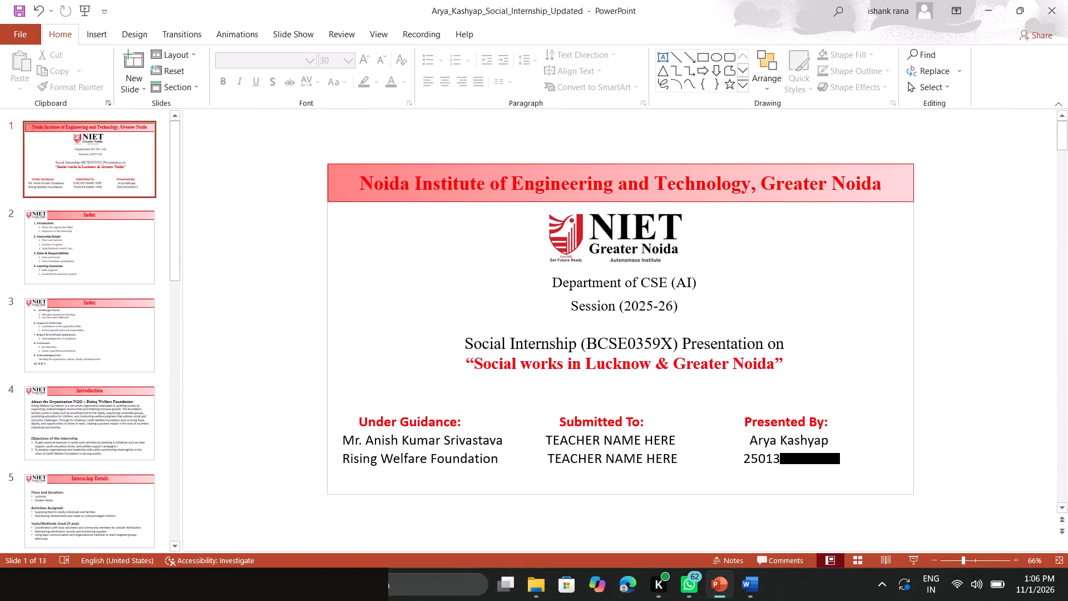
scroll(363, 288, "up", 2, "ctrl")
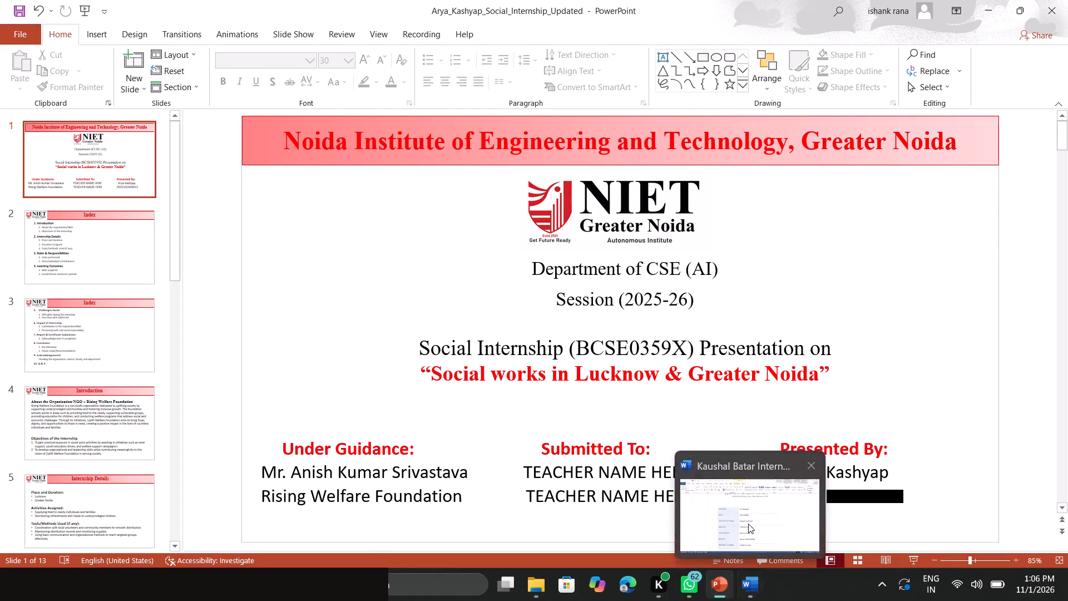
left_click(748, 524)
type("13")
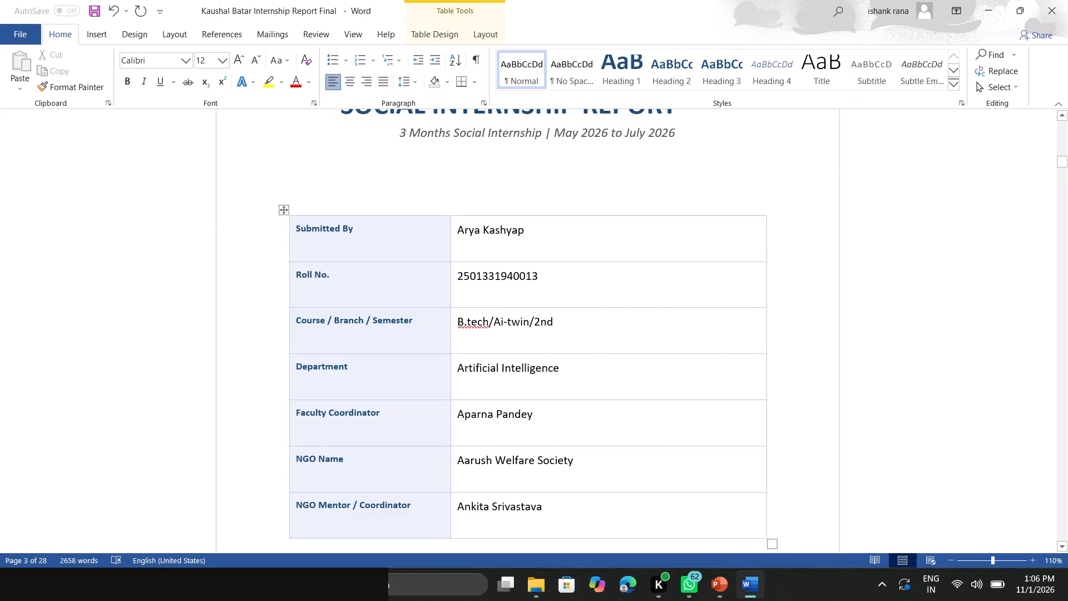
Clear the NGO Name and NGO Mentor / Coordinator entries in the title page table.
left_click_drag(585, 457, 479, 452)
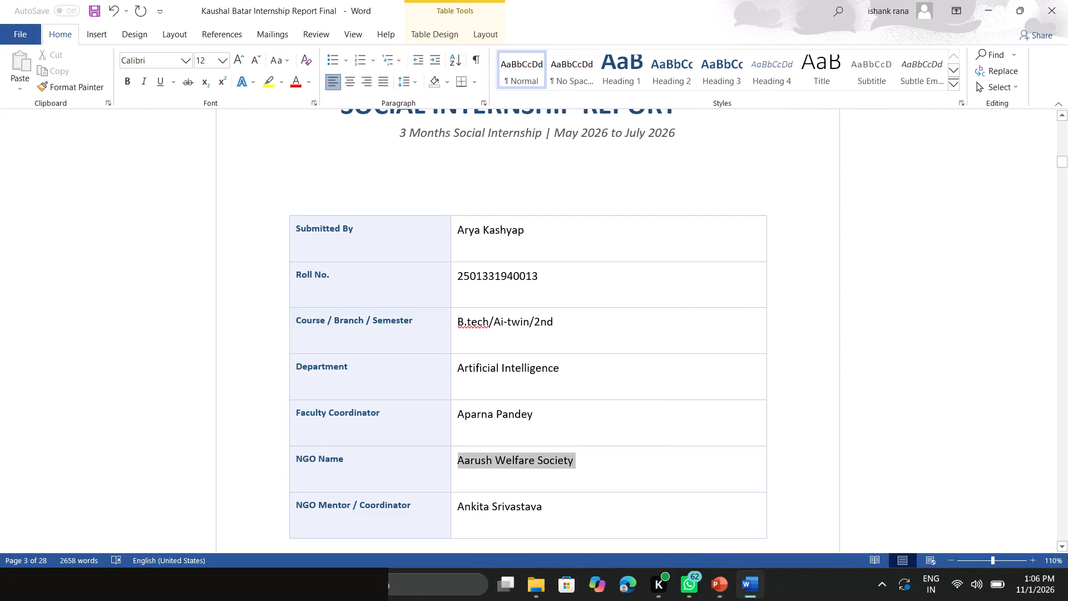
left_click_drag(479, 452, 477, 454)
key("BackSpace")
left_click_drag(547, 505, 540, 507)
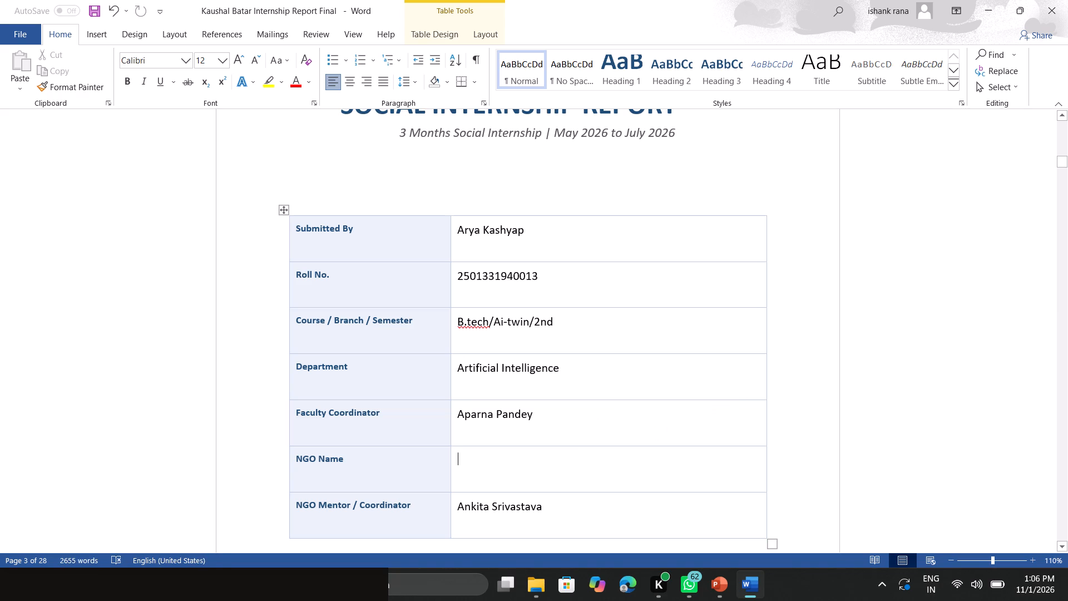
left_click_drag(540, 507, 463, 508)
key("BackSpace")
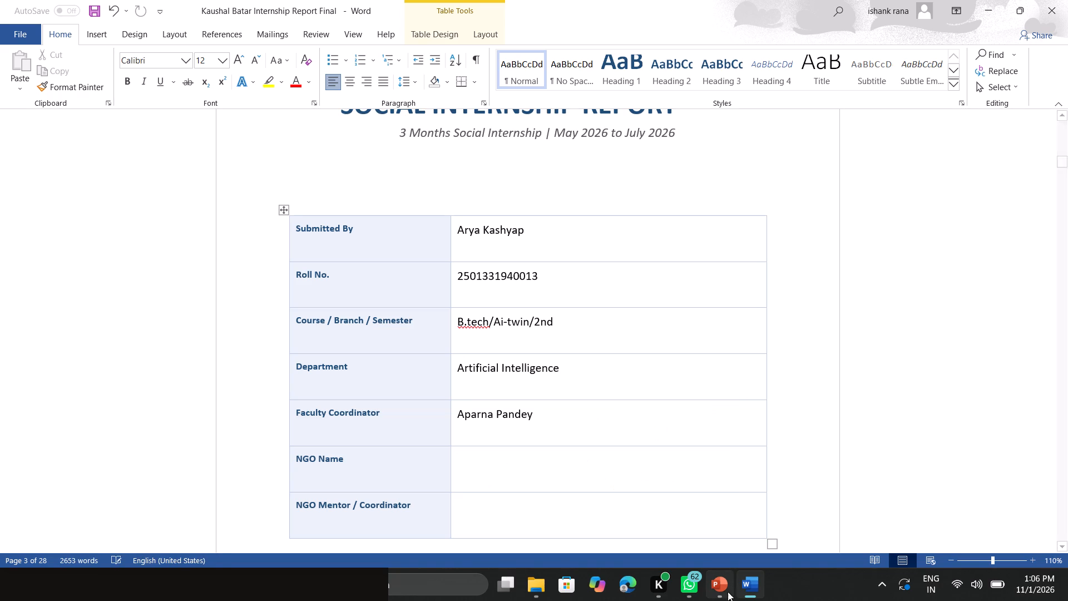
Switch to the PowerPoint presentation and examine the Report & Certificate Submission slide's certificate for the NGO and its founder.
left_click(731, 523)
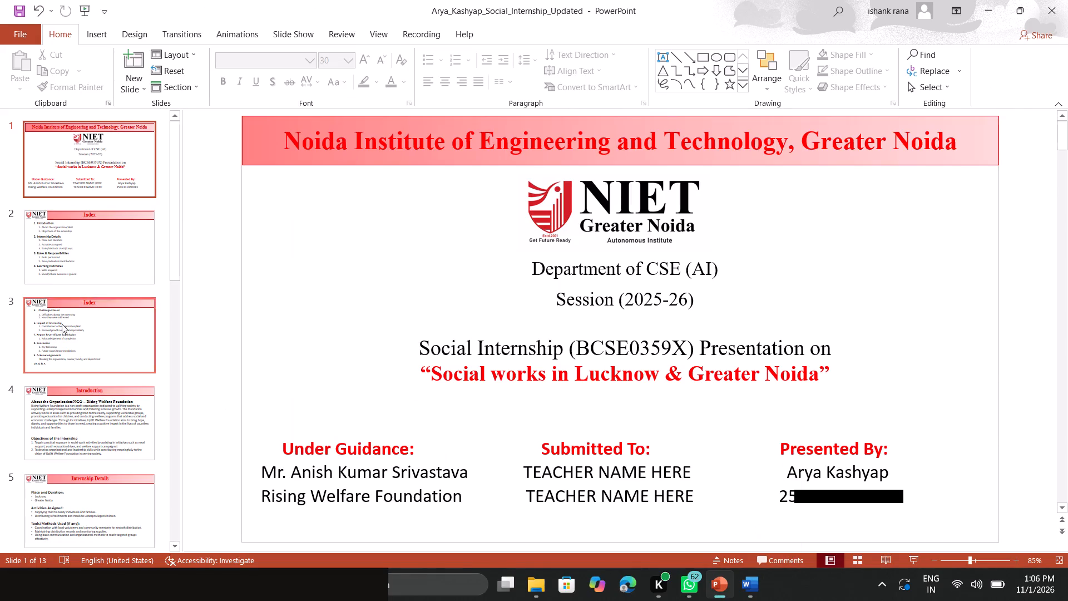
left_click(106, 428)
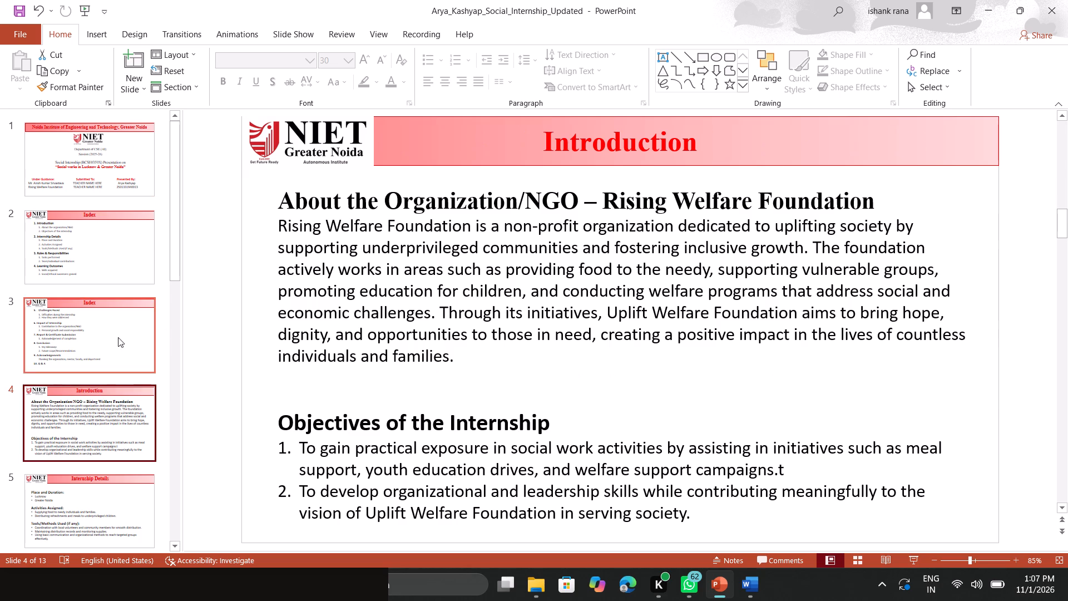
left_click(73, 500)
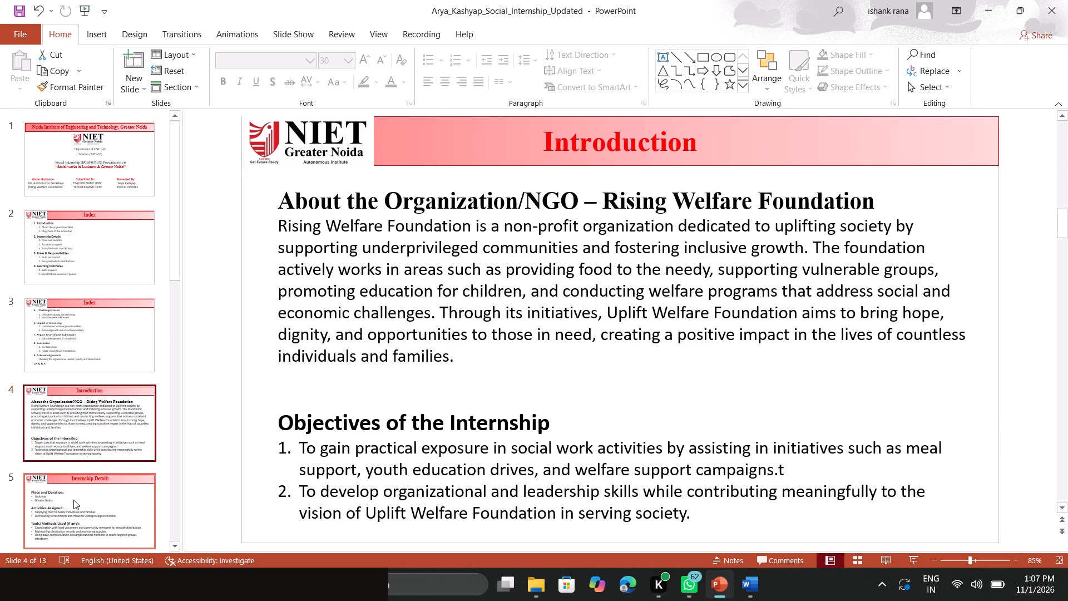
left_click(83, 247)
left_click(94, 167)
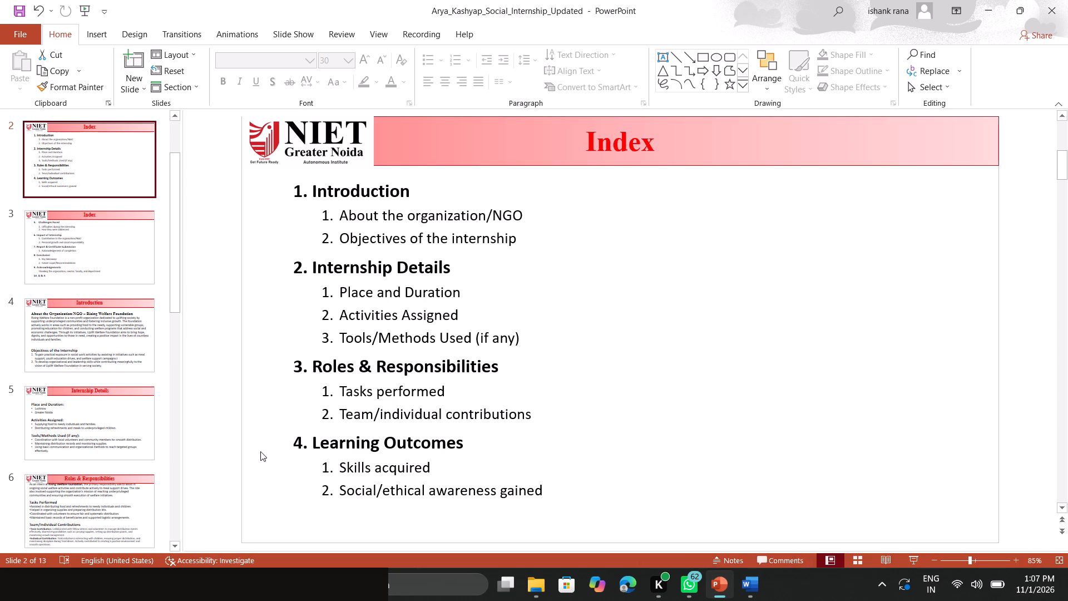
scroll(66, 476, "down", 16)
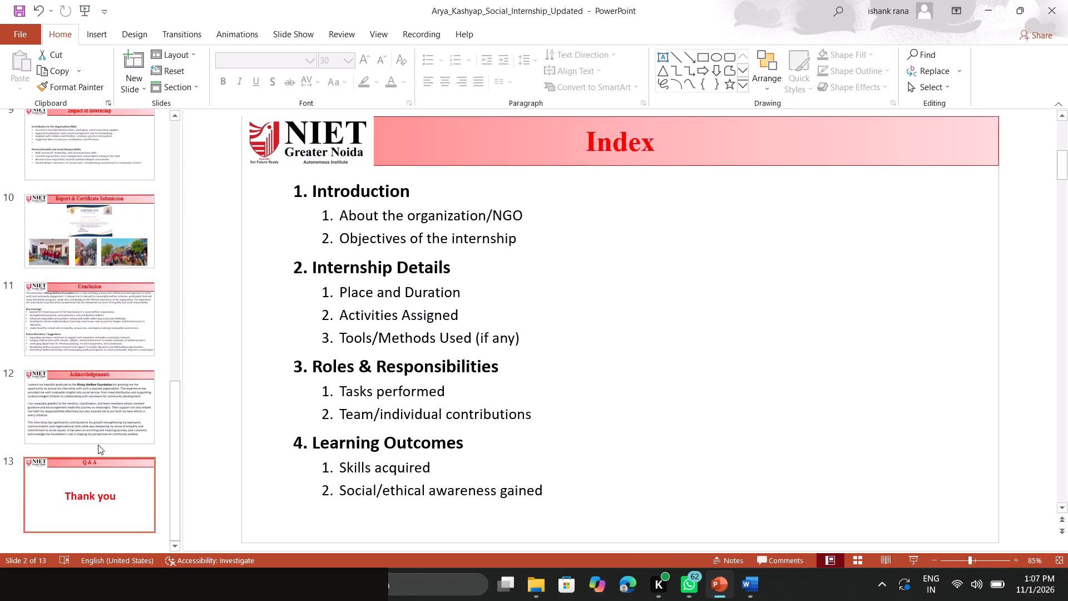
left_click(105, 244)
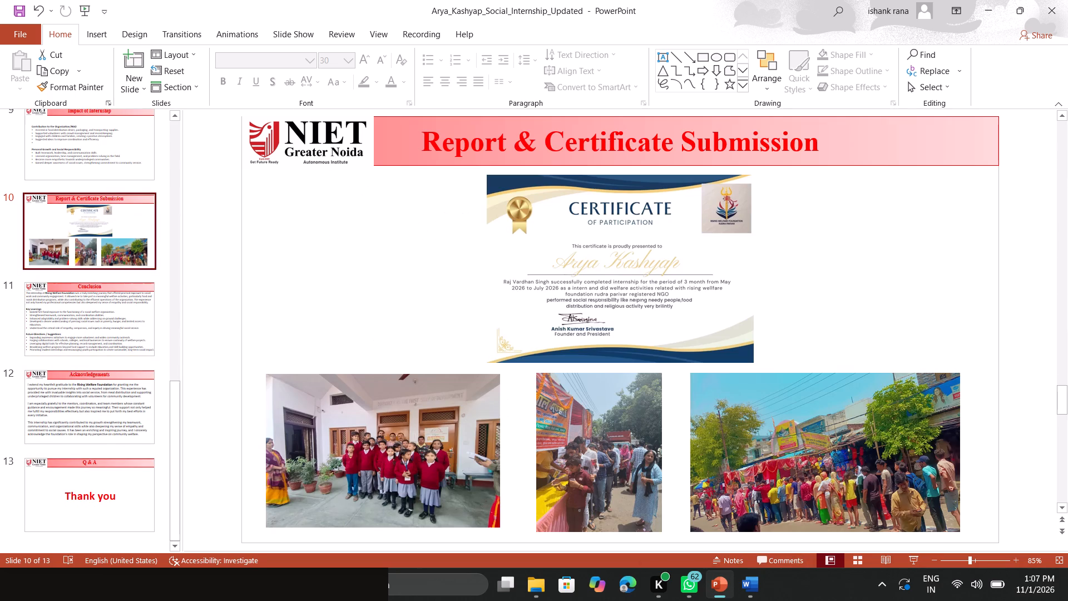
scroll(640, 263, "up", 6, "ctrl")
scroll(640, 263, "up", 1)
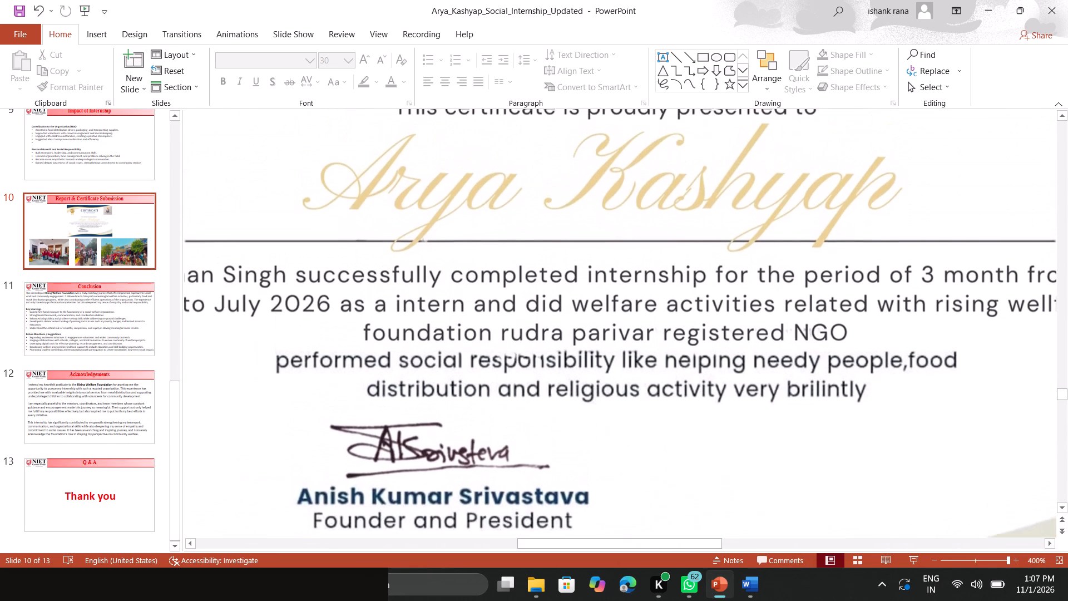
scroll(640, 263, "up", 1)
scroll(640, 263, "down", 1, "ctrl")
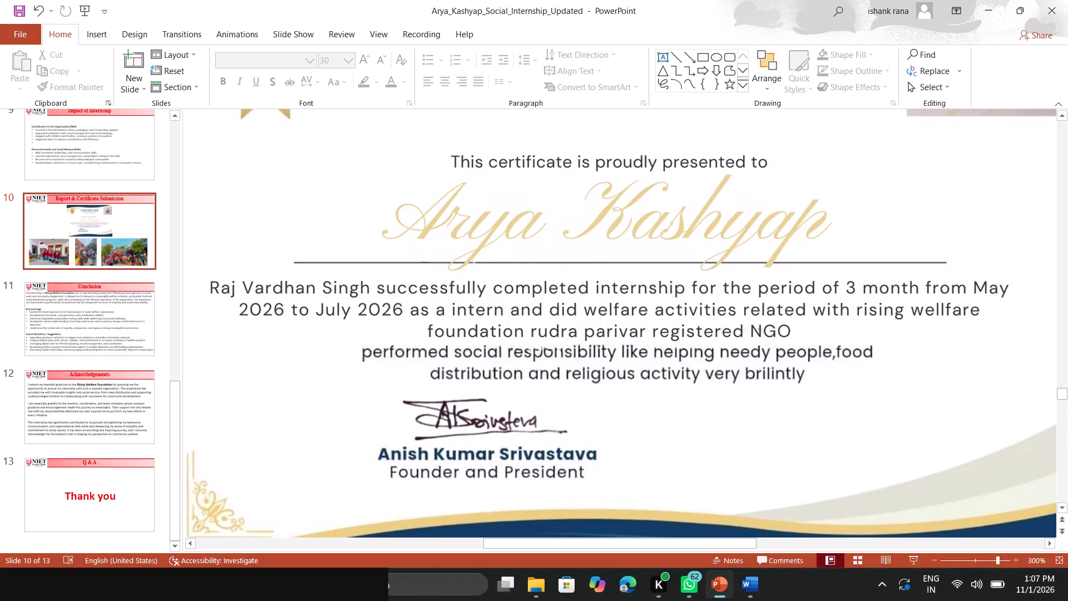
left_click(596, 455)
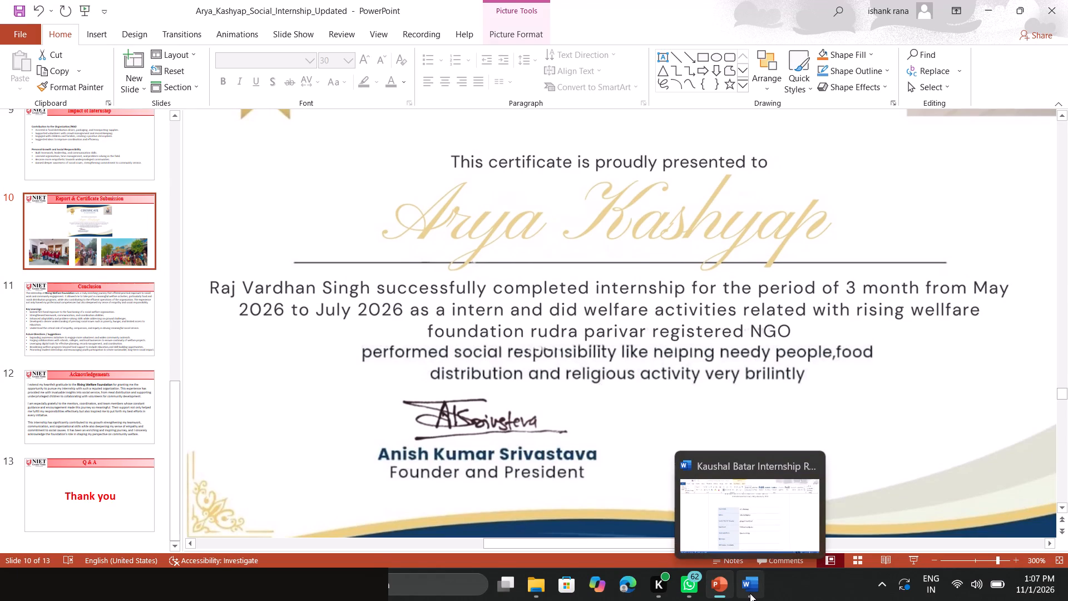
Return to the Word report and enter the founder's name from the certificate as the NGO Mentor / Coordinator.
left_click(747, 525)
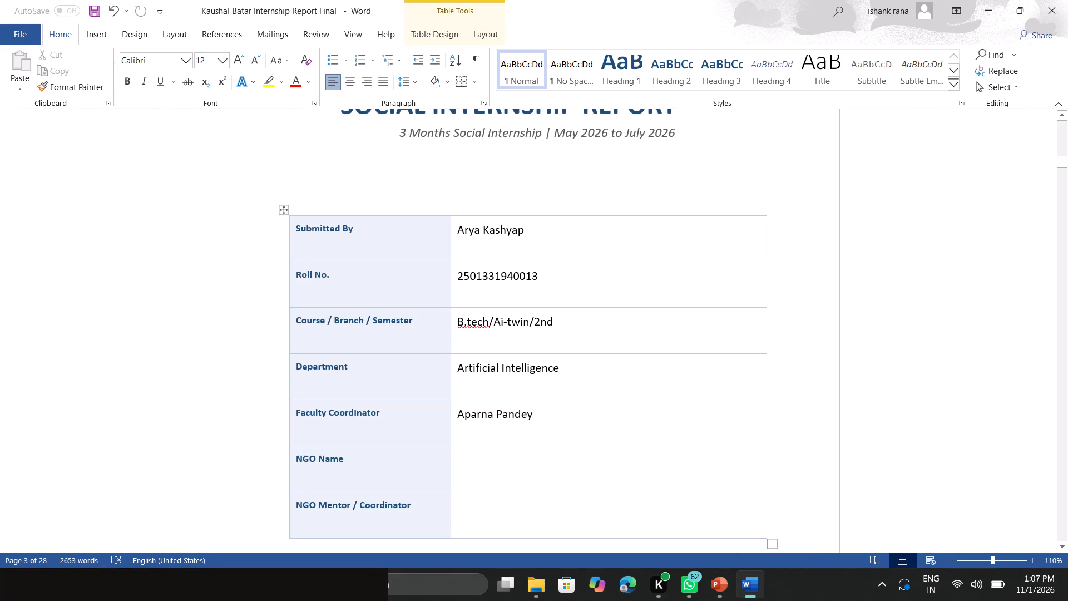
key("Tab")
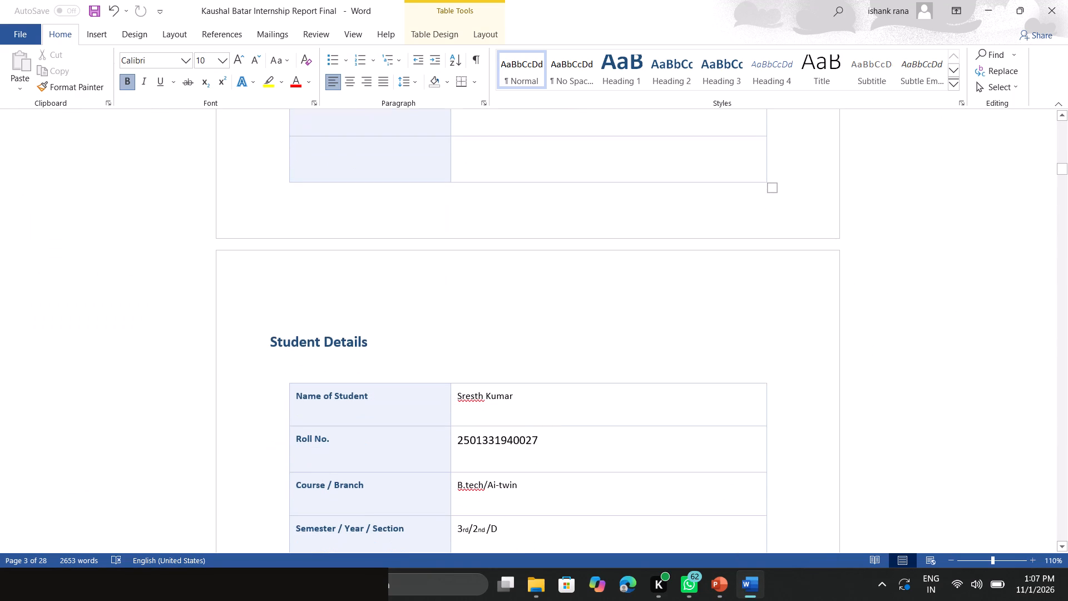
key("ctrl+z")
scroll(571, 524, "up", 1)
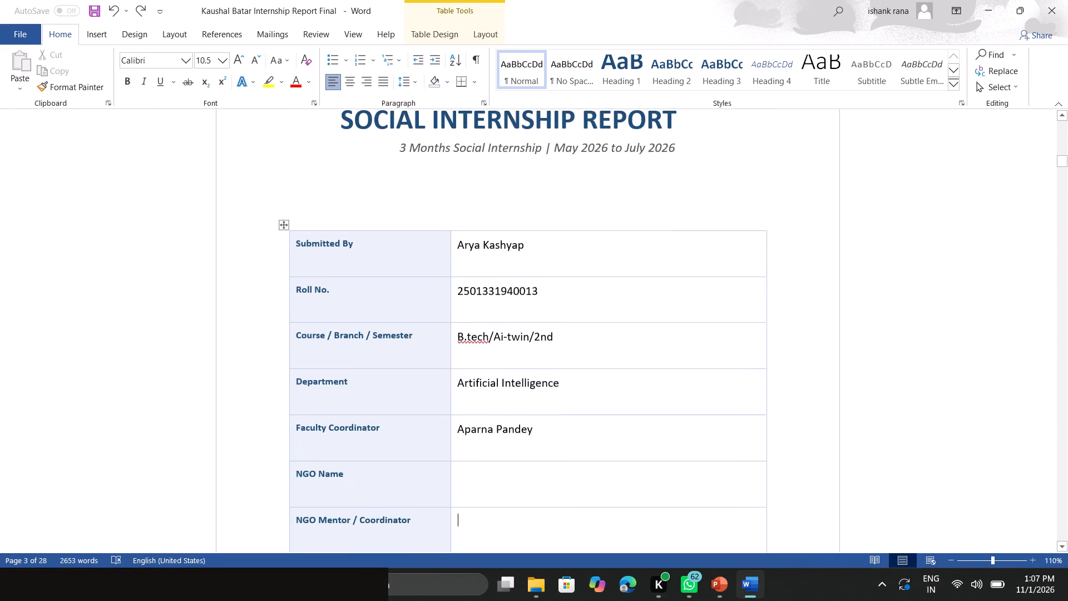
scroll(571, 524, "up", 1)
scroll(571, 524, "down", 1)
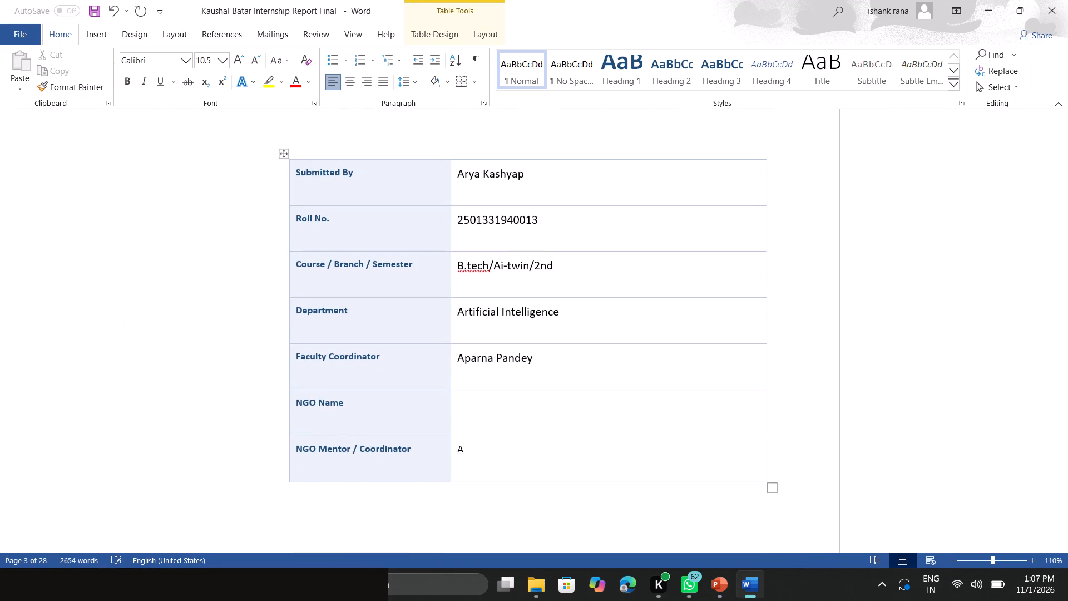
type("nish")
key("space")
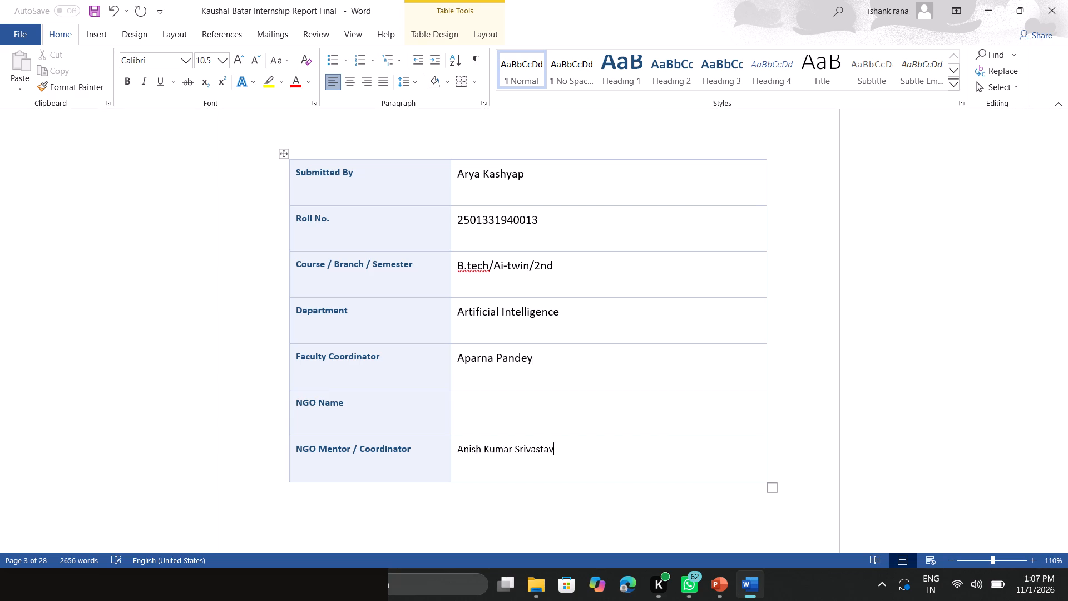
Check the organization's name on the PowerPoint certificate and enter Rising Welfare Foundation as the NGO Name in the Word title page table.
left_click(493, 407)
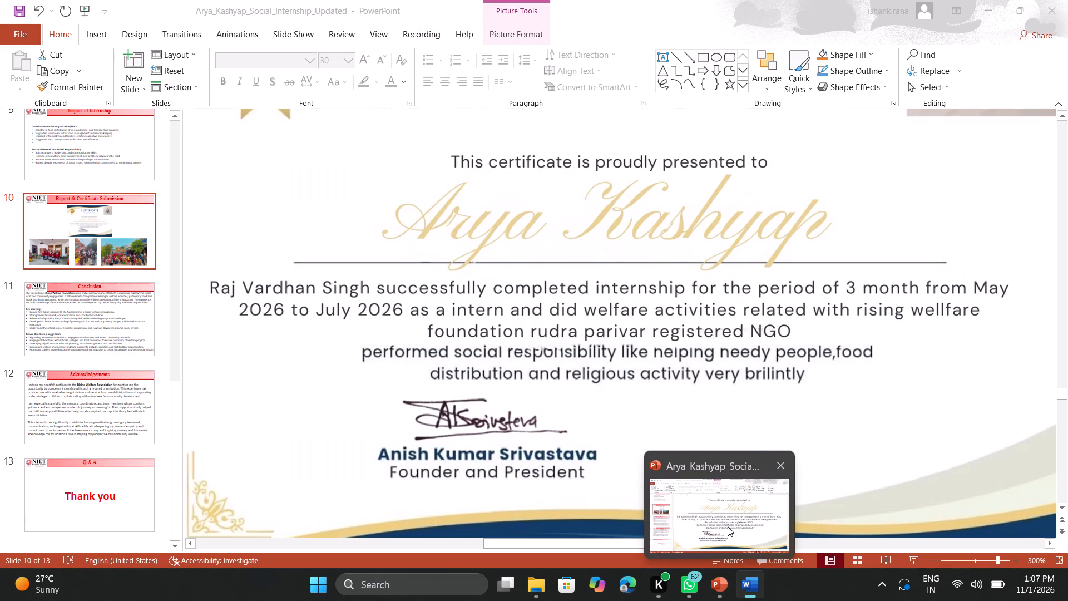
left_click(728, 526)
scroll(756, 426, "down", 1, "ctrl")
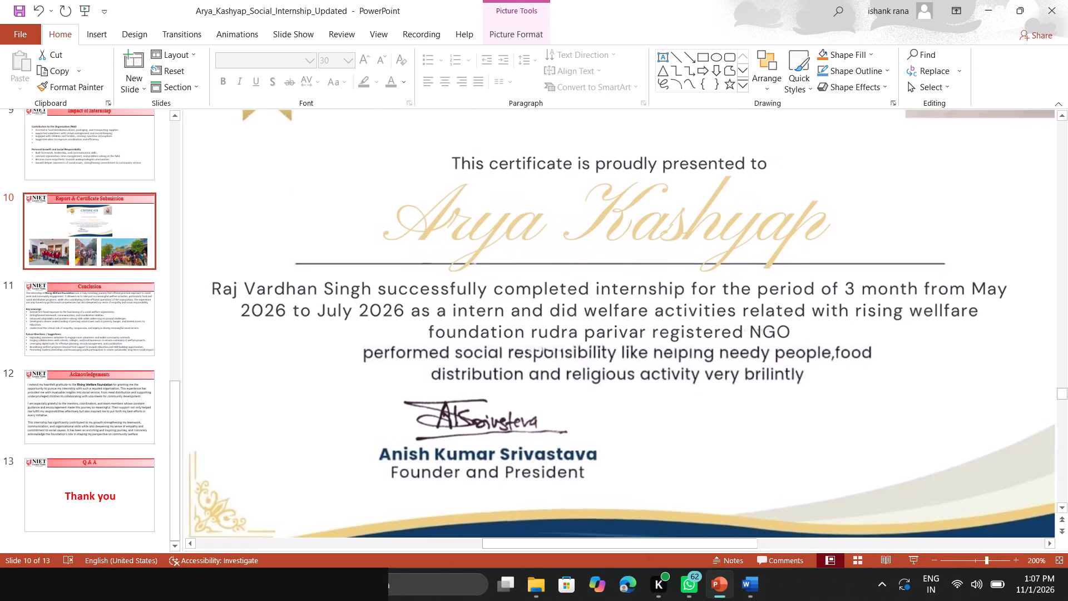
scroll(756, 426, "down", 1, "ctrl")
scroll(818, 238, "up", 6, "ctrl")
scroll(818, 238, "down", 3, "ctrl")
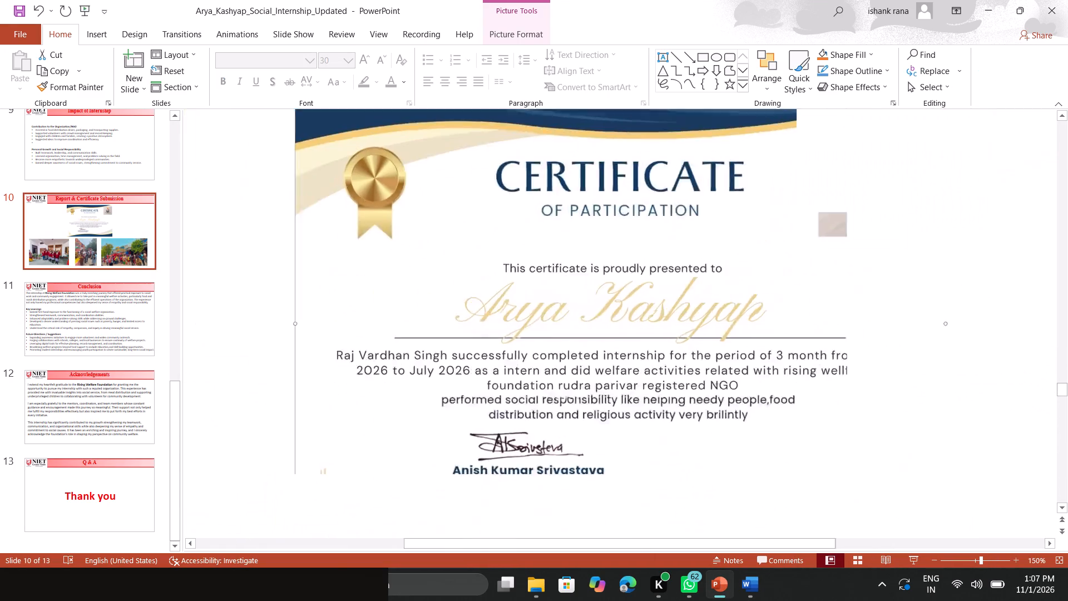
scroll(818, 238, "down", 1, "ctrl")
scroll(818, 238, "up", 3, "ctrl")
scroll(818, 238, "left", 1)
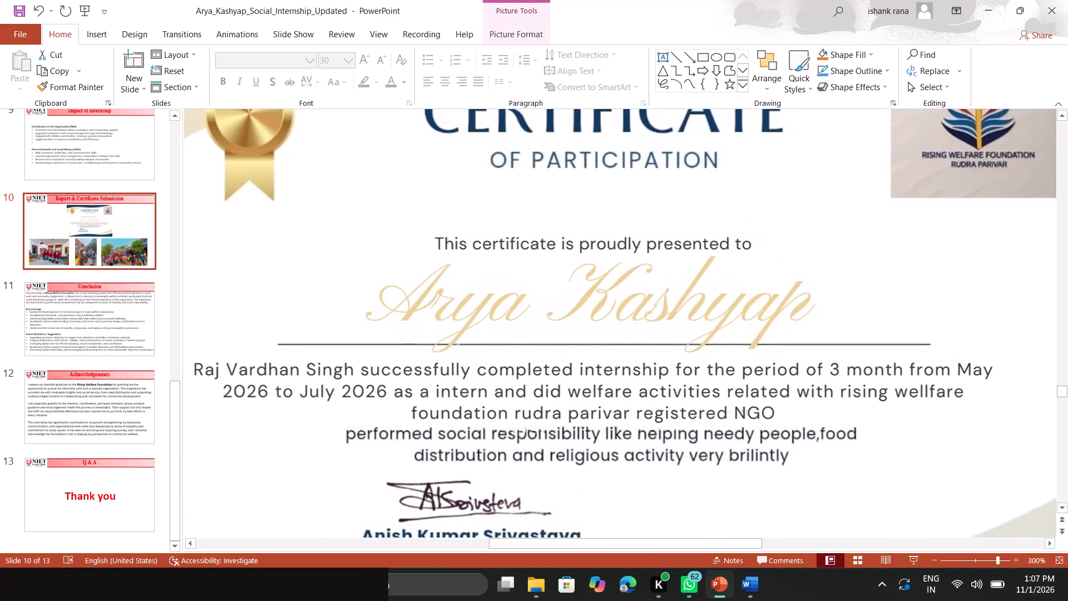
scroll(818, 238, "left", 1)
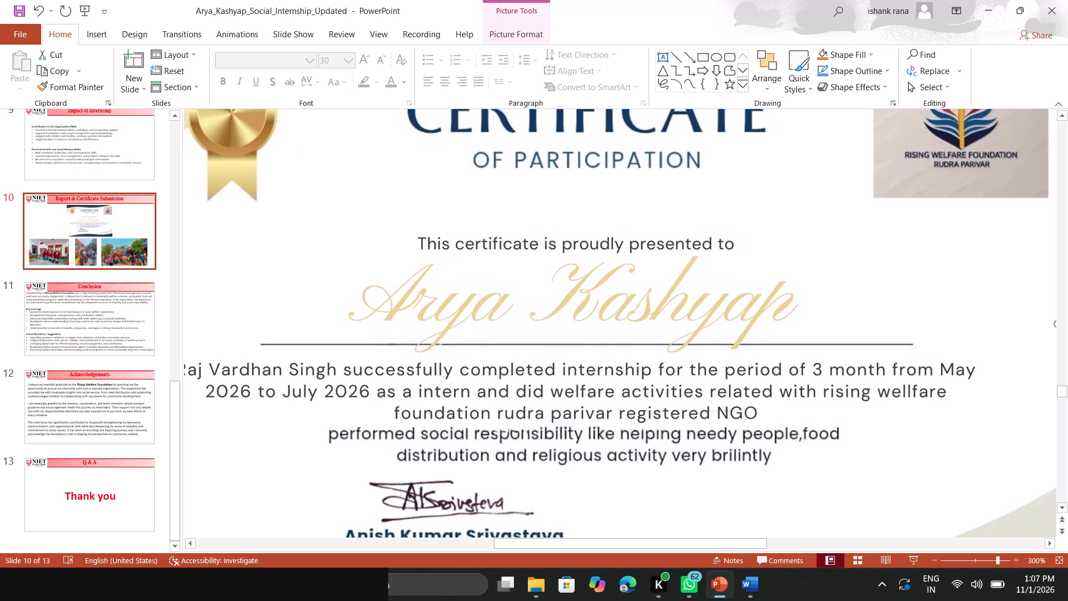
left_click(750, 516)
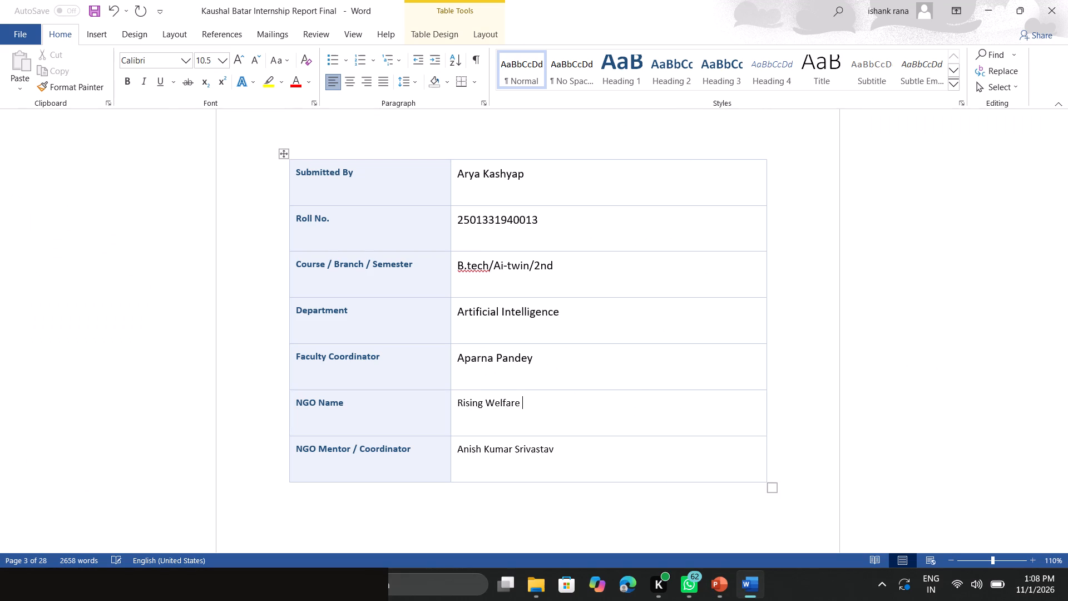
type("oundation")
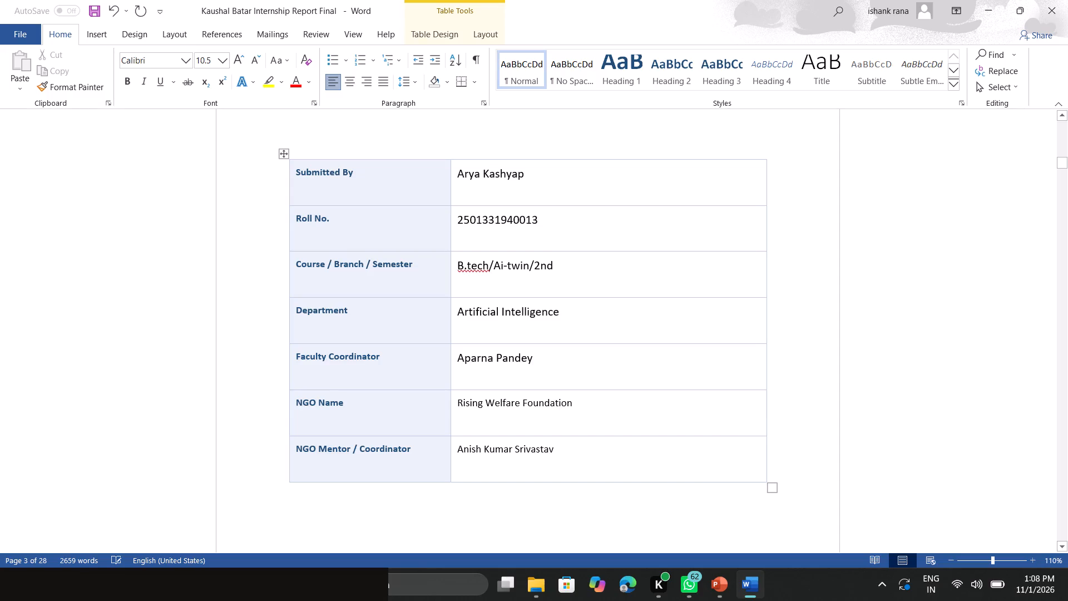
Look over the report's opening pages, from the updated title page back to the first page.
scroll(487, 288, "down", 2, "ctrl")
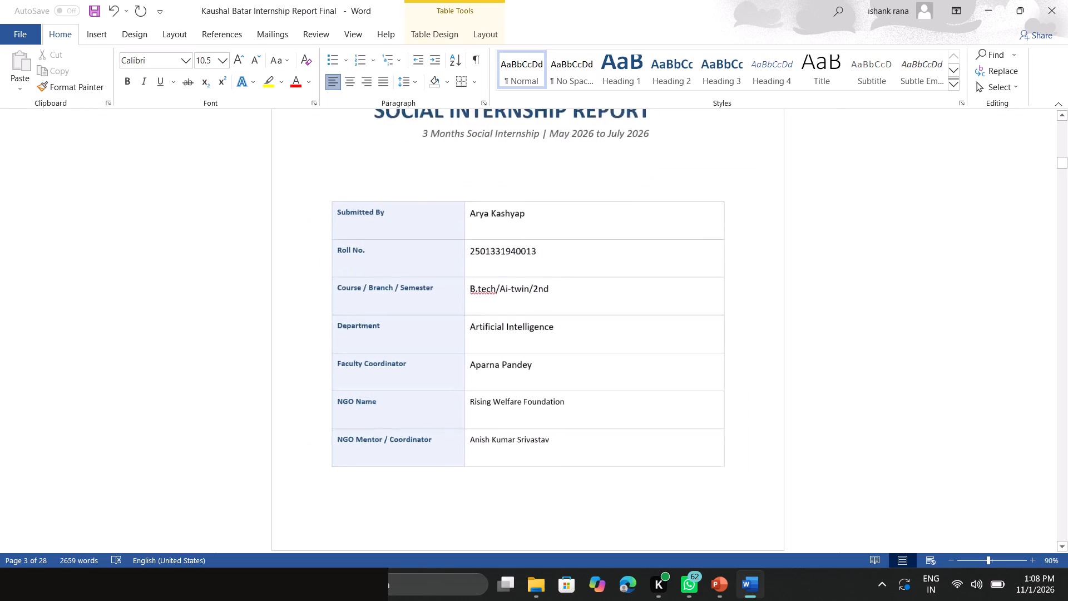
scroll(487, 288, "down", 3, "ctrl")
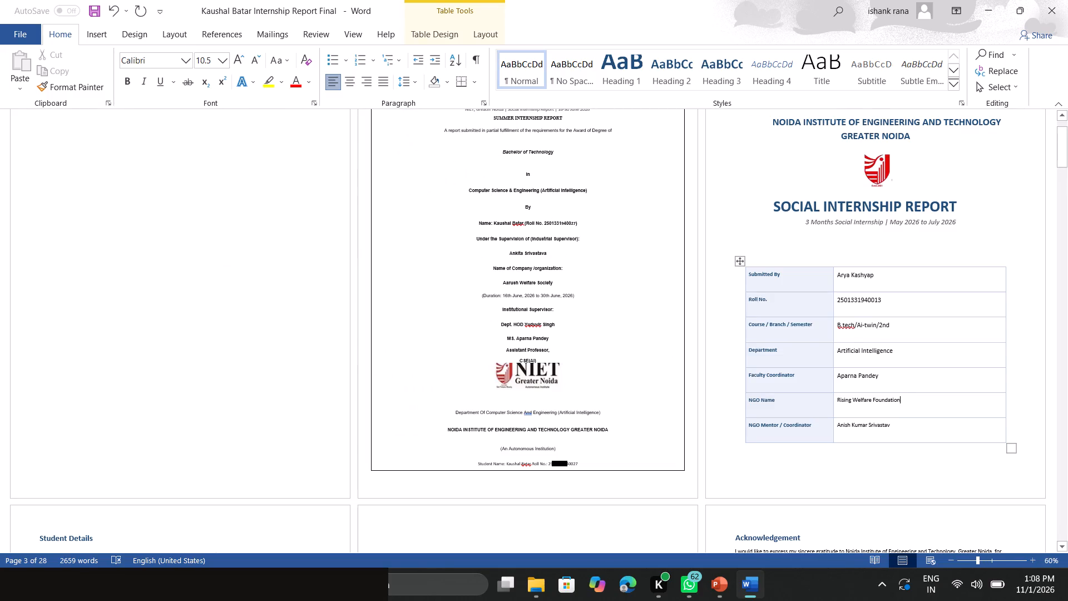
scroll(459, 280, "up", 2)
scroll(459, 280, "up", 5, "ctrl")
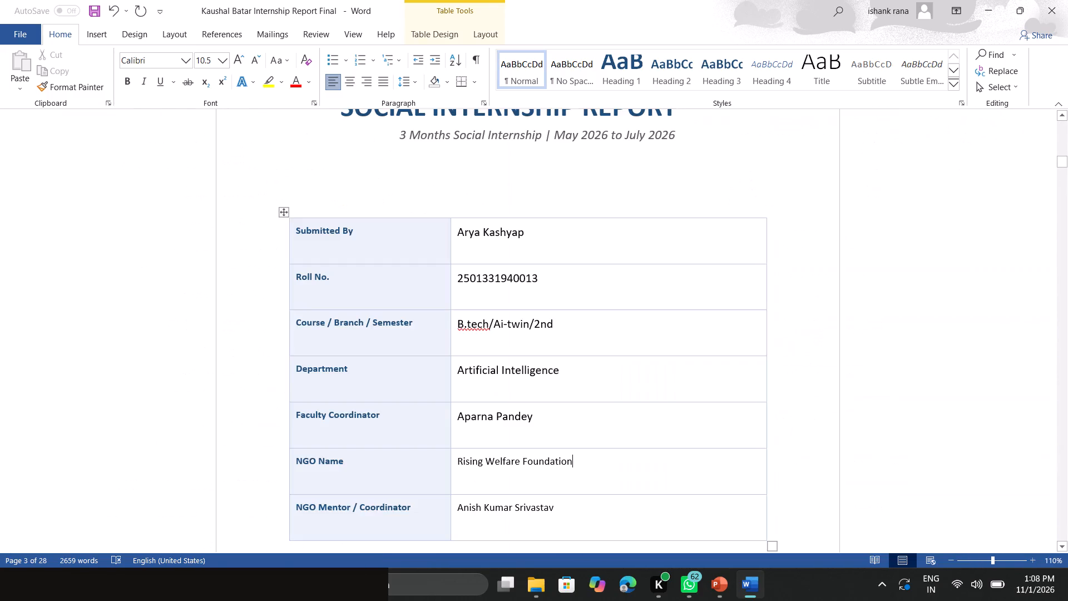
scroll(459, 280, "up", 16)
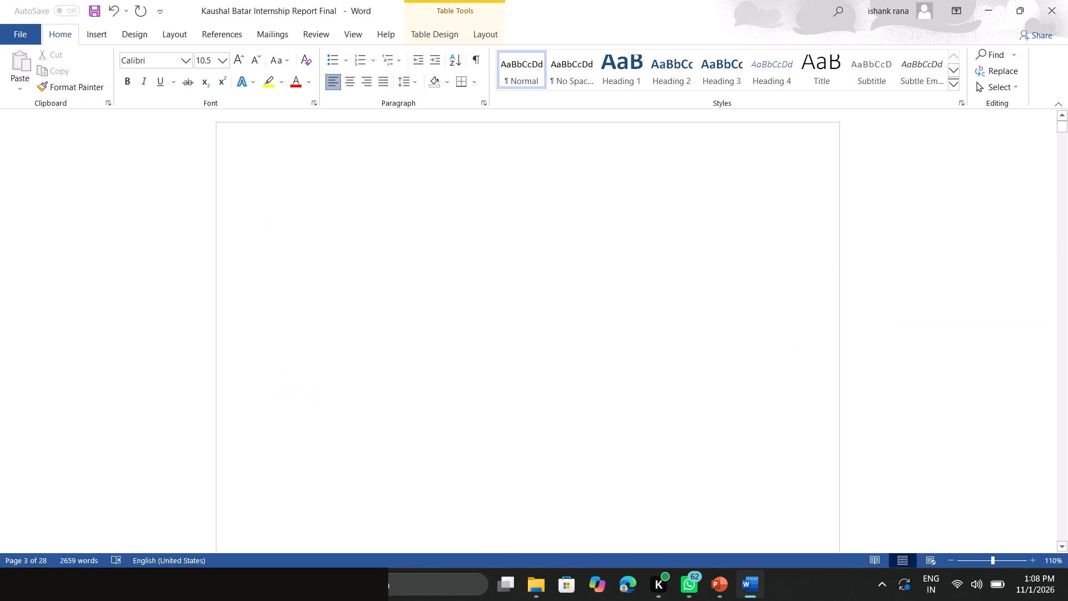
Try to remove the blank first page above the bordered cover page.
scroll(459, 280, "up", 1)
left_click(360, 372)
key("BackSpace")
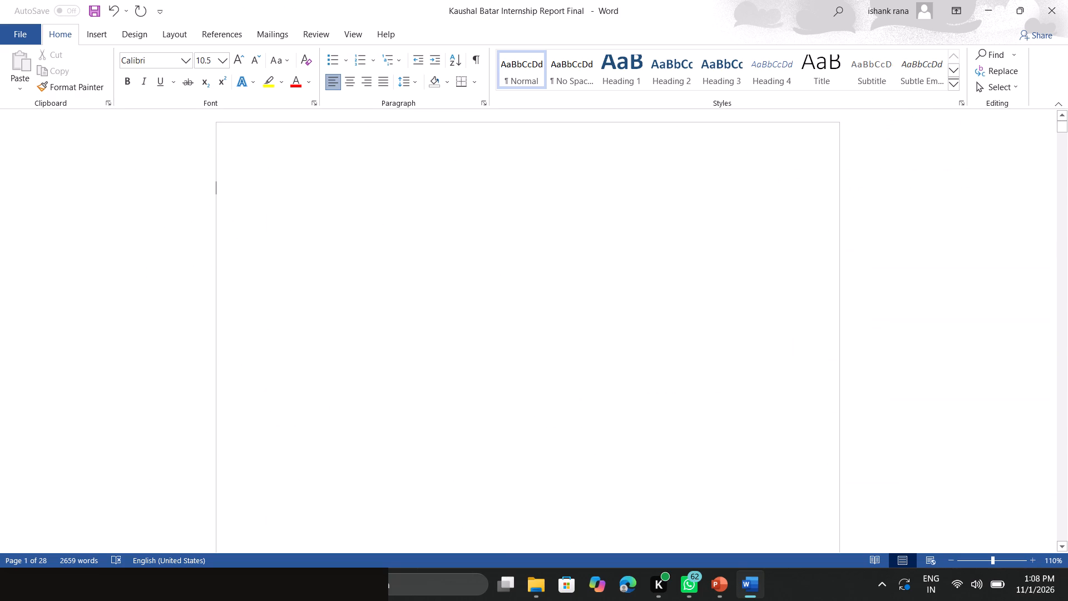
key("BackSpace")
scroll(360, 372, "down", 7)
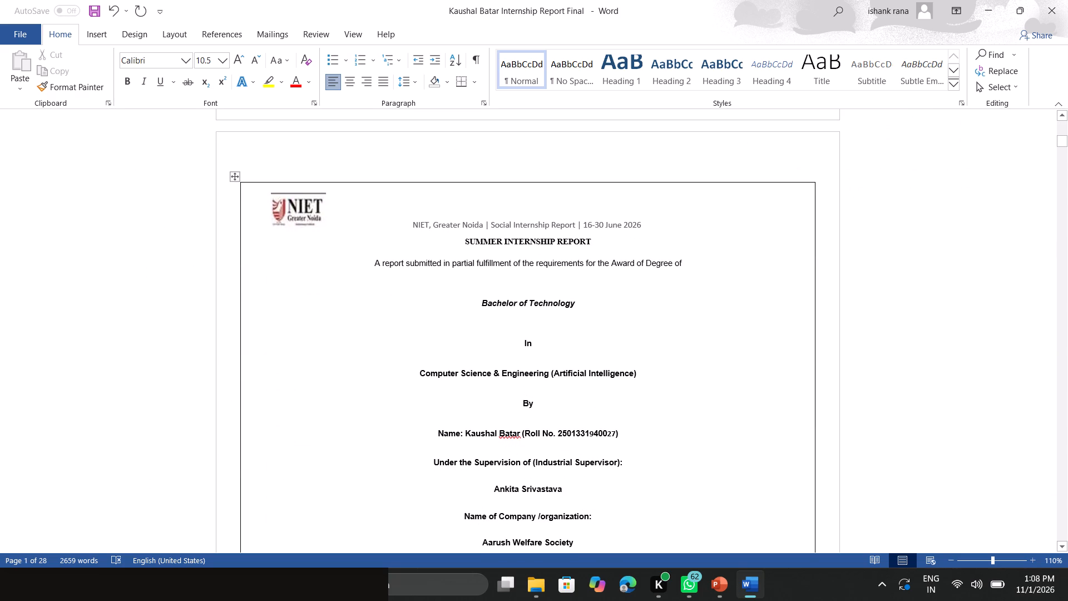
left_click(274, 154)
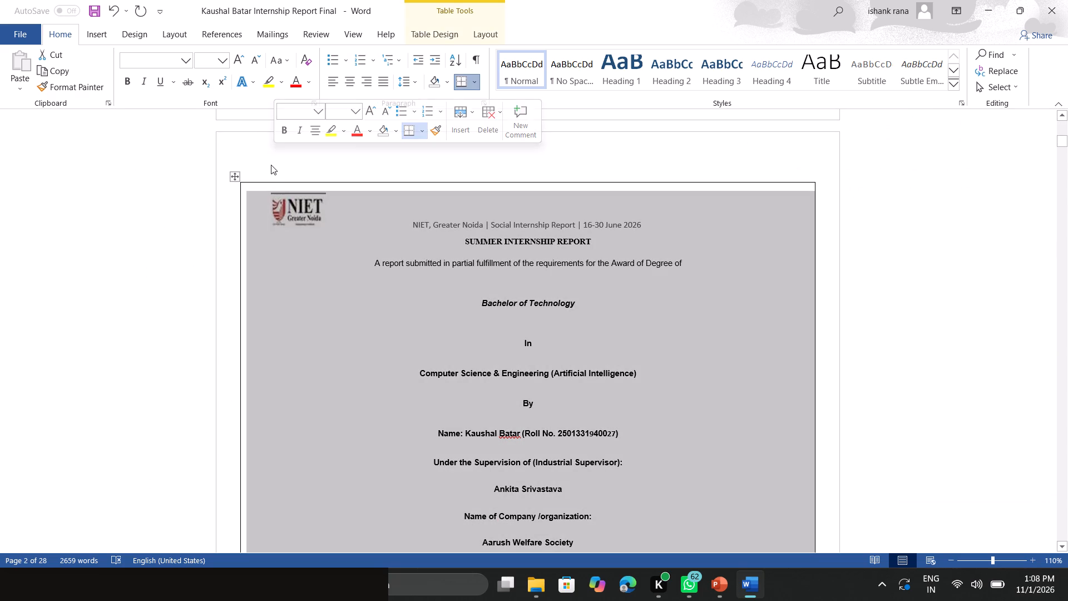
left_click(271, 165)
Delete the "NIET, Greater Noida | Social Internship Report | 16-30 June 2026" line above the cover page's SUMMER INTERNSHIP REPORT title.
left_click(357, 225)
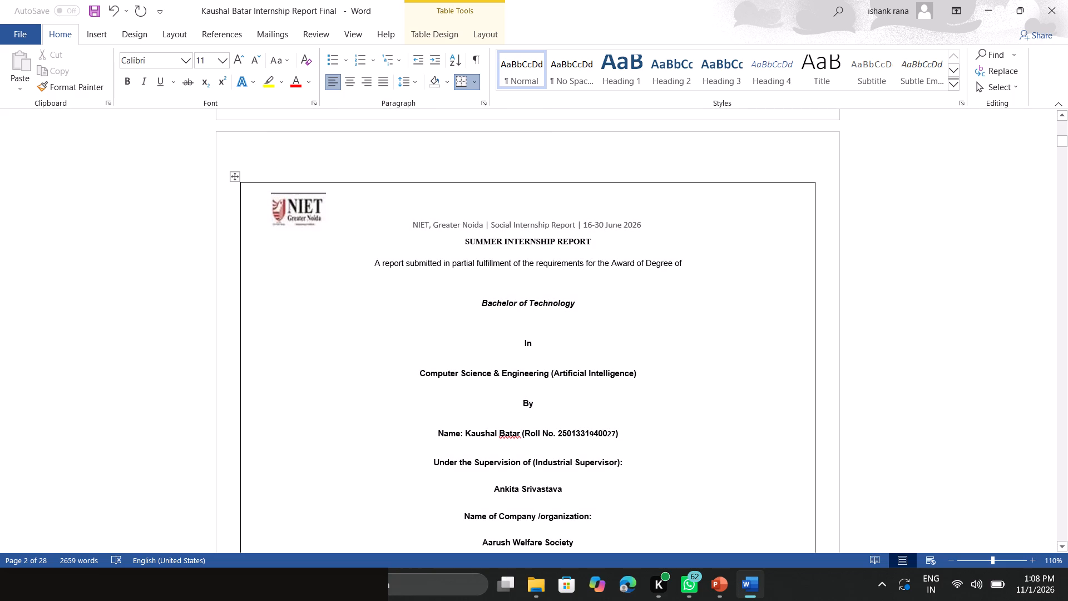
left_click(651, 221)
left_click_drag(651, 221, 436, 217)
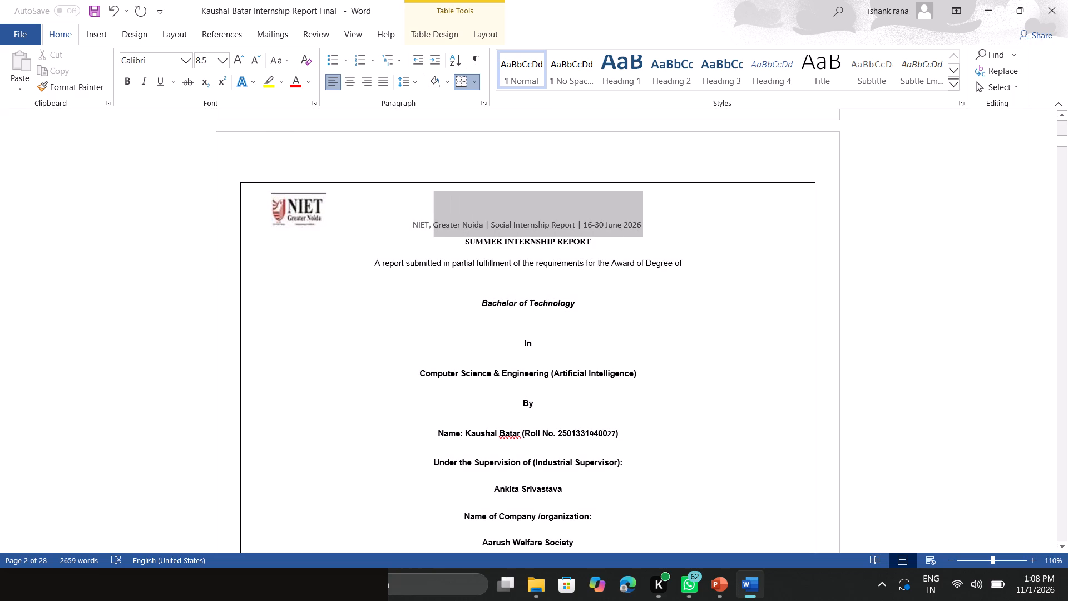
left_click_drag(436, 217, 421, 217)
key("BackSpace")
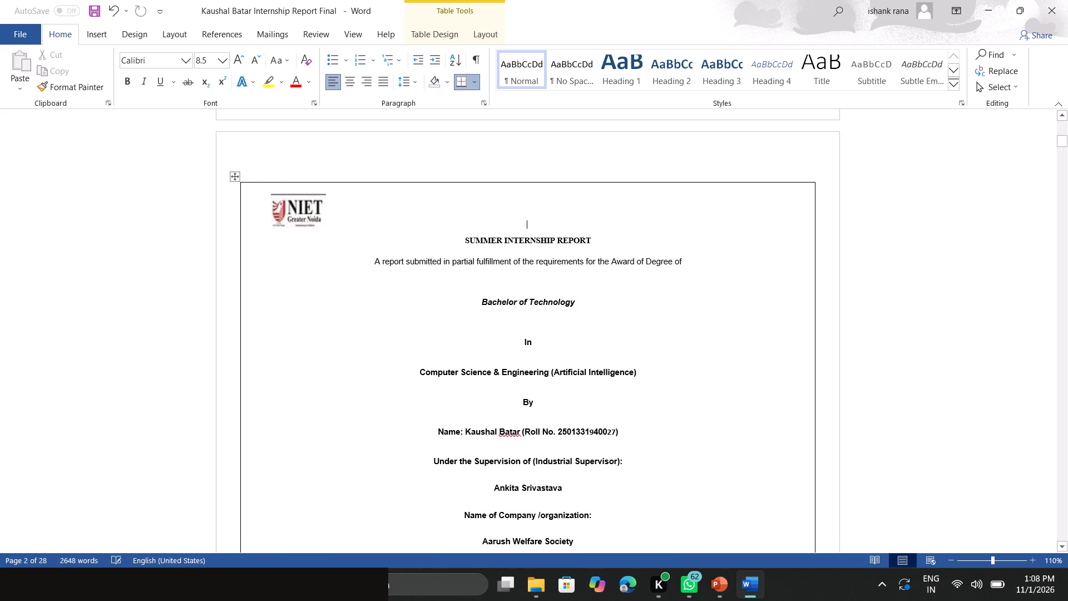
key("BackSpace")
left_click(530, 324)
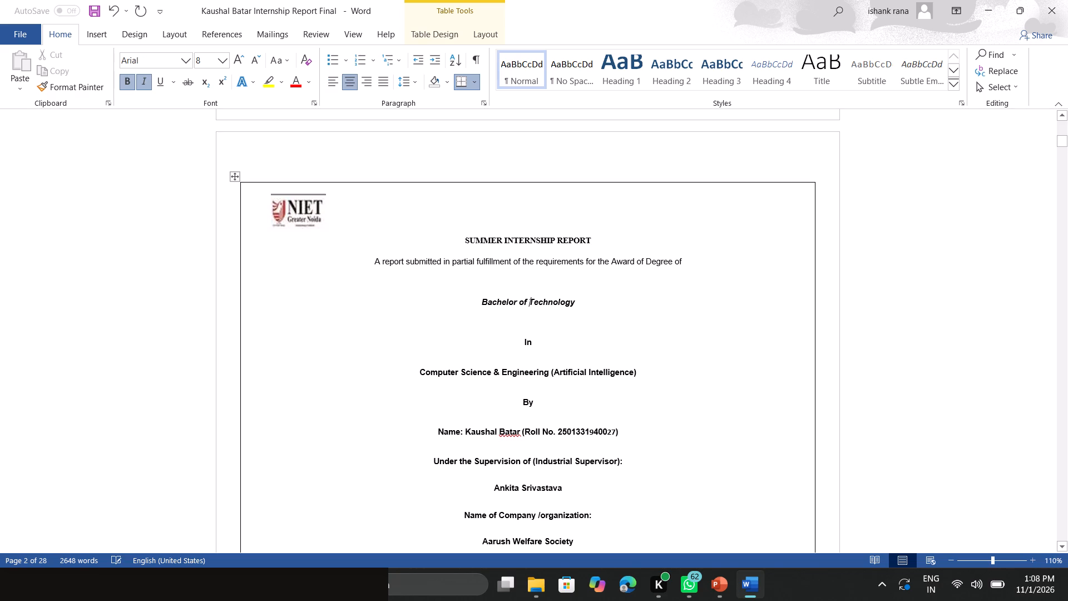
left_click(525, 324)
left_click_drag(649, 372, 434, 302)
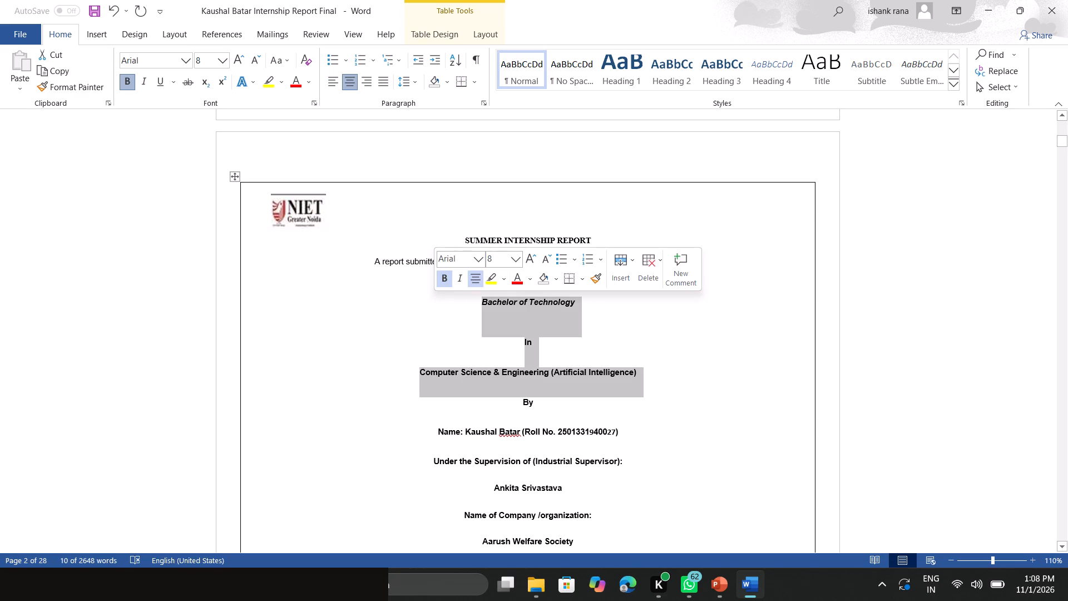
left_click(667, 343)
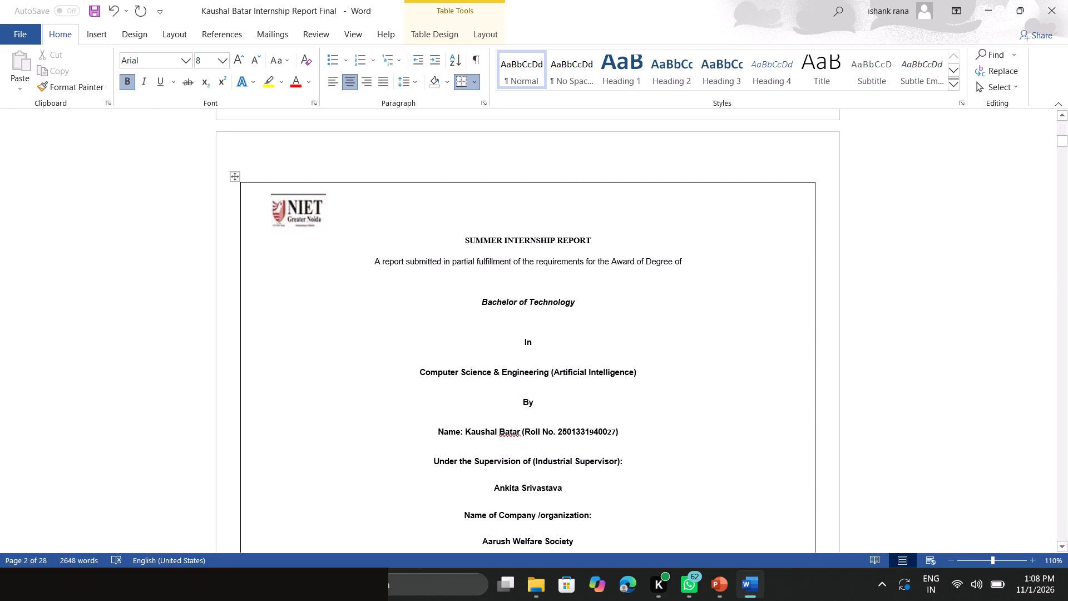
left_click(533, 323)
Replace the student's name and the final two digits of the roll number on the cover page's Name line with the new student's details.
scroll(605, 345, "down", 1)
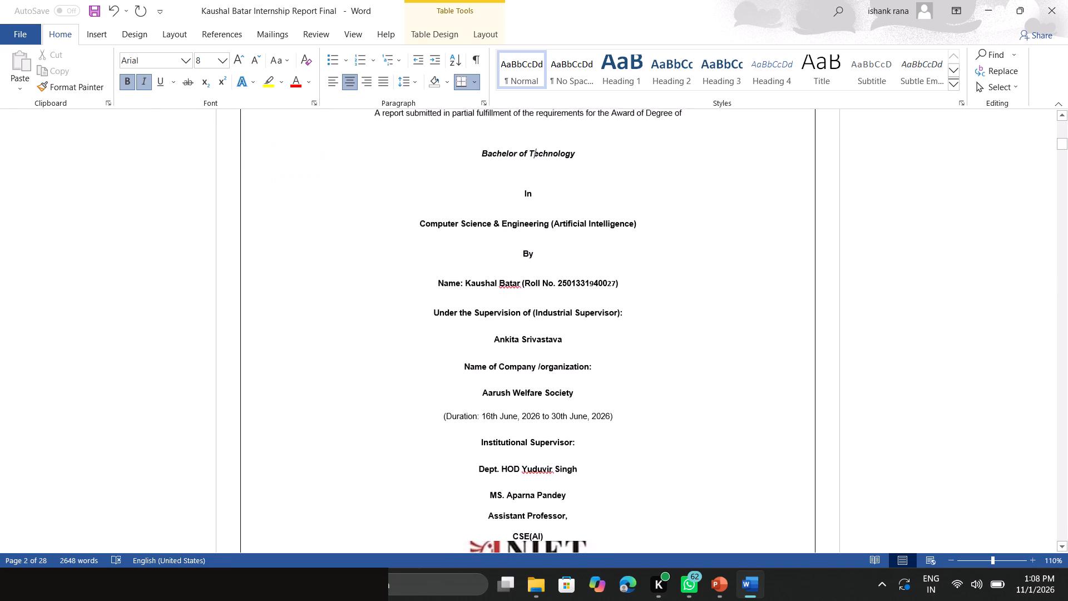
scroll(605, 345, "down", 1)
left_click_drag(521, 275, 467, 275)
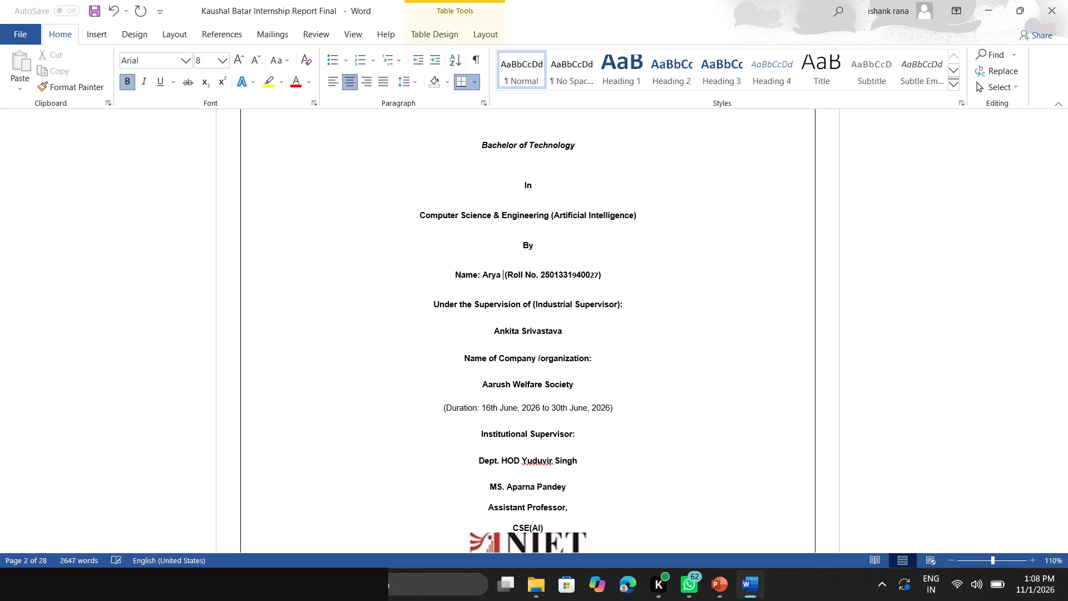
type("ashyap")
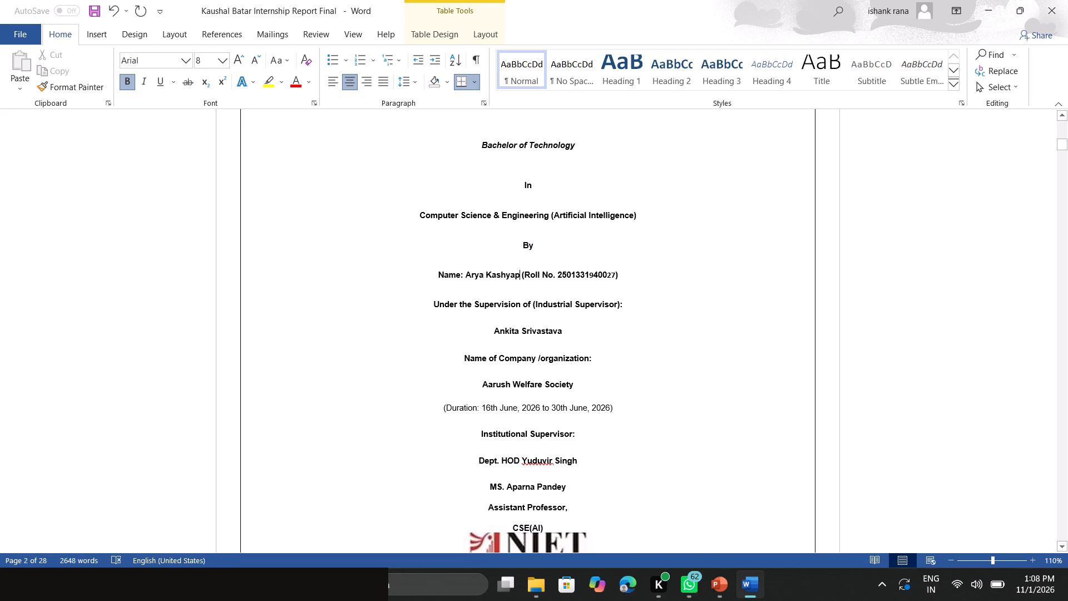
left_click(614, 277)
key("BackSpace")
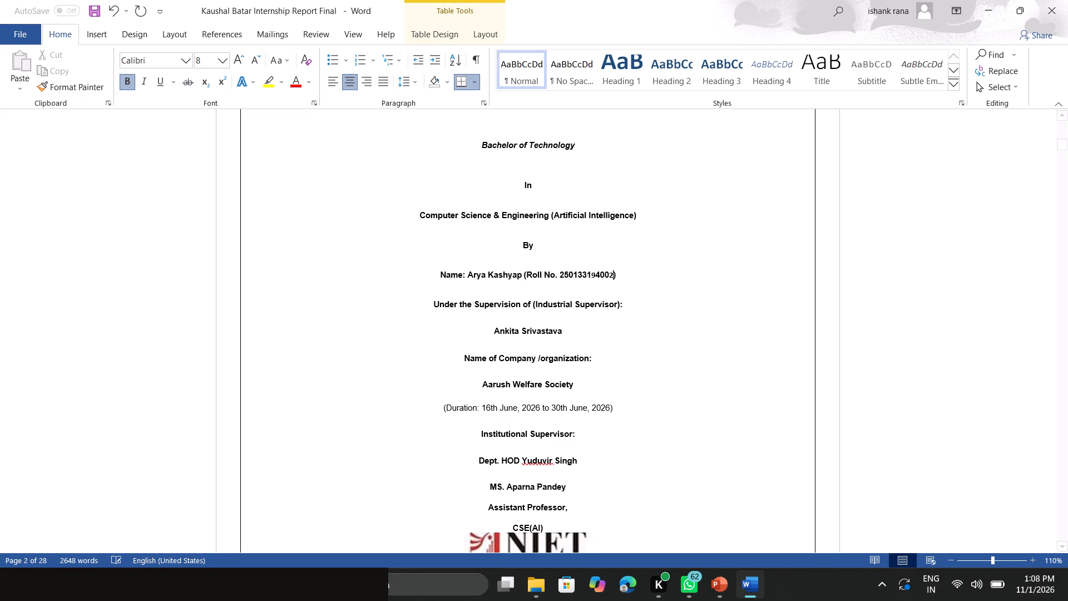
key("BackSpace")
type("13")
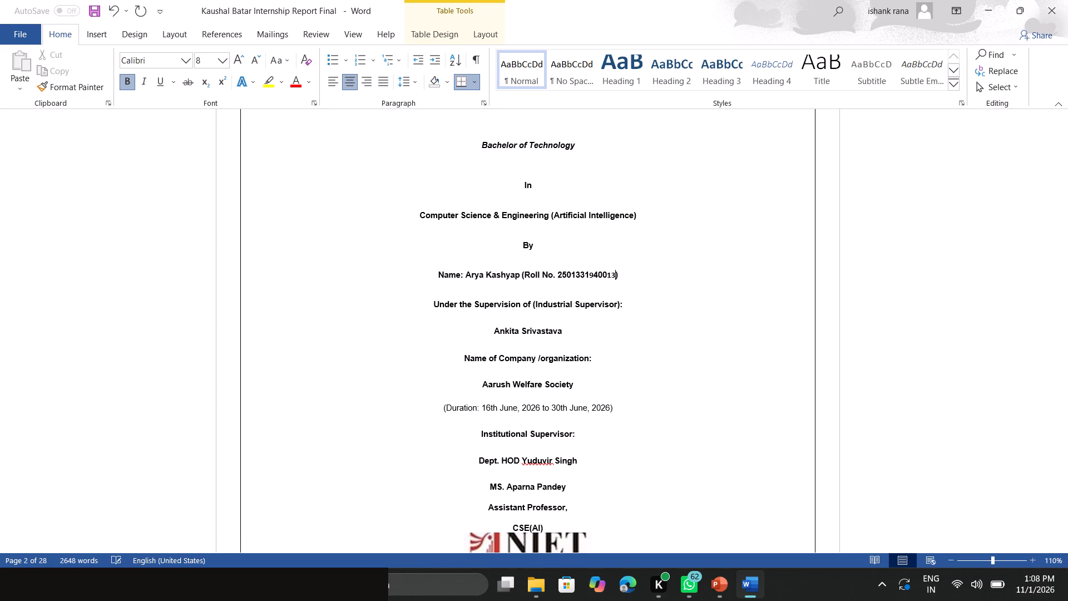
key("BackSpace")
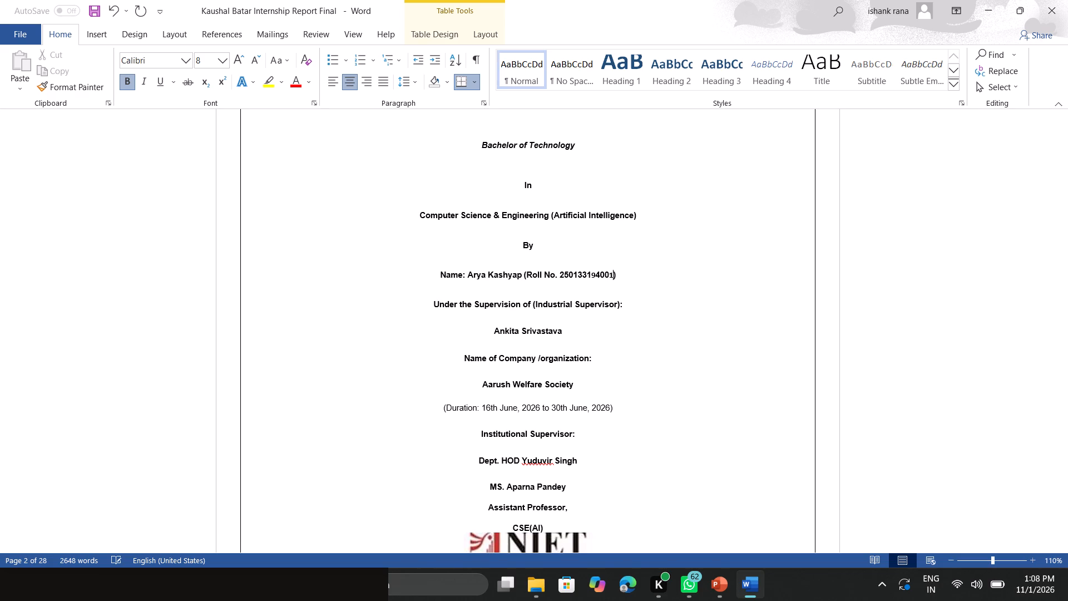
key("BackSpace")
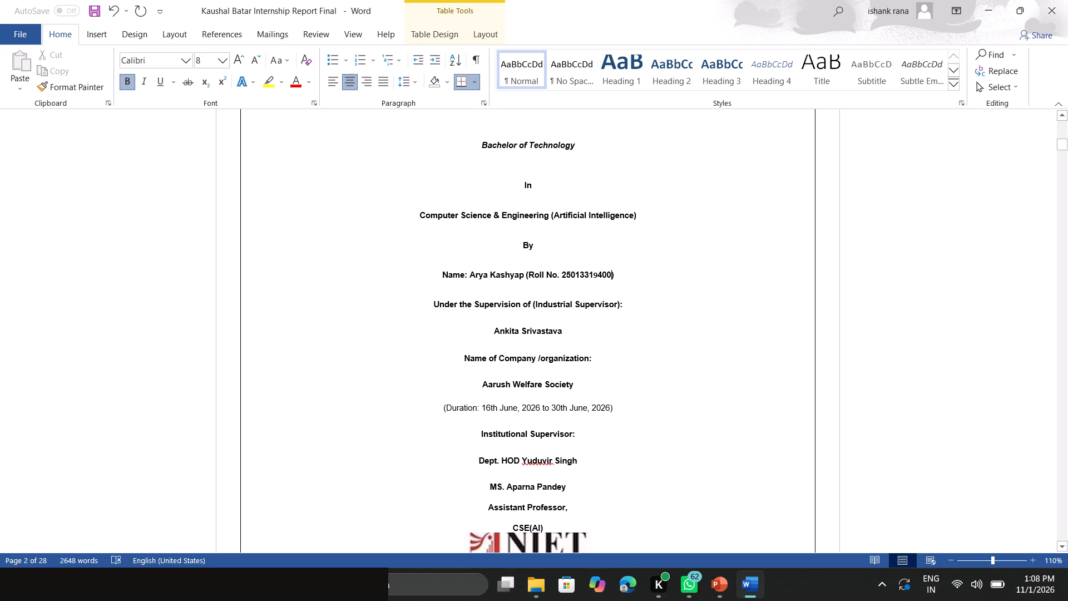
type("13")
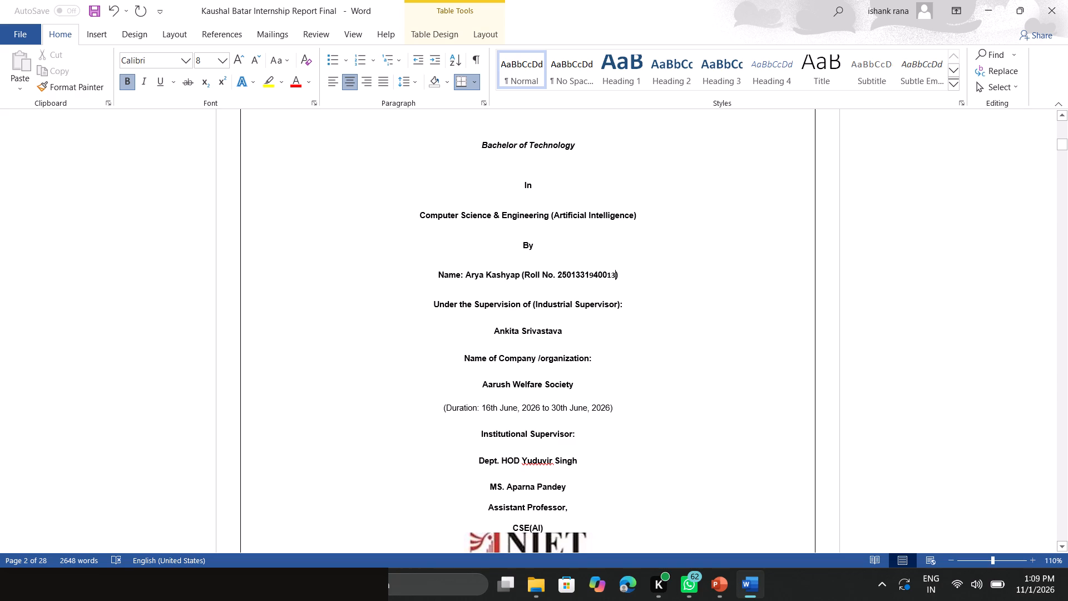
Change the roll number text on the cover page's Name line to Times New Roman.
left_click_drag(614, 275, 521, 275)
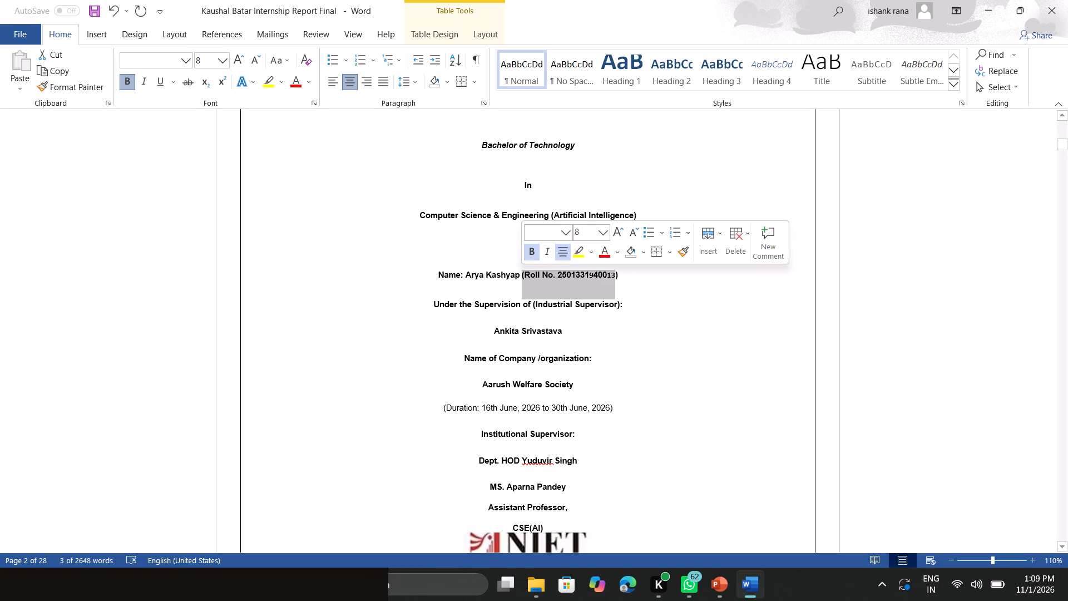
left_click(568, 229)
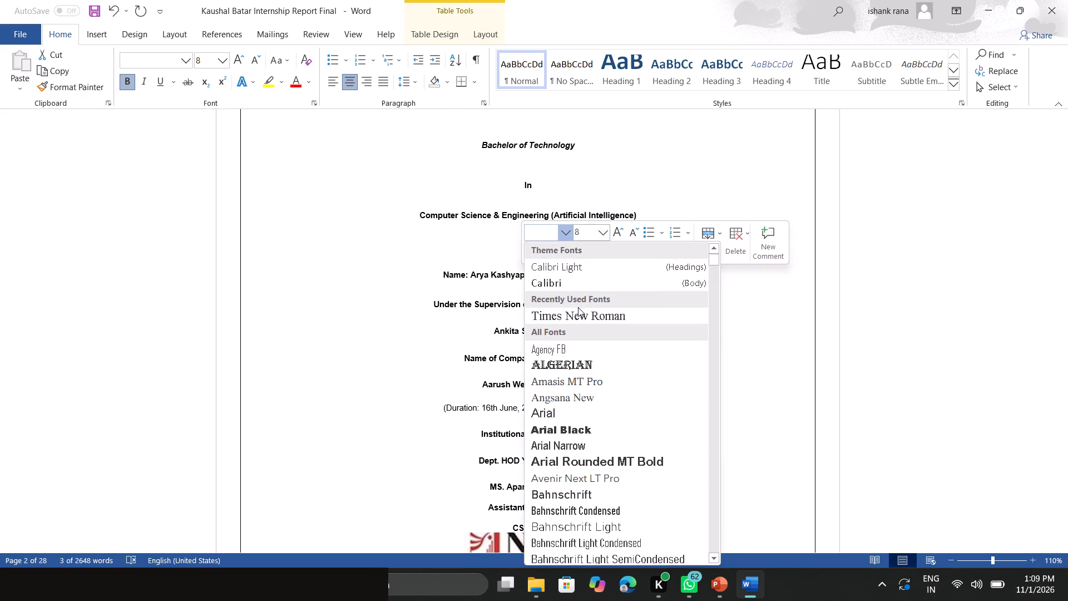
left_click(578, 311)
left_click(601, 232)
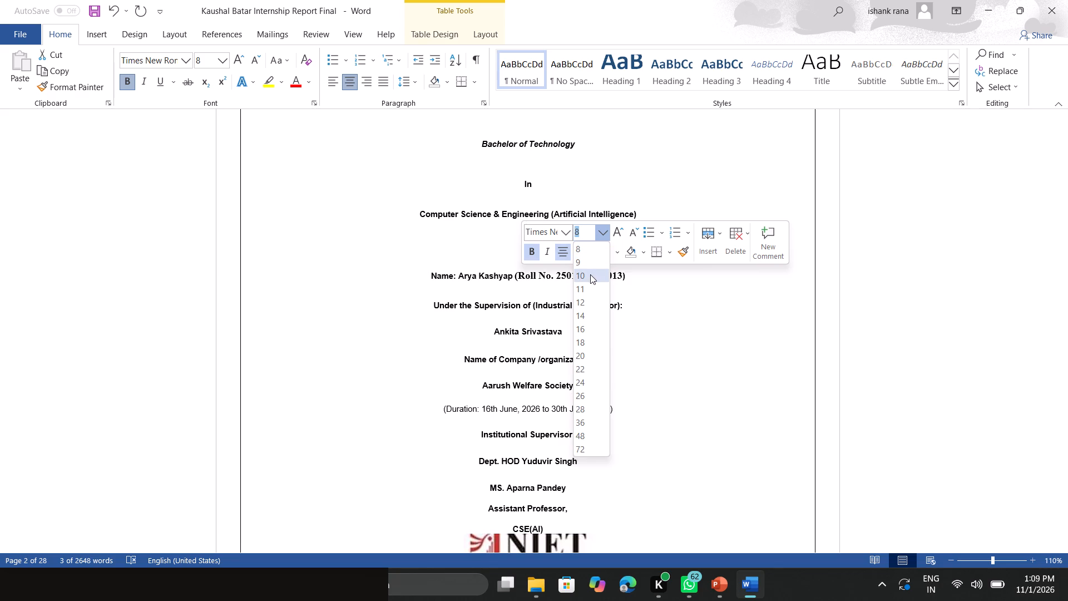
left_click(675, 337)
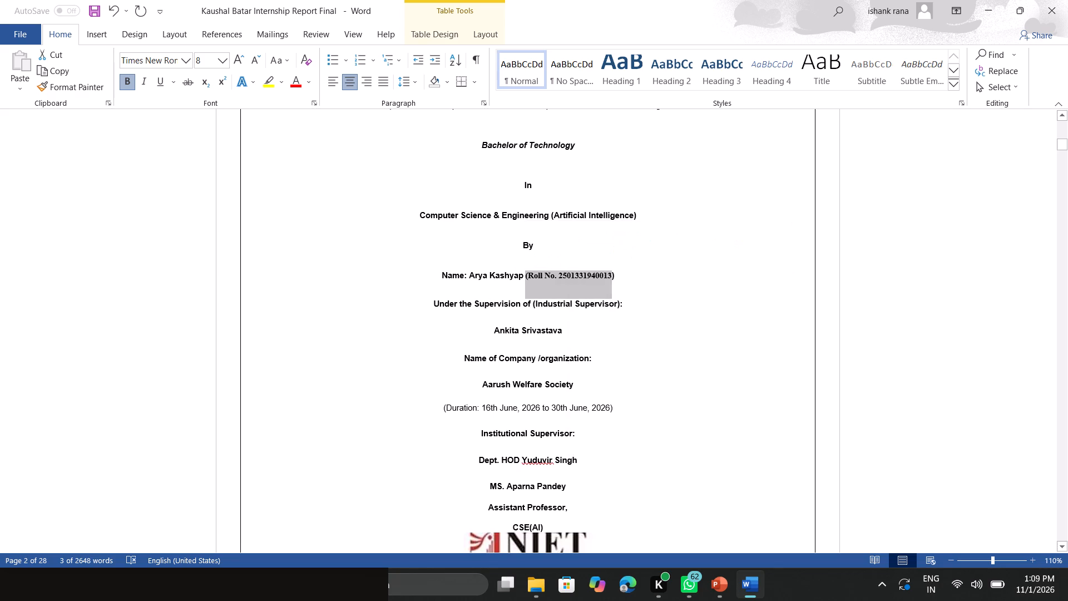
Format all the text in the bordered cover page table as Times New Roman, size 8.
scroll(675, 337, "up", 1)
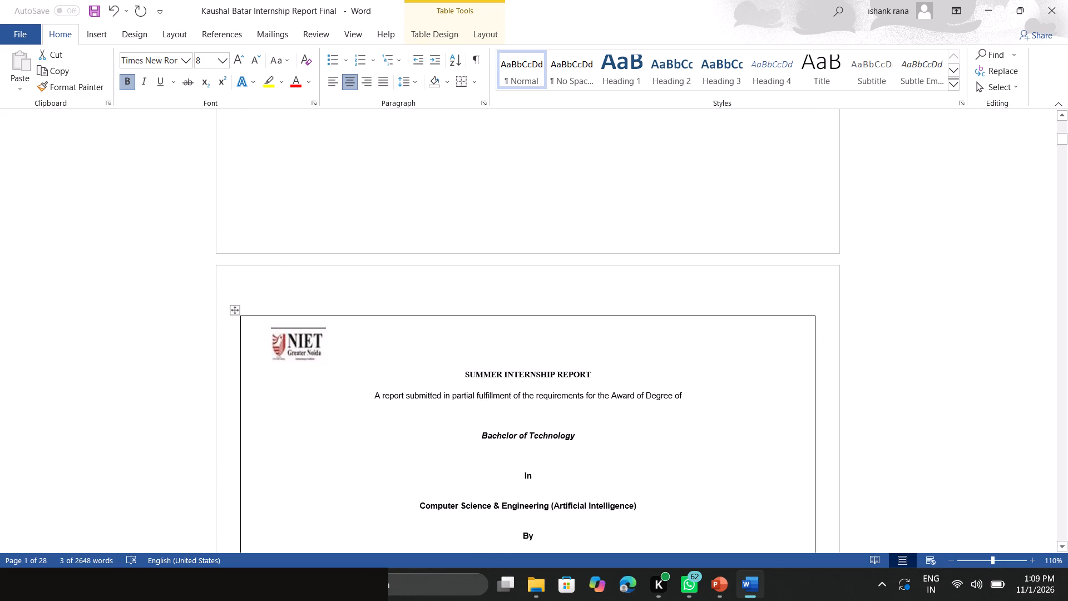
left_click_drag(449, 361, 563, 584)
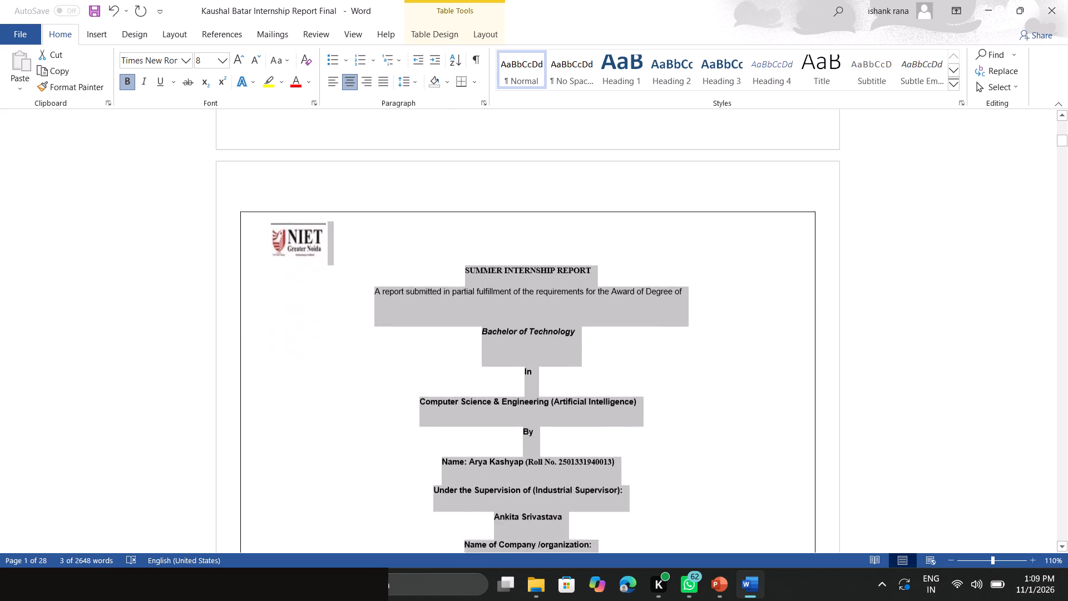
left_click_drag(563, 584, 800, 372)
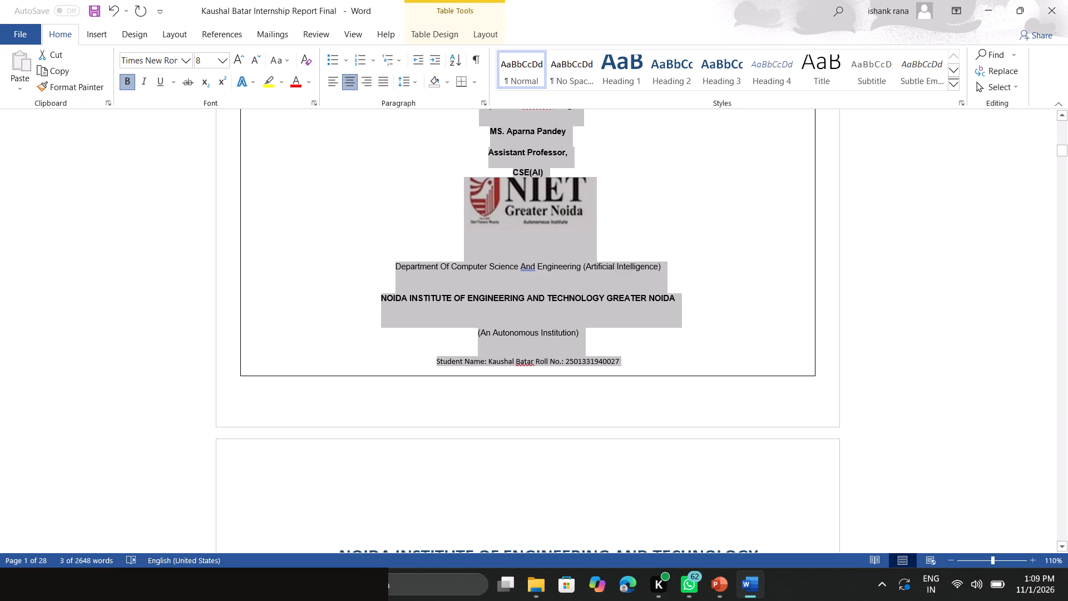
left_click_drag(800, 372, 832, 383)
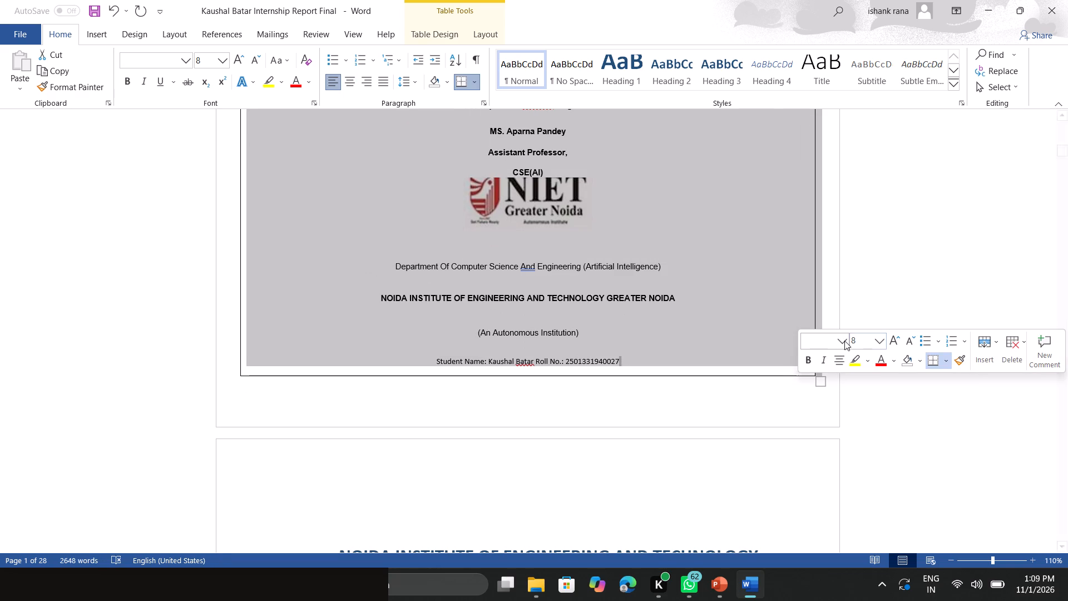
left_click(842, 343)
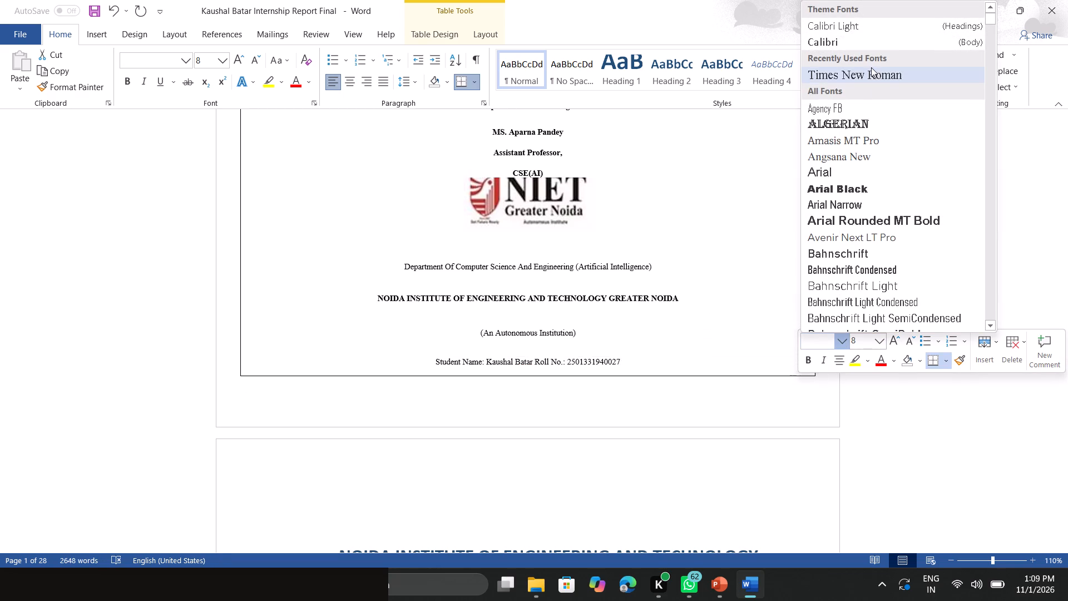
left_click(872, 75)
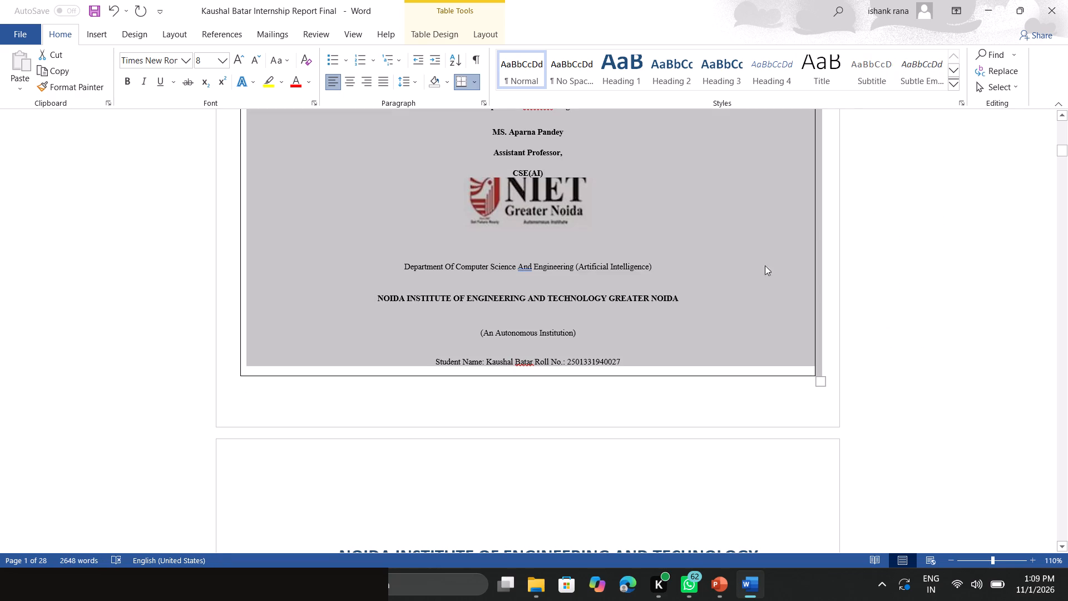
left_click(220, 62)
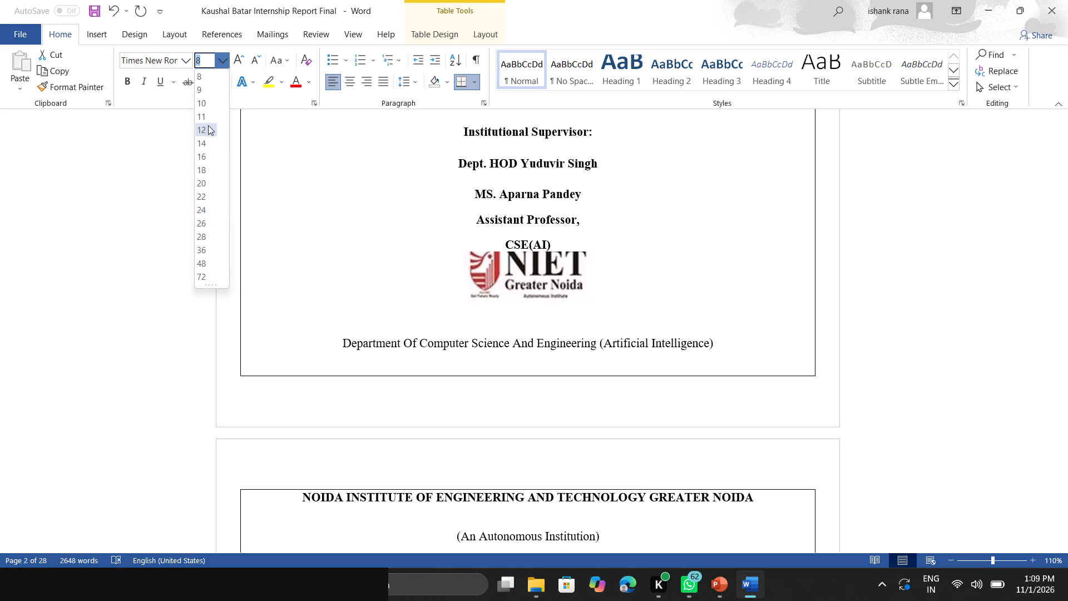
left_click(209, 81)
Delete the old student name and roll number line below "(An Autonomous Institution)" on the cover page.
left_click(651, 357)
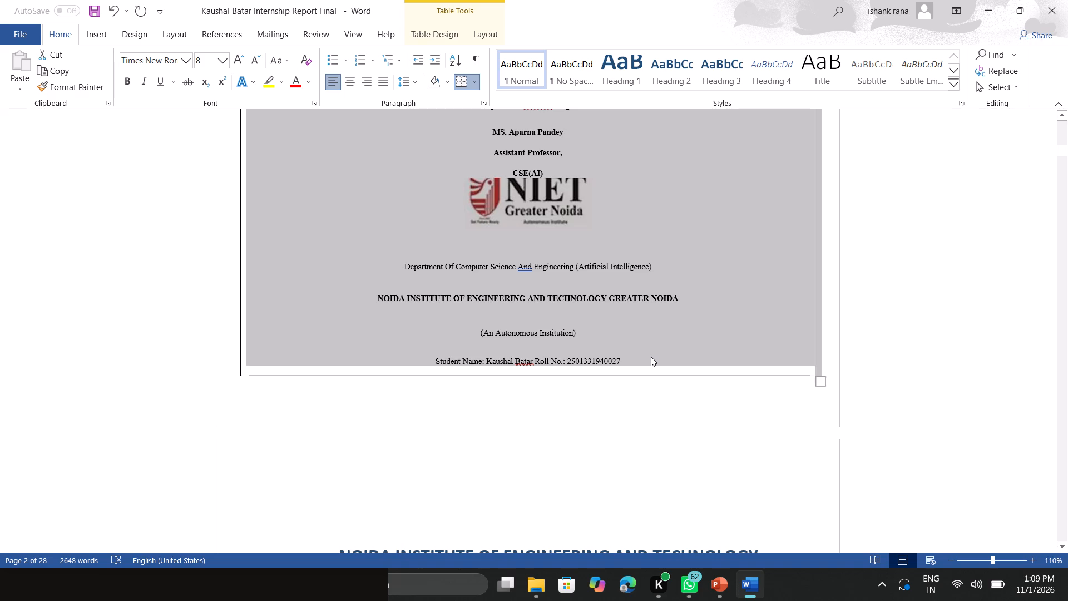
left_click_drag(624, 357, 445, 362)
key("BackSpace")
key("BackSpace")
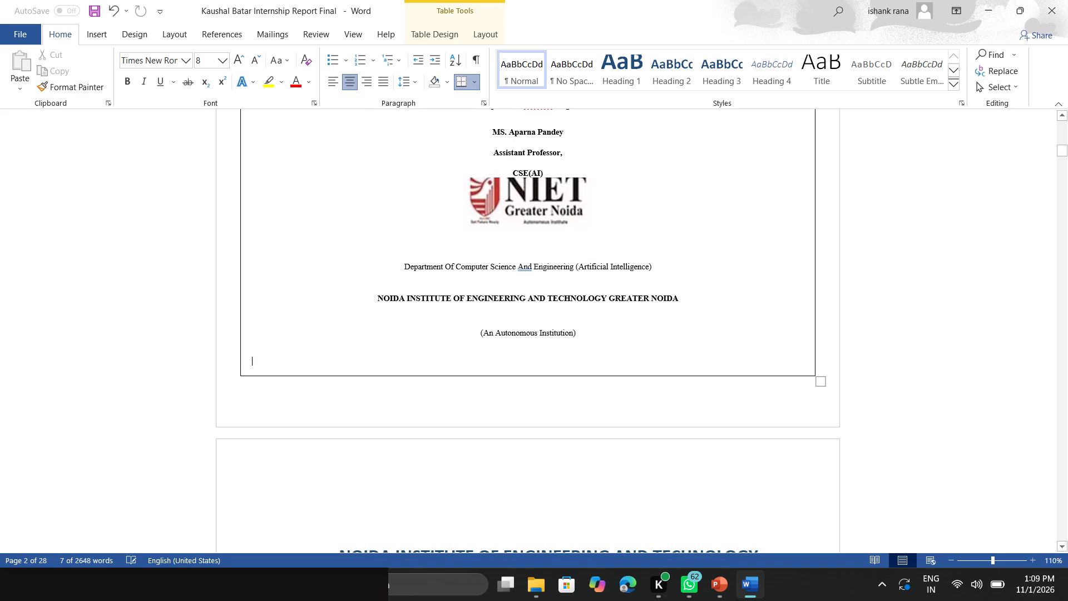
key("BackSpace")
Look over the reformatted cover page from its last line back to its title.
scroll(557, 317, "up", 1)
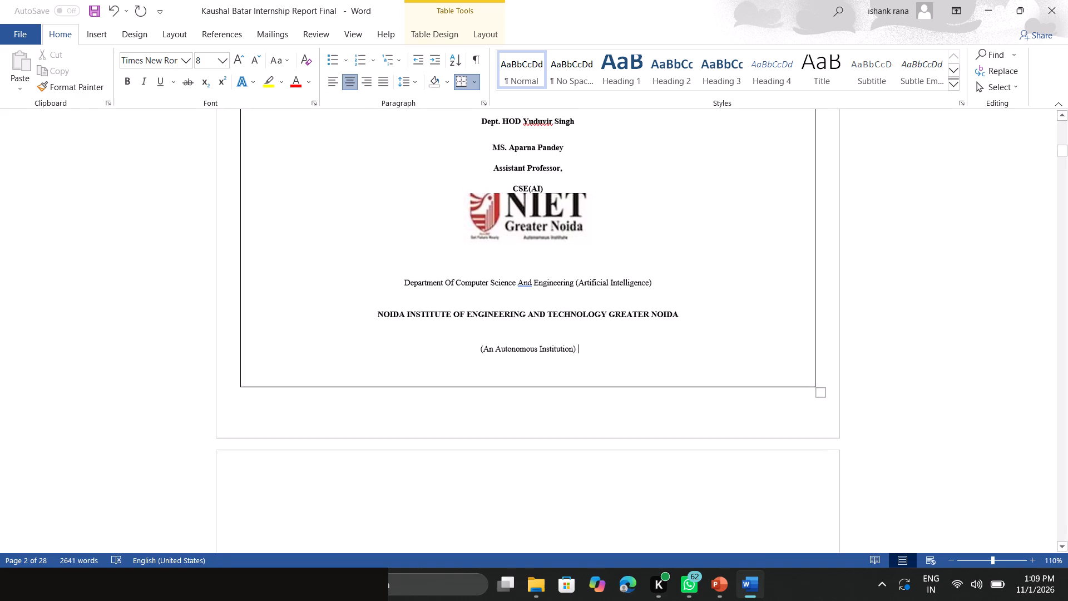
scroll(557, 317, "up", 3)
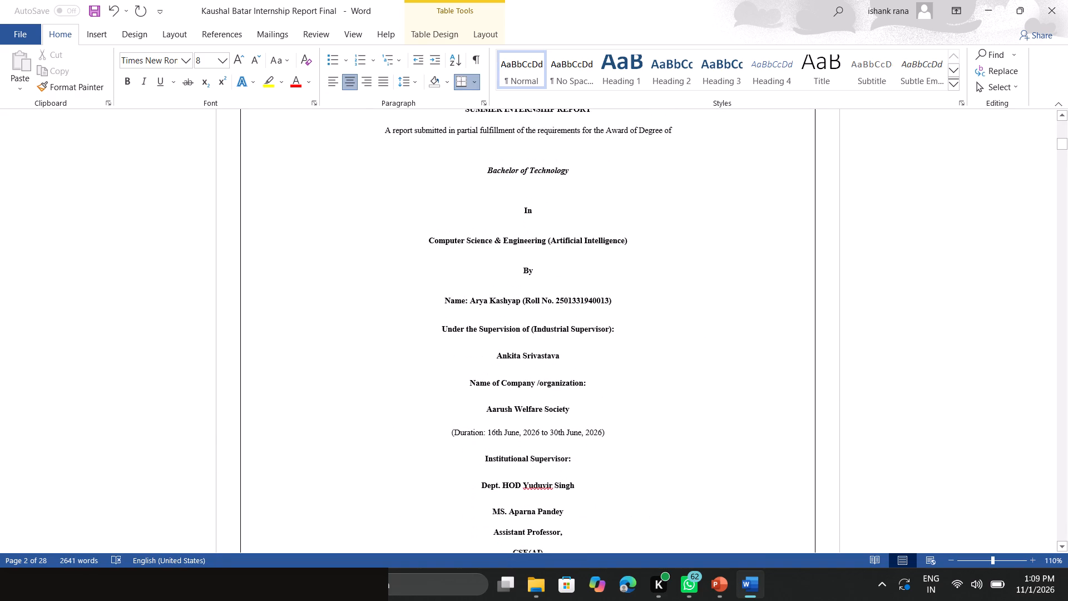
scroll(545, 212, "up", 1)
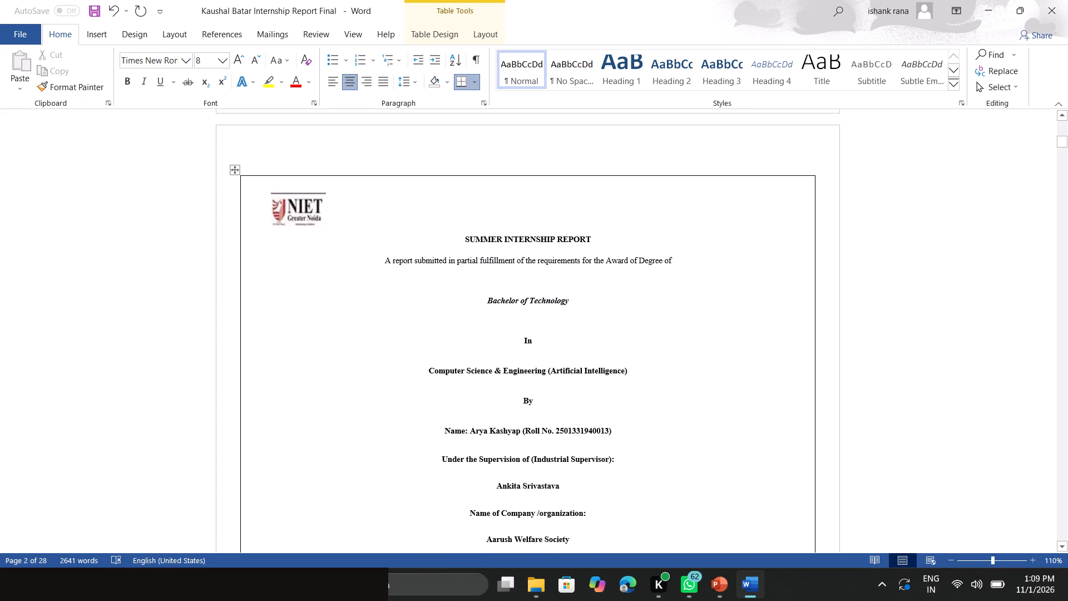
Set the cover page title "SUMMER INTERNSHIP REPORT" to font size 16.
left_click_drag(596, 239, 466, 235)
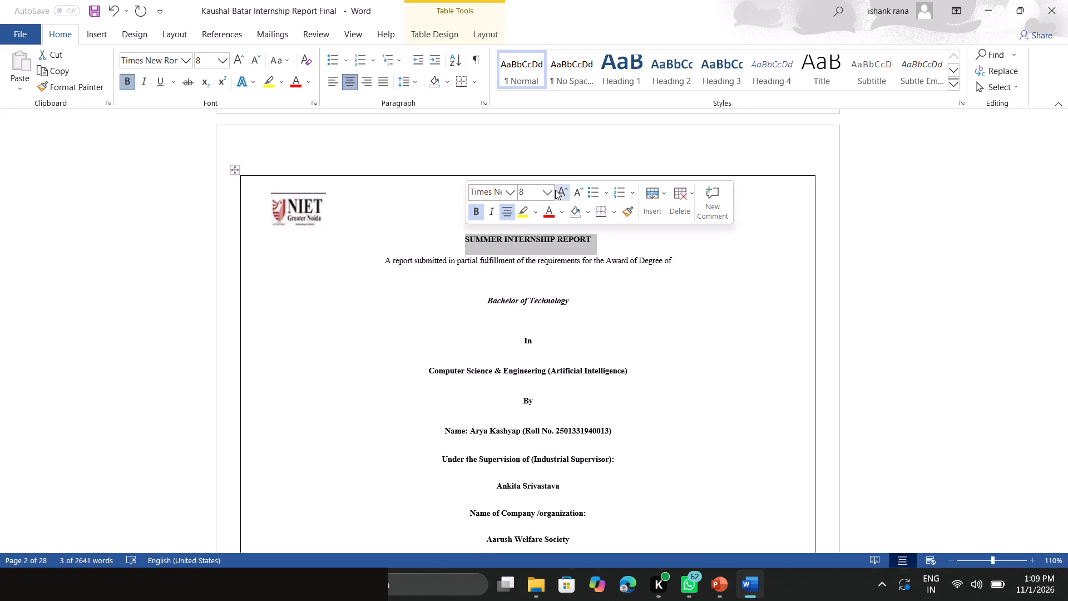
left_click(547, 192)
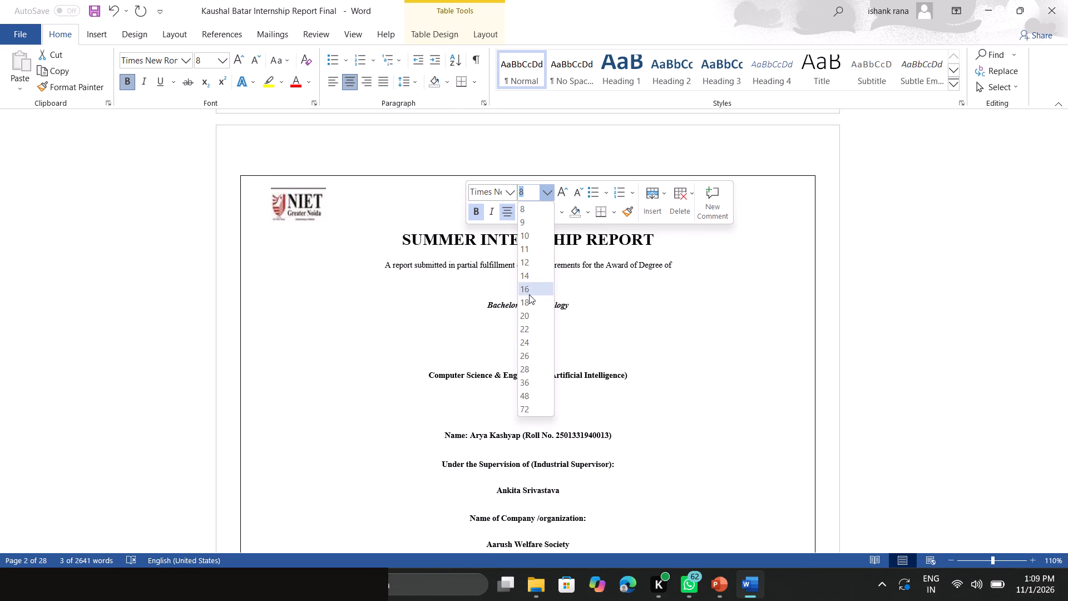
left_click(526, 282)
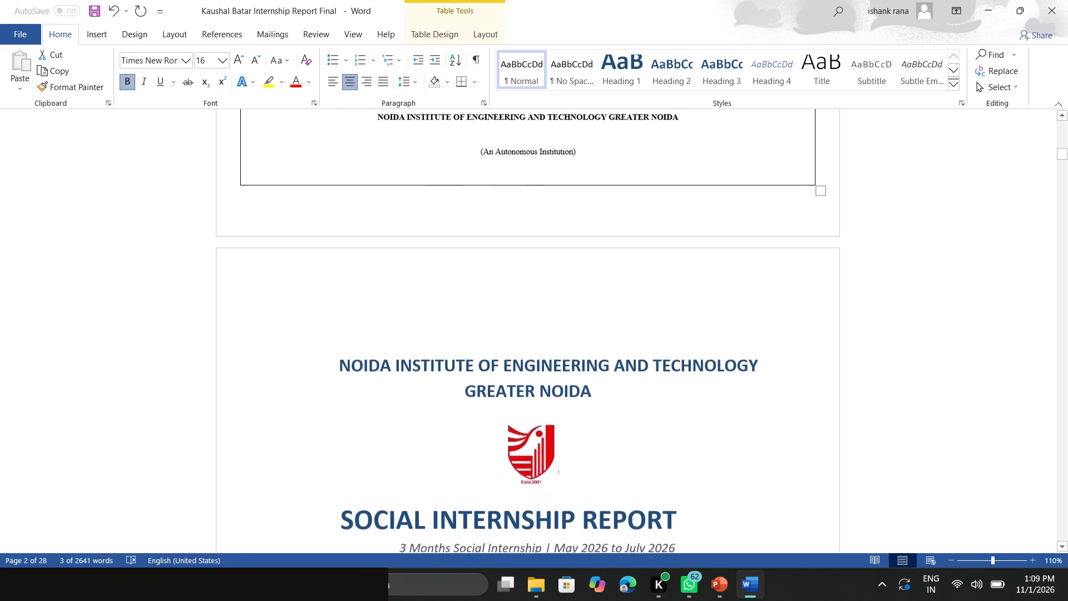
Set the line "A report submitted in partial fulfillment of the requirements for the Award of Degree of" to font size 12.
scroll(538, 305, "up", 2)
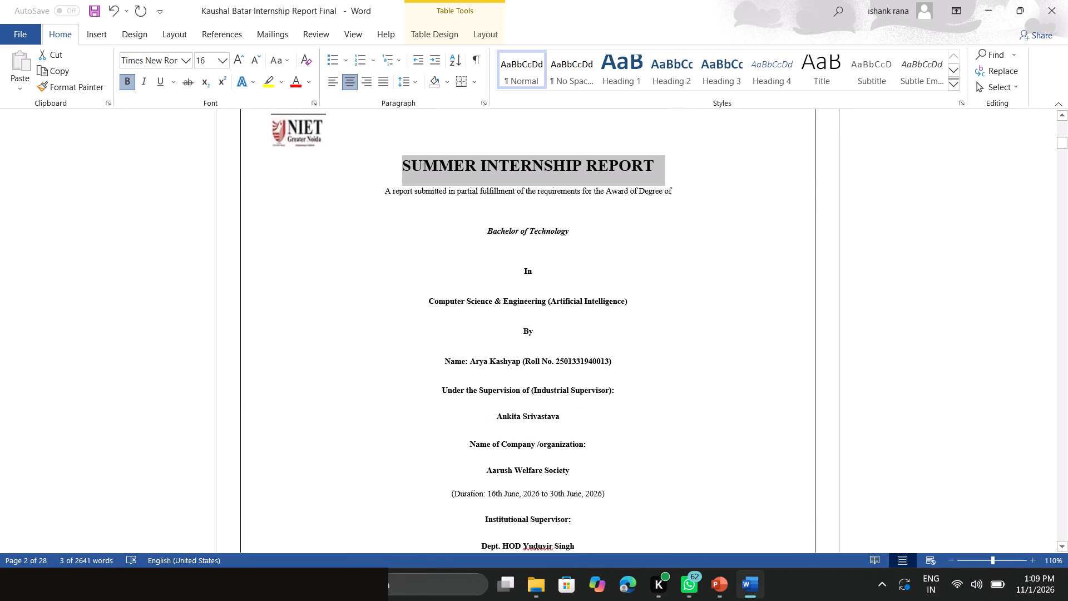
left_click_drag(681, 191, 396, 212)
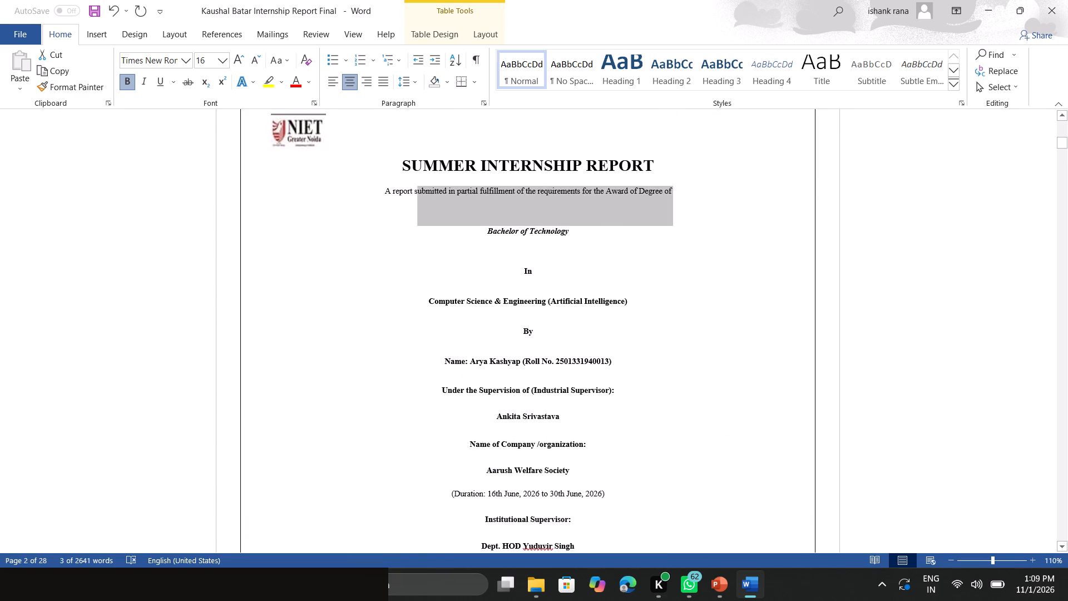
left_click_drag(396, 212, 380, 210)
left_click(461, 163)
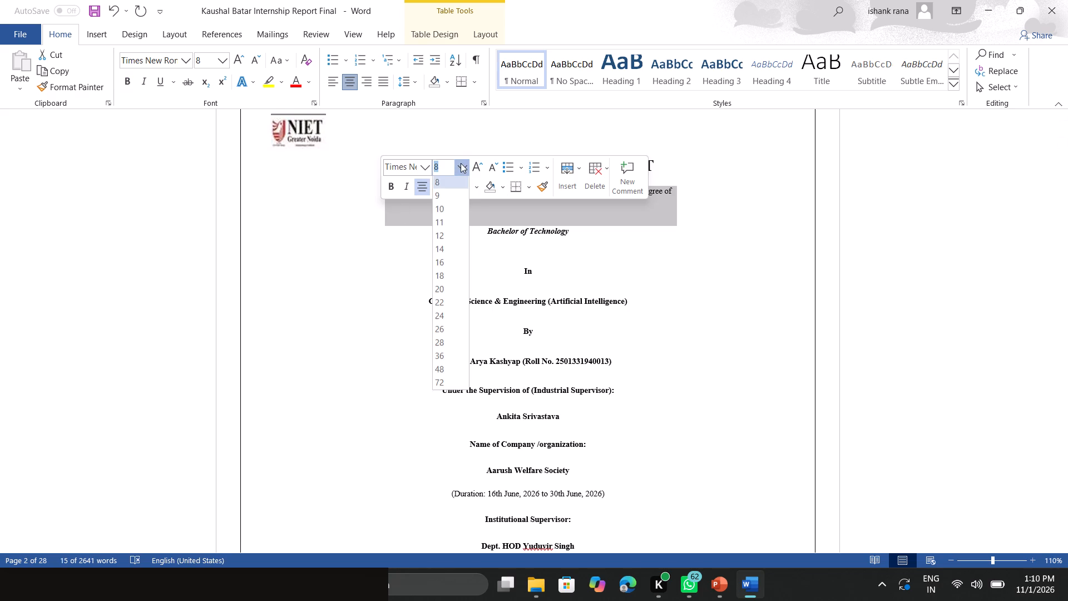
left_click(449, 234)
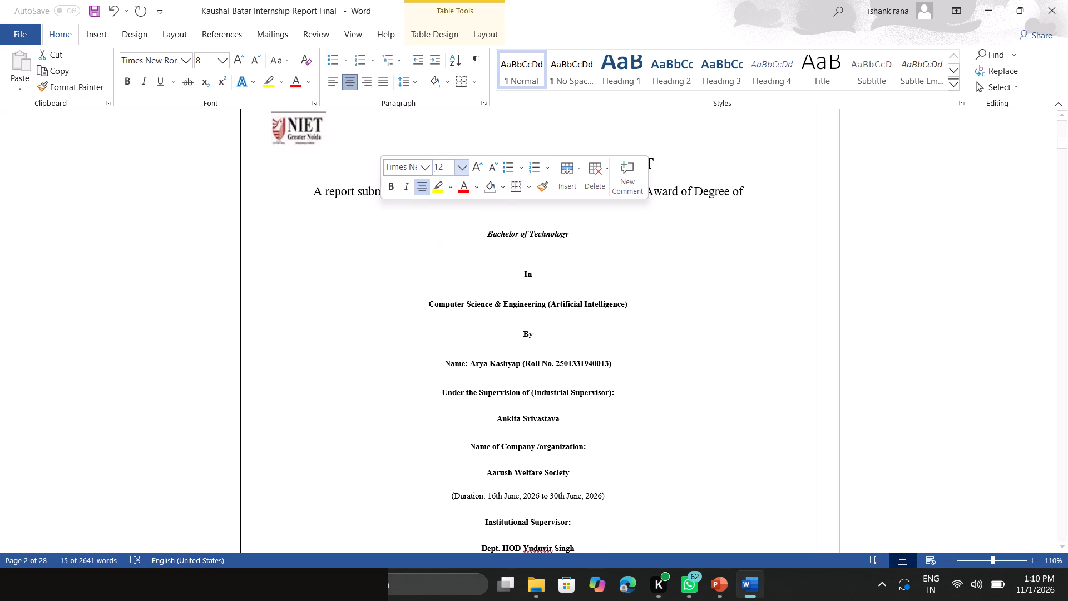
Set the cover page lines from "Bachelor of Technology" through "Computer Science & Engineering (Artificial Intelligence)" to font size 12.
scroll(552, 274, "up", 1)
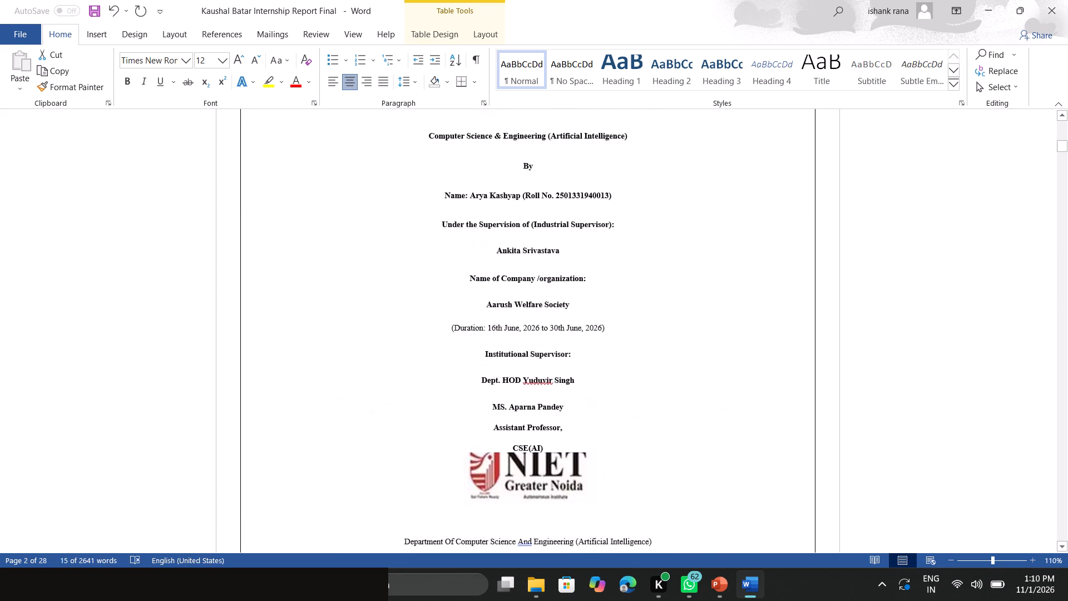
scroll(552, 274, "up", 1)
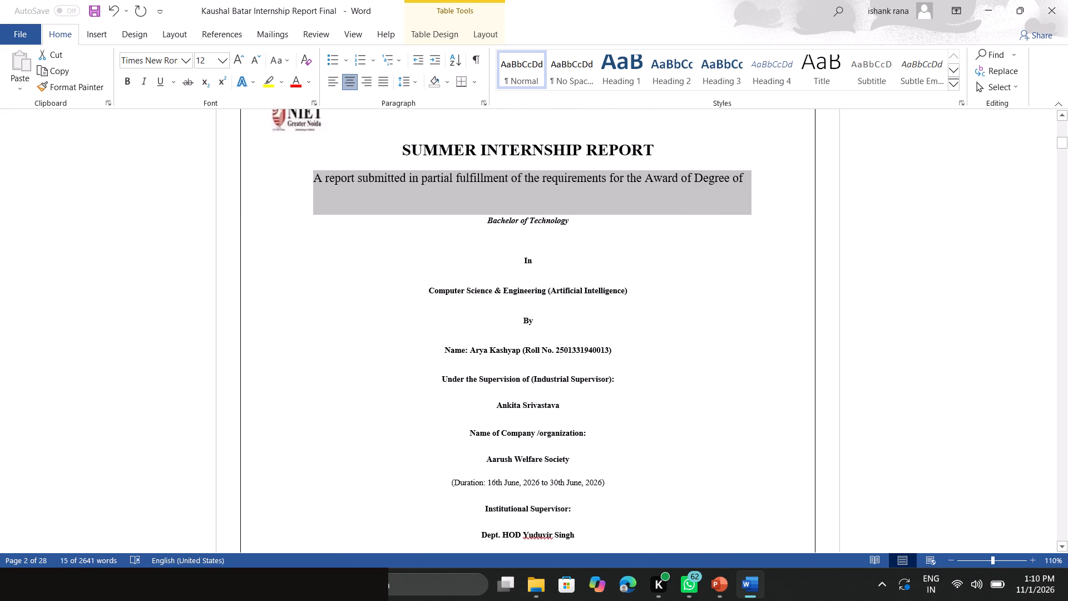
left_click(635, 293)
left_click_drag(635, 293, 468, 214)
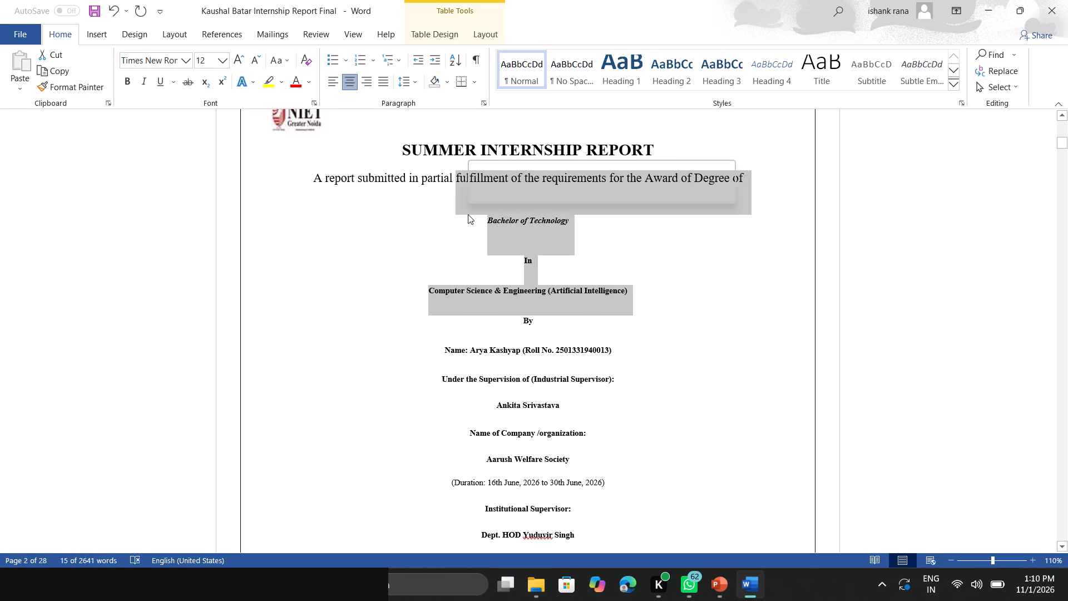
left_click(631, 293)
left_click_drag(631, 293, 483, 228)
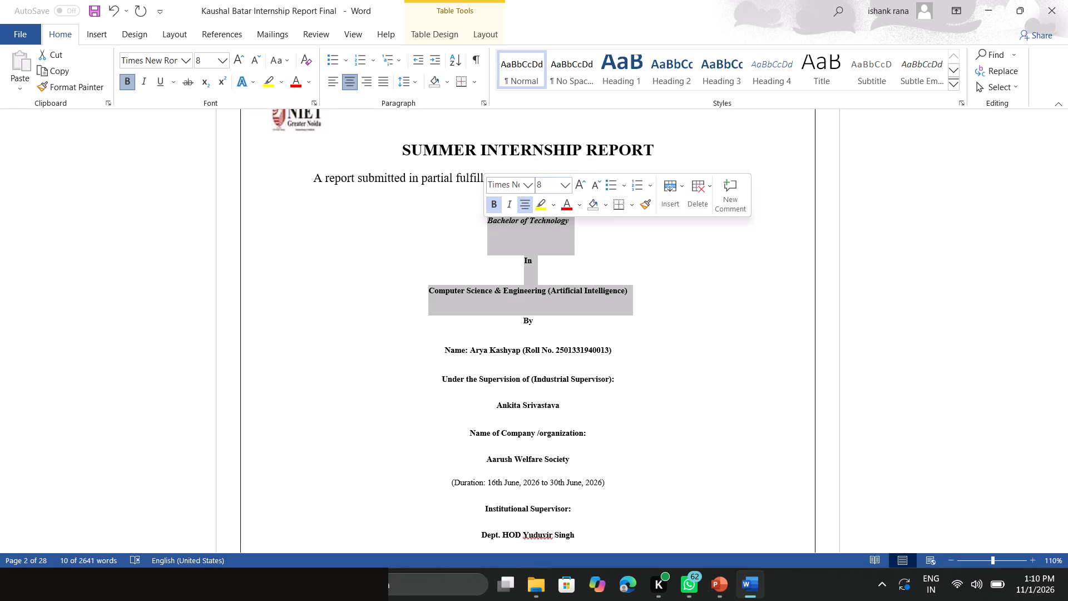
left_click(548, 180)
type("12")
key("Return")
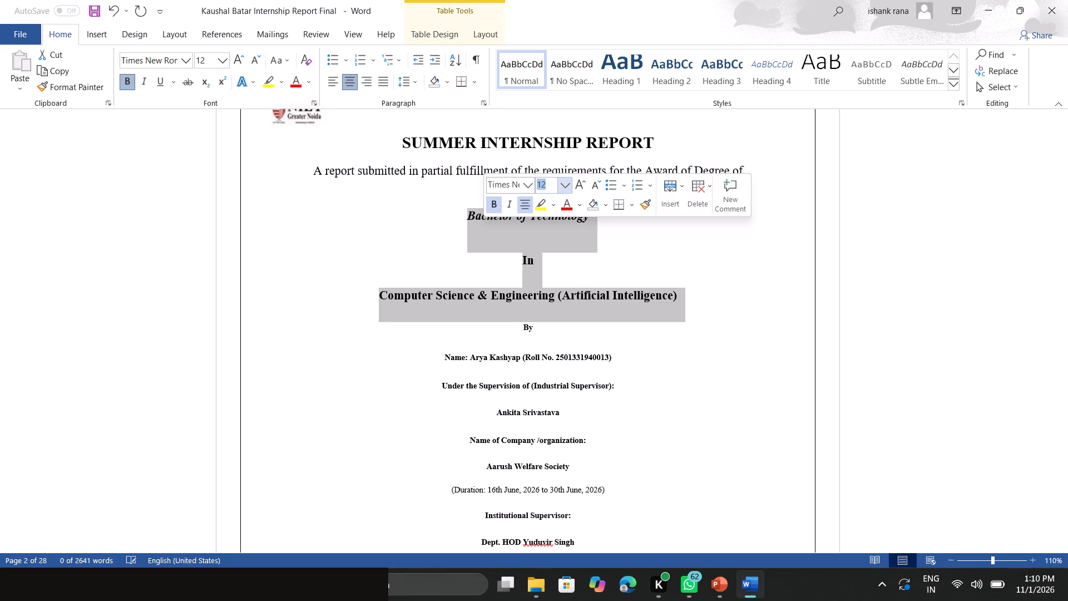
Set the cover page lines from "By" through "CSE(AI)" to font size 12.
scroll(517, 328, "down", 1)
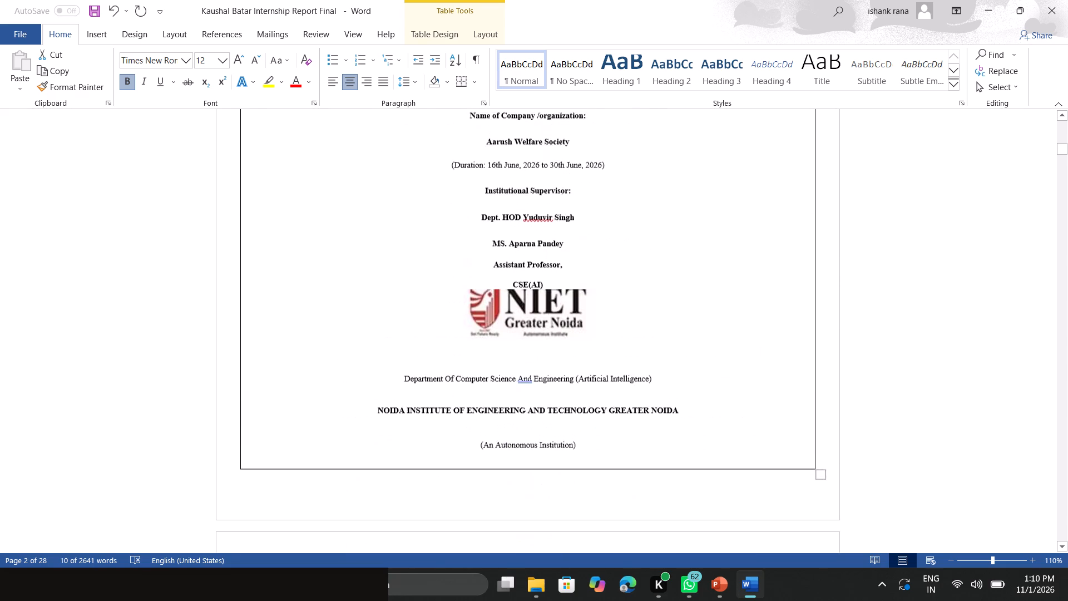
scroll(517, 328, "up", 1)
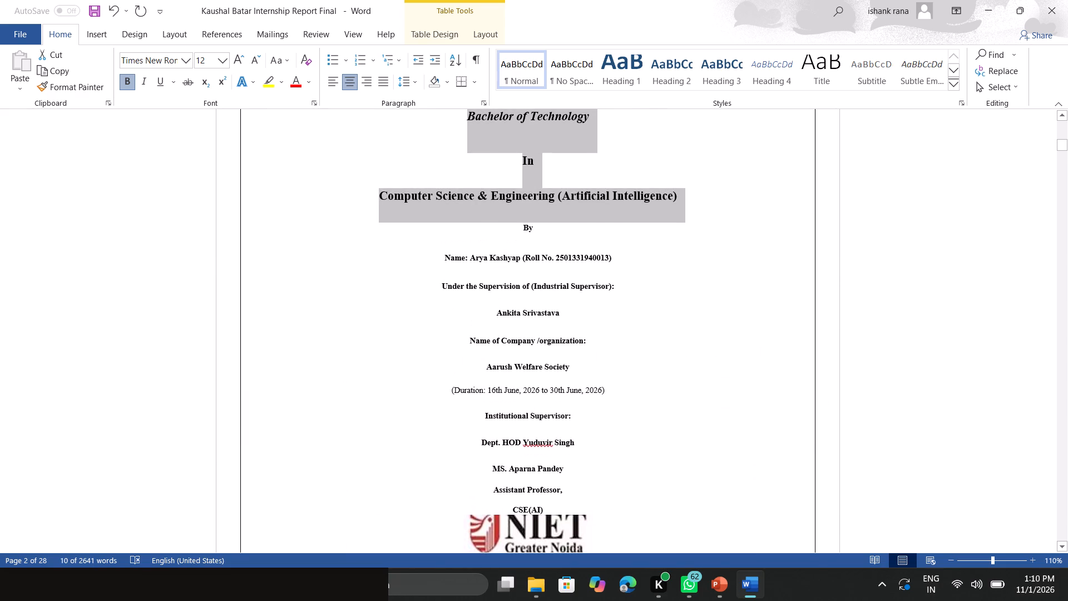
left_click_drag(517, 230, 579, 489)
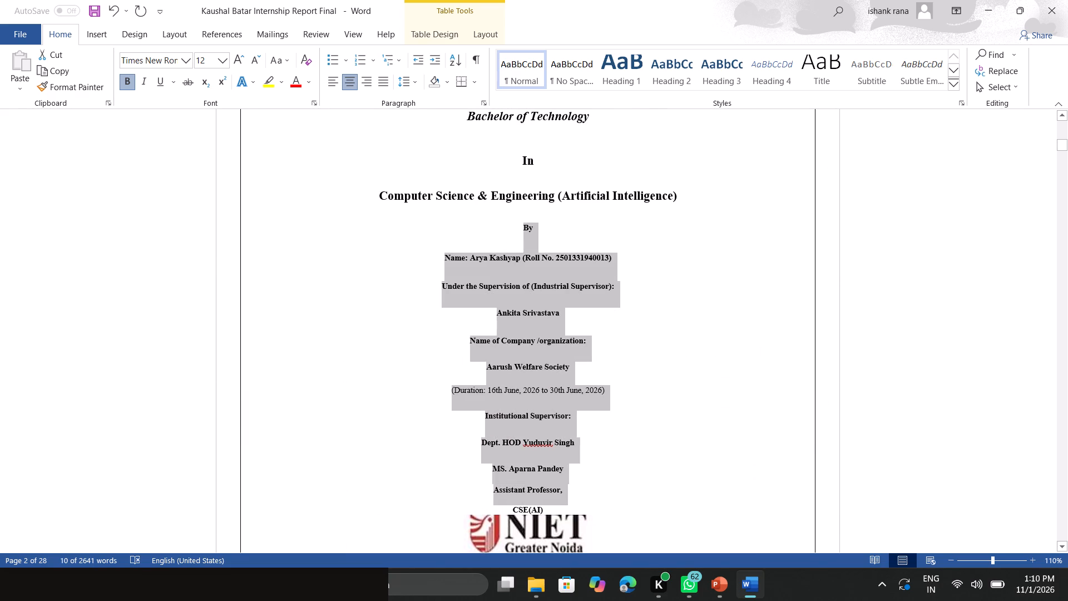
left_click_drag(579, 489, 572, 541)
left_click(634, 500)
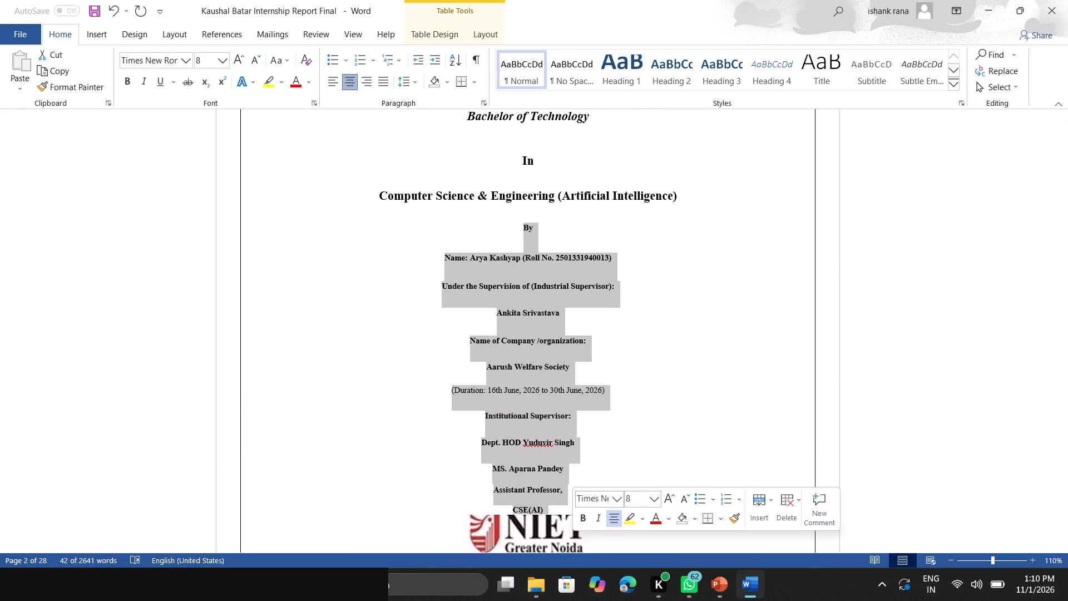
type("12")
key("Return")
Make the NIET logo below "CSE(AI)" on the cover page slightly shorter, keeping its width.
scroll(590, 466, "down", 1)
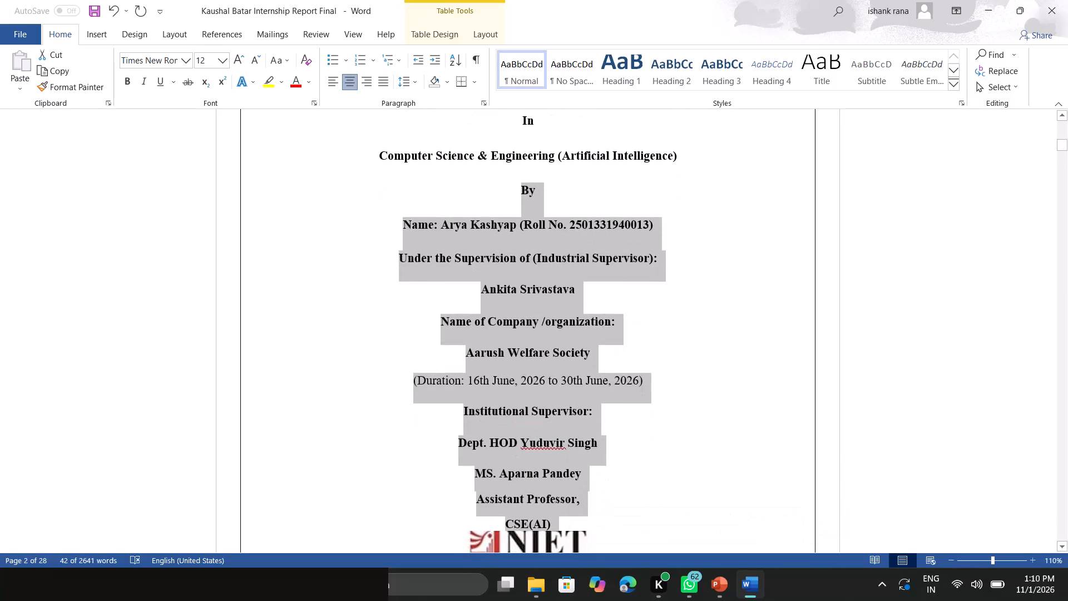
scroll(590, 466, "down", 1)
scroll(590, 466, "up", 1)
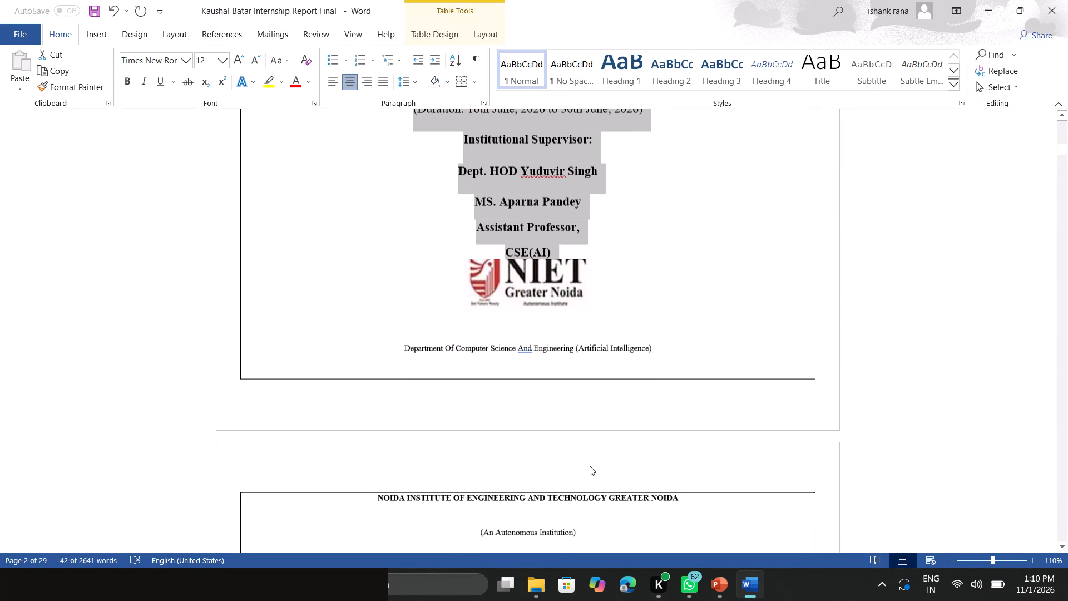
left_click(569, 324)
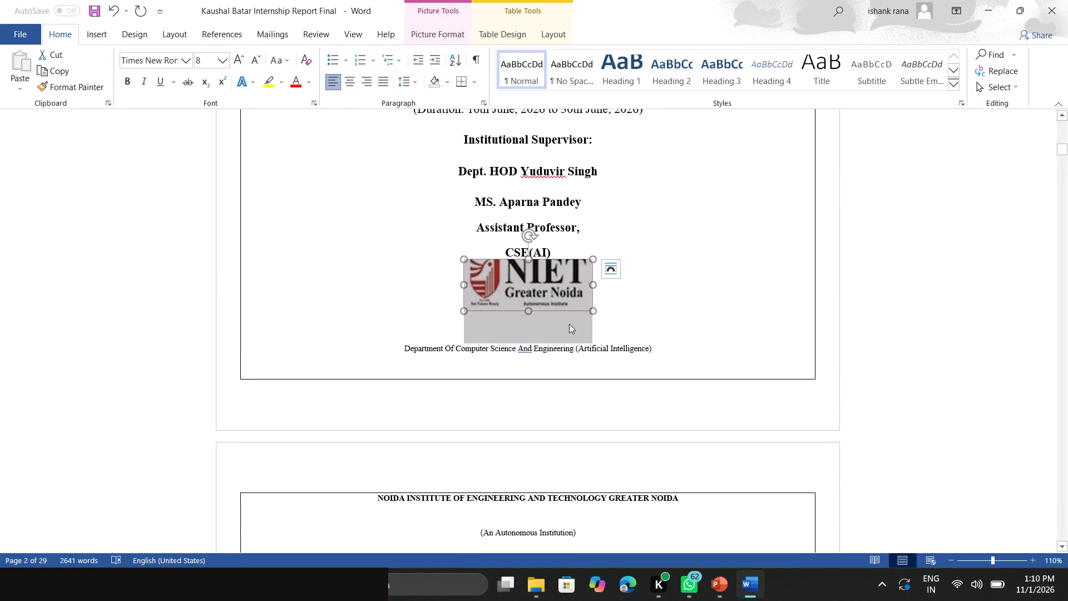
left_click_drag(526, 311, 529, 337)
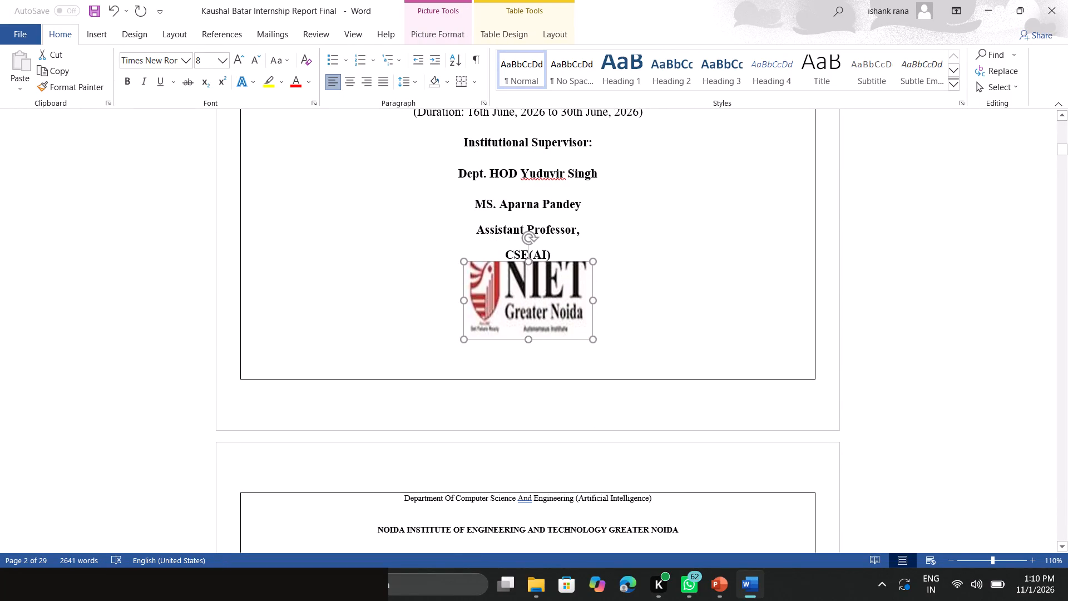
left_click_drag(529, 337, 529, 306)
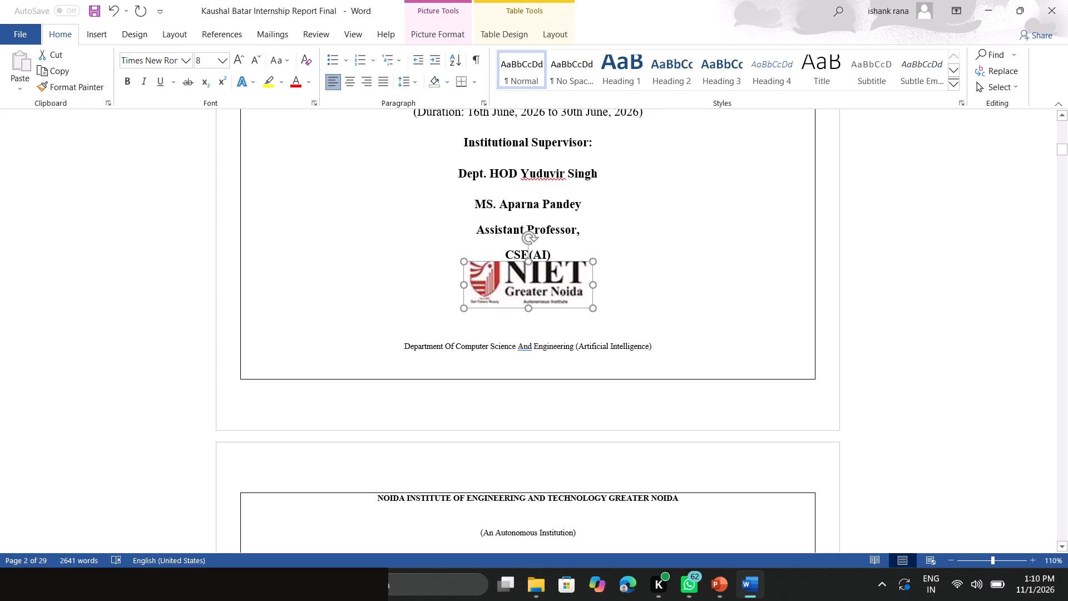
left_click_drag(529, 306, 527, 304)
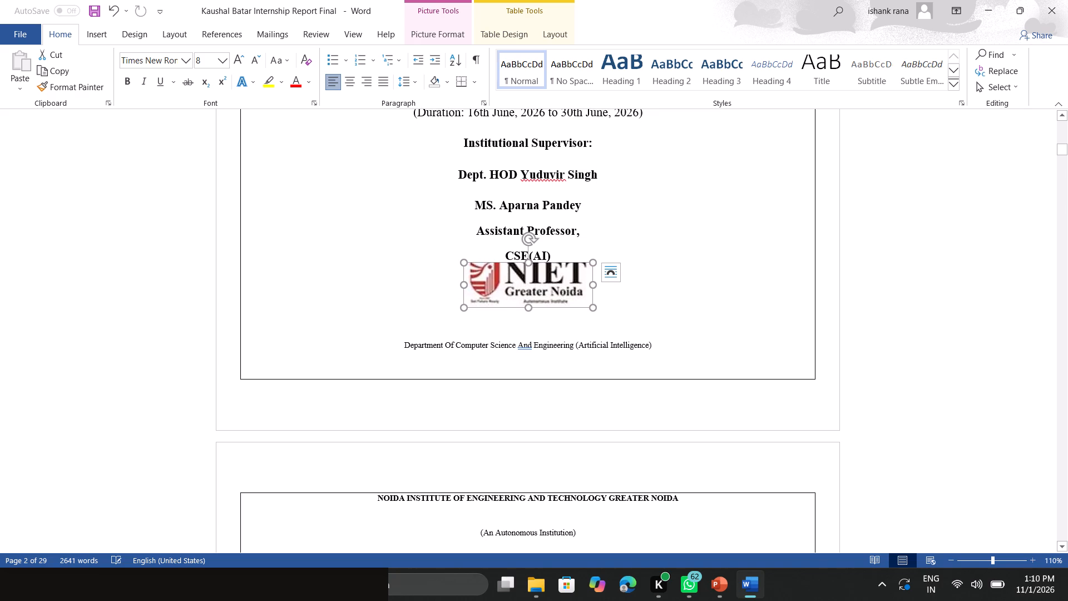
Set all cover page text from "Bachelor of Technology" through "(An Autonomous Institution)" to font size 10.
scroll(649, 327, "up", 1)
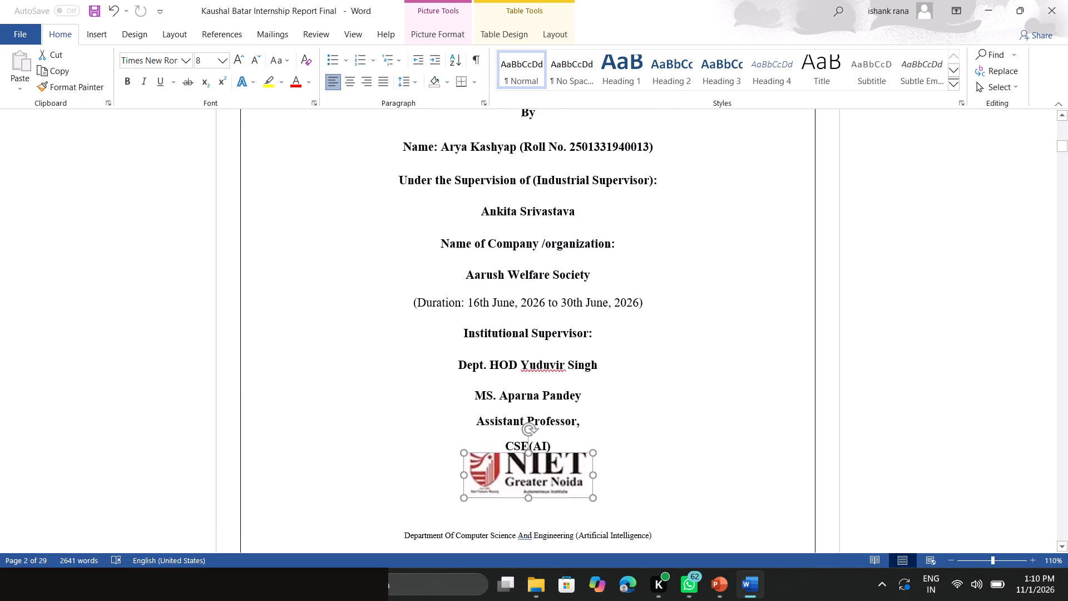
scroll(649, 327, "up", 2)
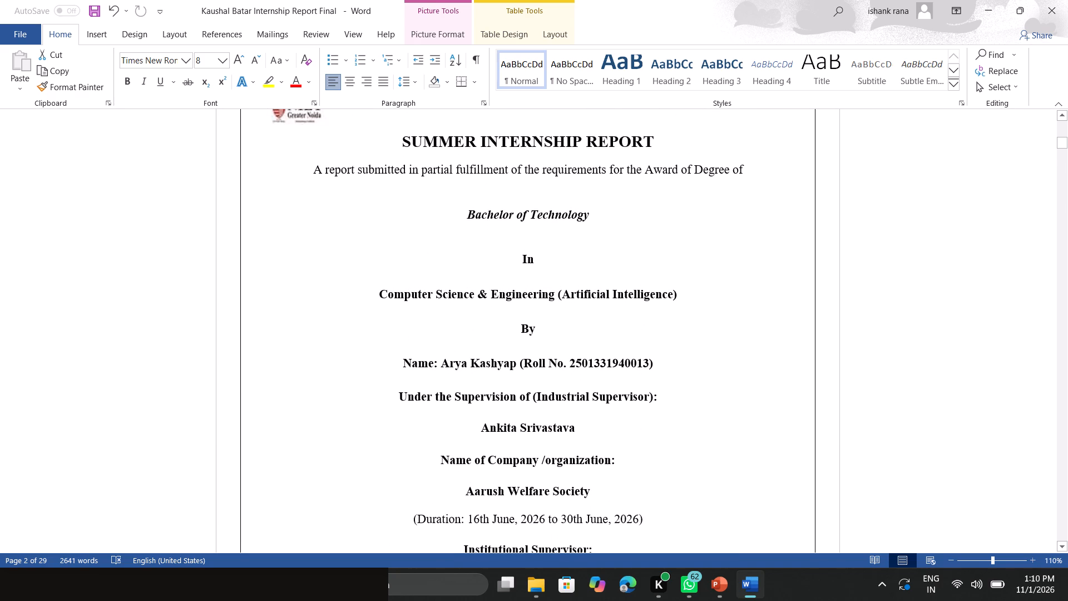
left_click_drag(467, 214, 574, 460)
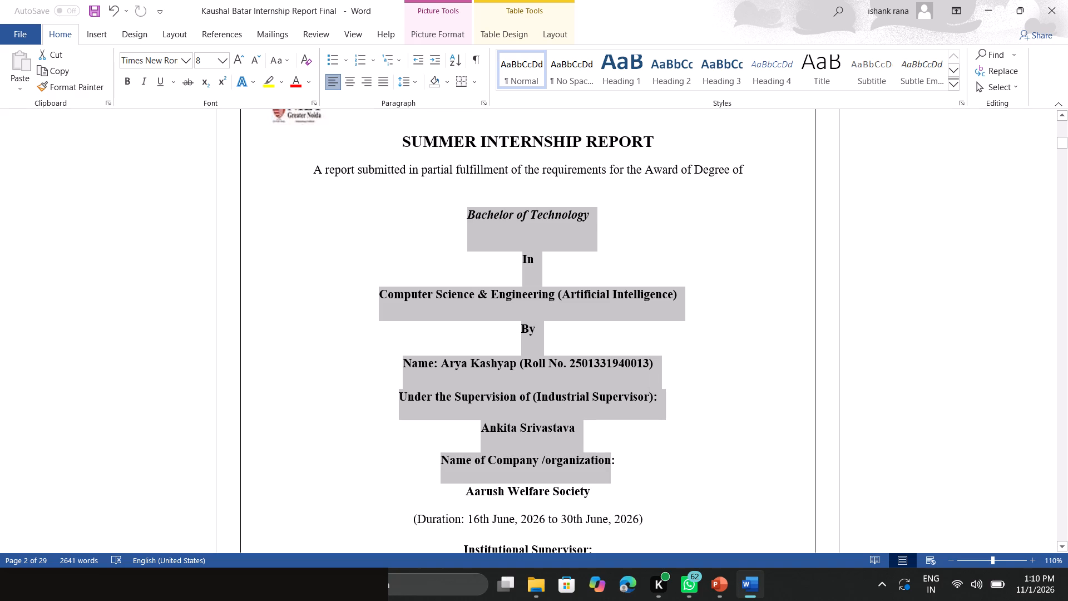
left_click_drag(574, 460, 603, 483)
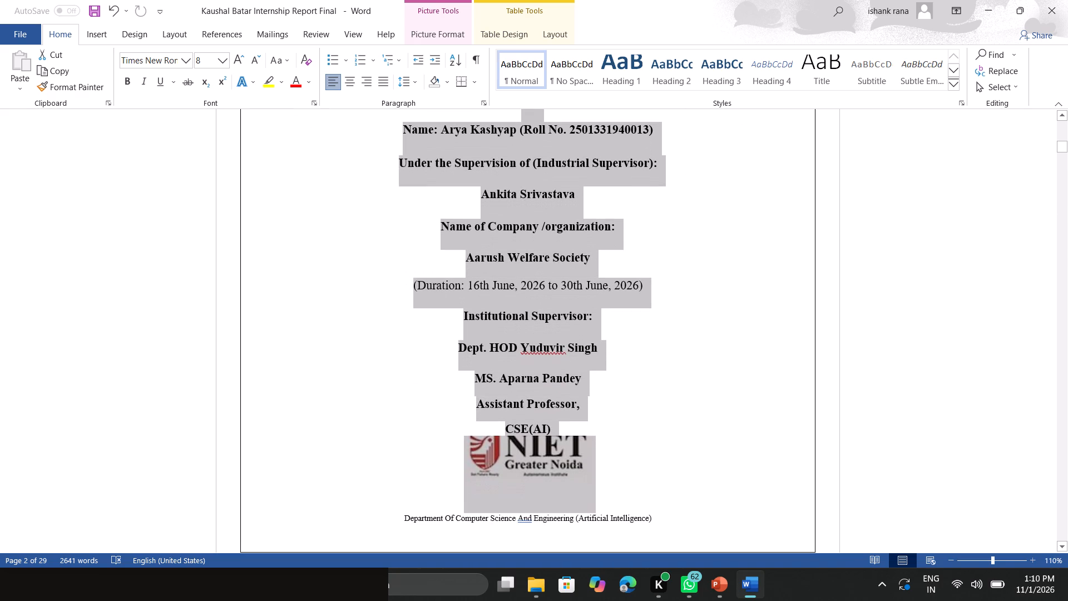
left_click_drag(603, 483, 625, 561)
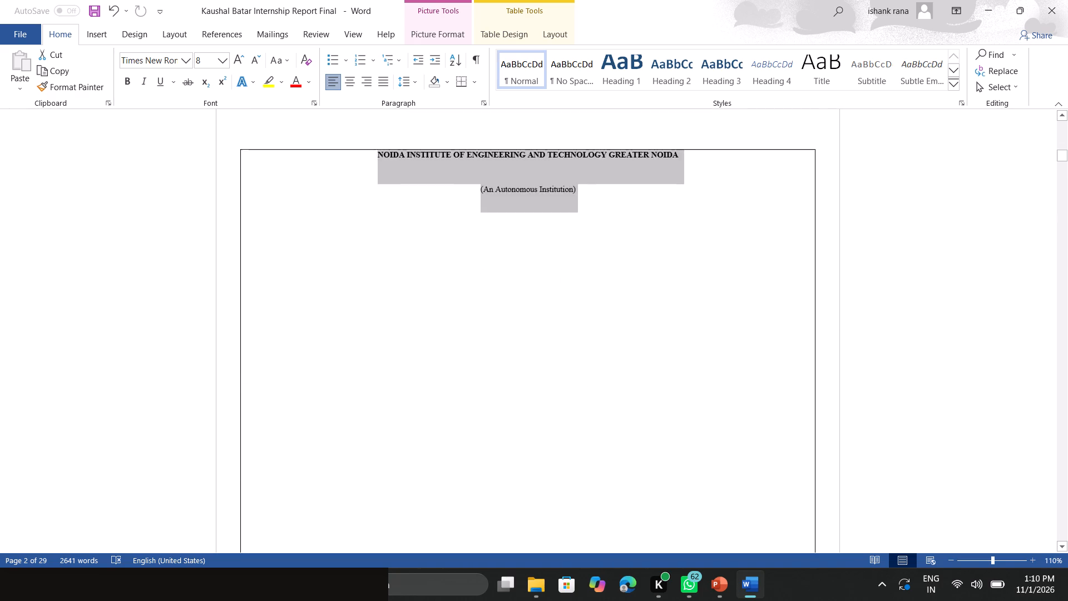
left_click_drag(625, 561, 604, 157)
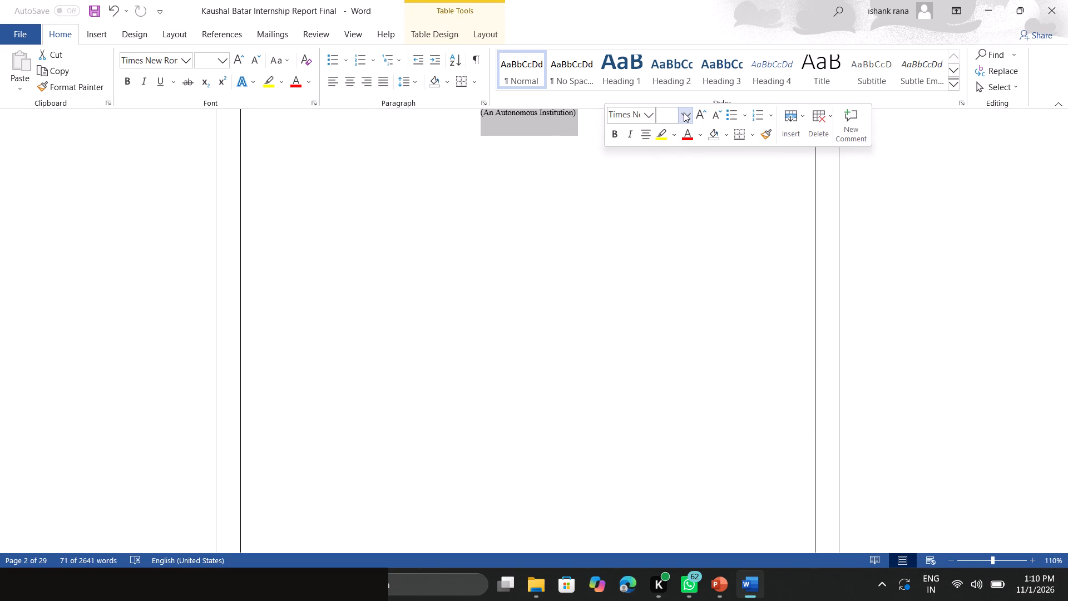
left_click(683, 112)
left_click(670, 156)
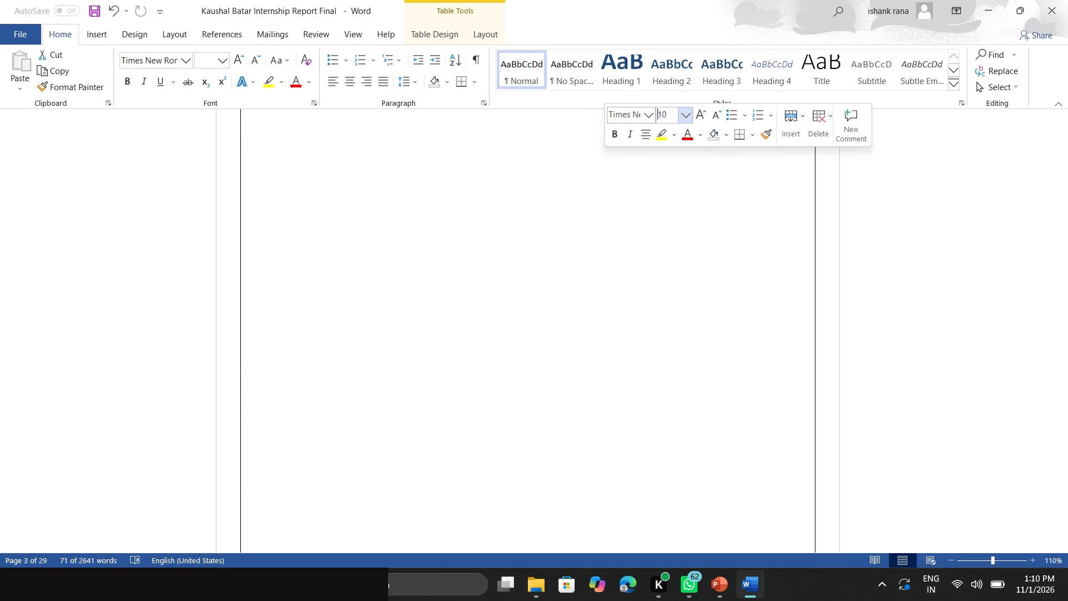
Delete the "(An Autonomous Institution)" line that spilled from the cover page onto the following page.
scroll(552, 205, "up", 1)
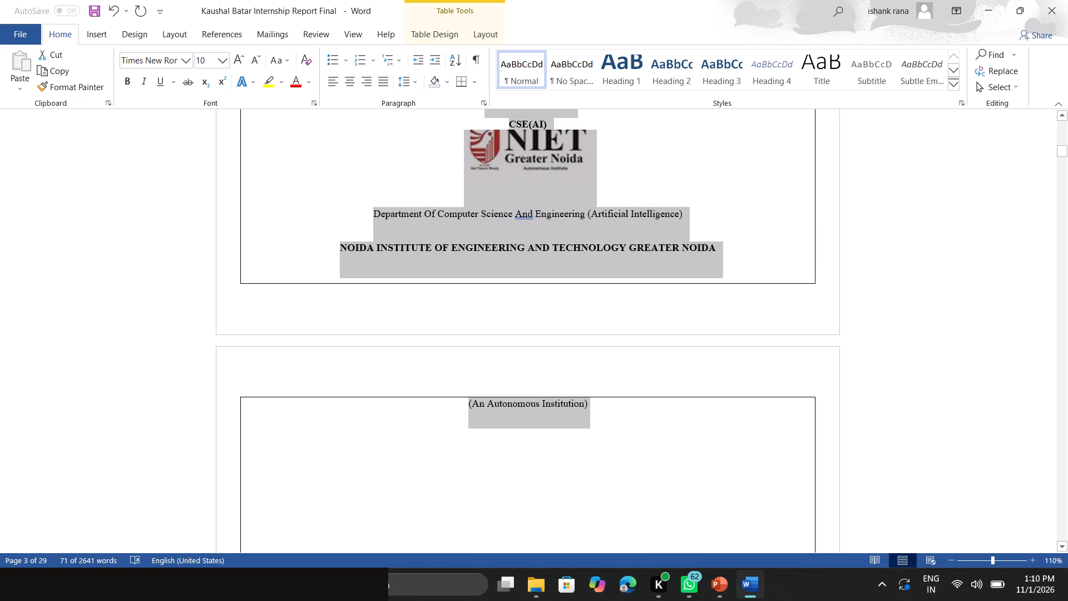
left_click(610, 415)
left_click_drag(605, 407, 476, 396)
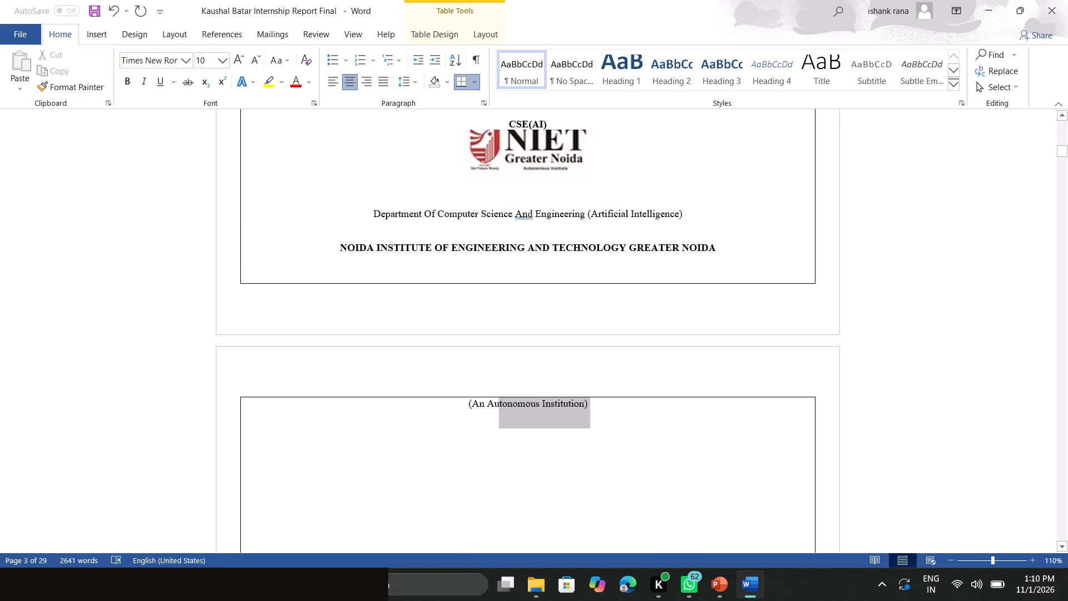
left_click_drag(476, 396, 461, 396)
key("BackSpace")
key("BackSpace")
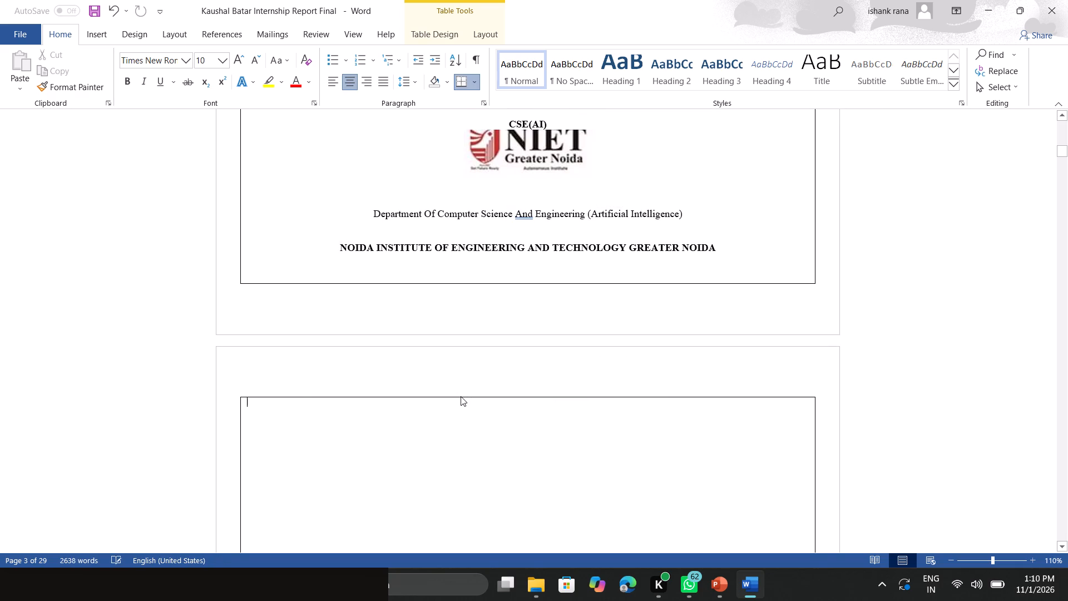
key("BackSpace")
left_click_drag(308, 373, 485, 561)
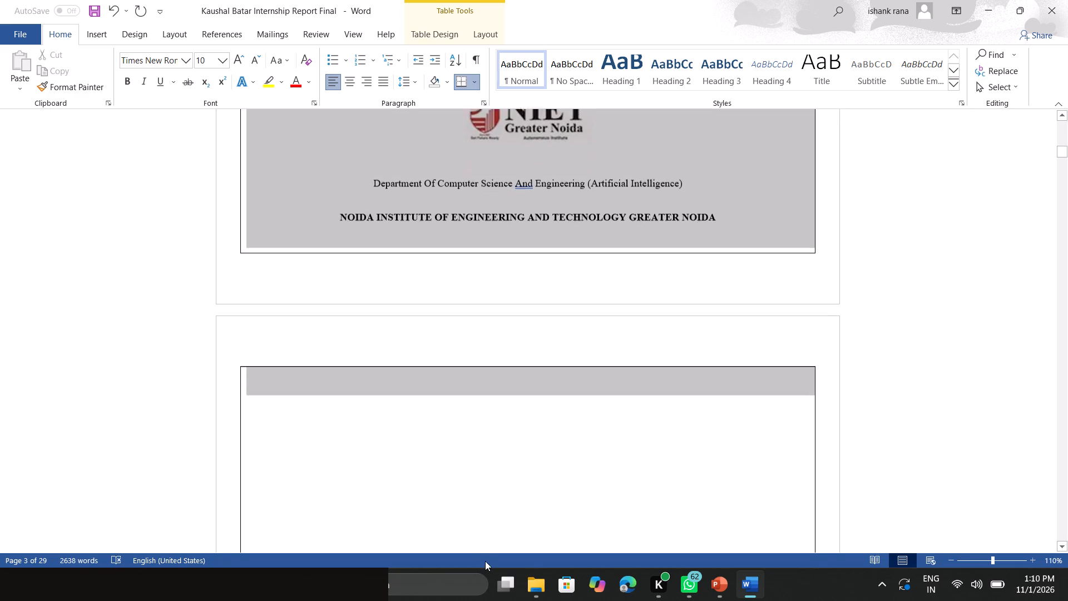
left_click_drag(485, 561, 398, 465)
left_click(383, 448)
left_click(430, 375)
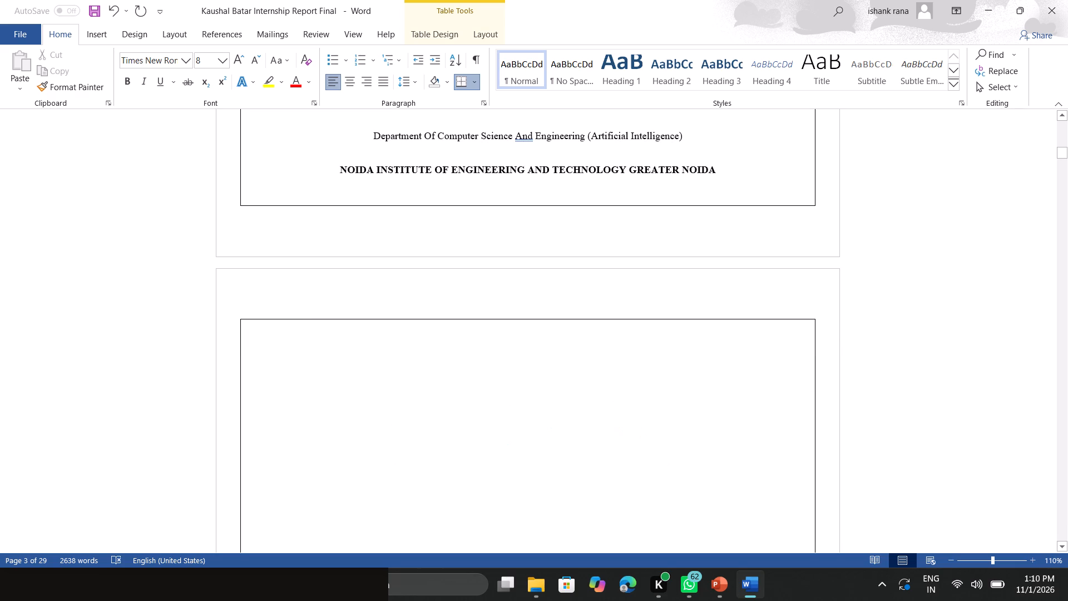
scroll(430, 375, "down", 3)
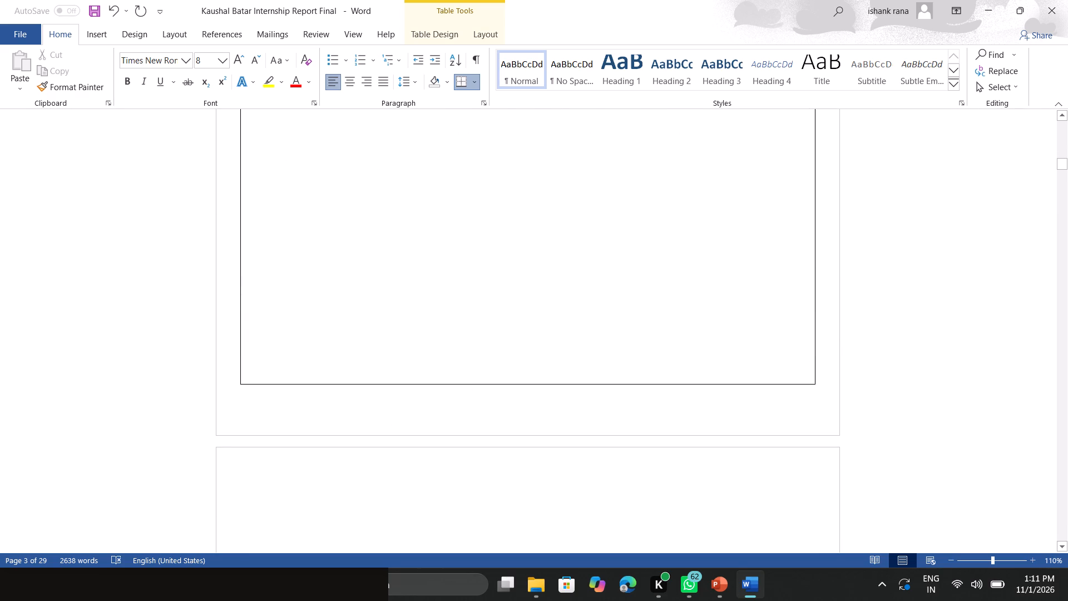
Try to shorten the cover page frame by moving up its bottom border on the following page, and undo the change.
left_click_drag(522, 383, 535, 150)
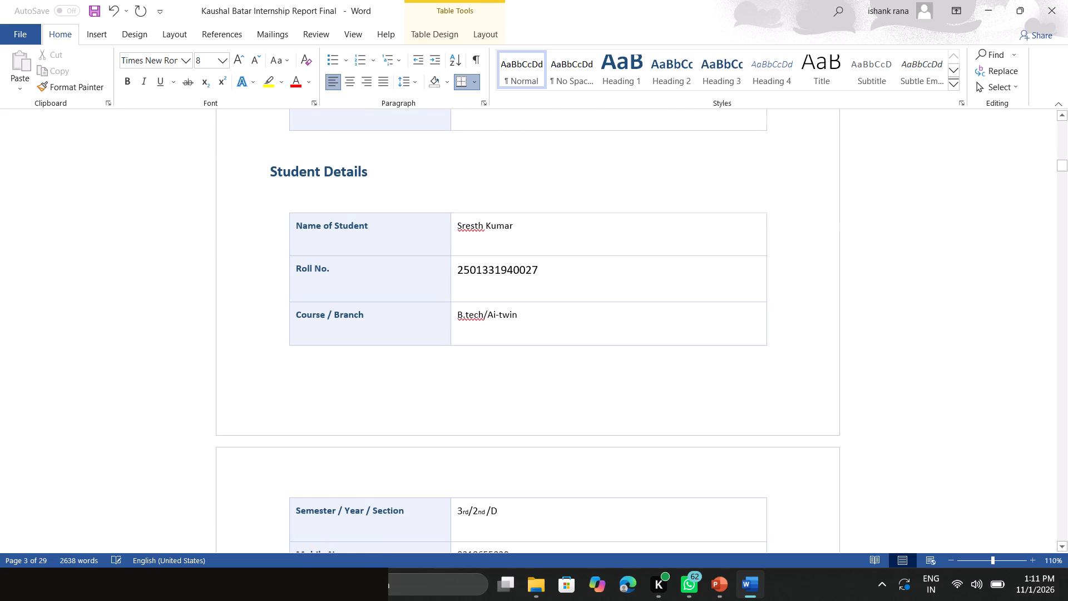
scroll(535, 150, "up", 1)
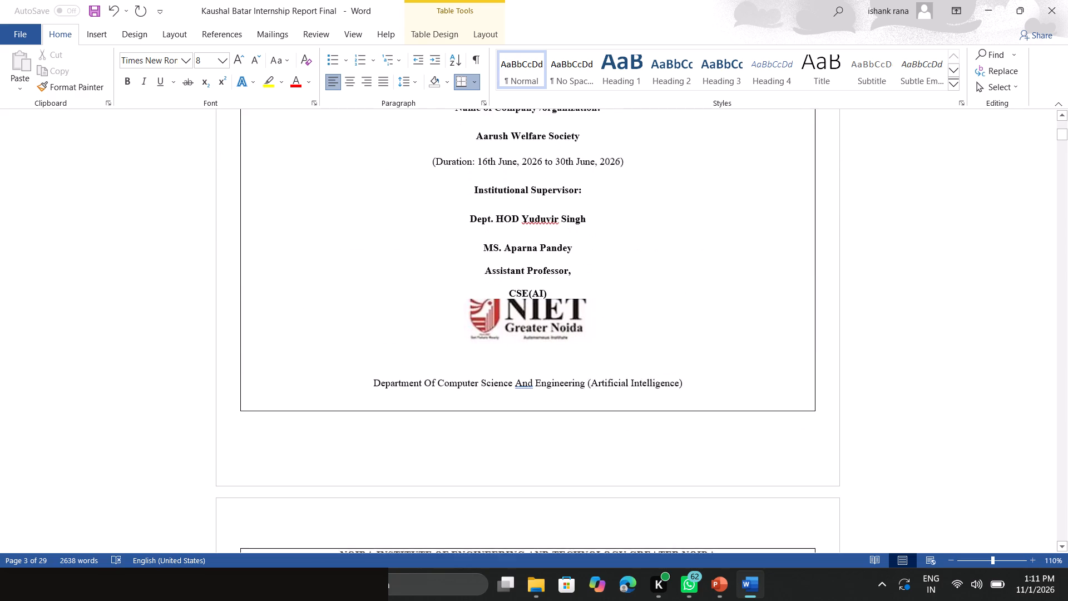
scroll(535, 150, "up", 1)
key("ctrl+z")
Set the line "A report submitted in partial fulfillment of the requirements for the Award of Degree of" to font size 10.
scroll(535, 150, "up", 2)
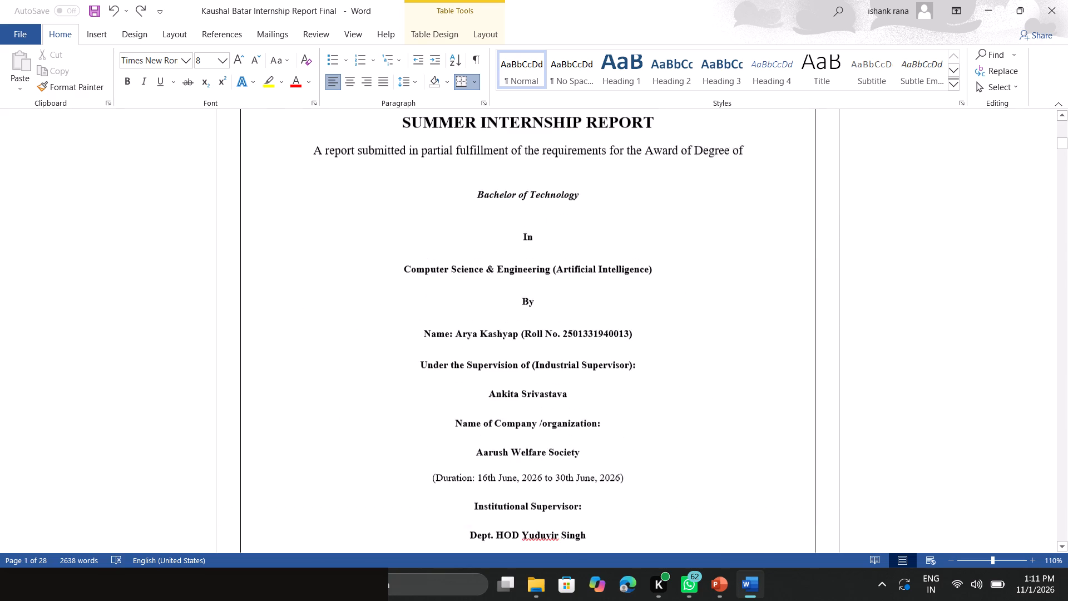
scroll(535, 150, "up", 1)
left_click_drag(751, 161, 298, 155)
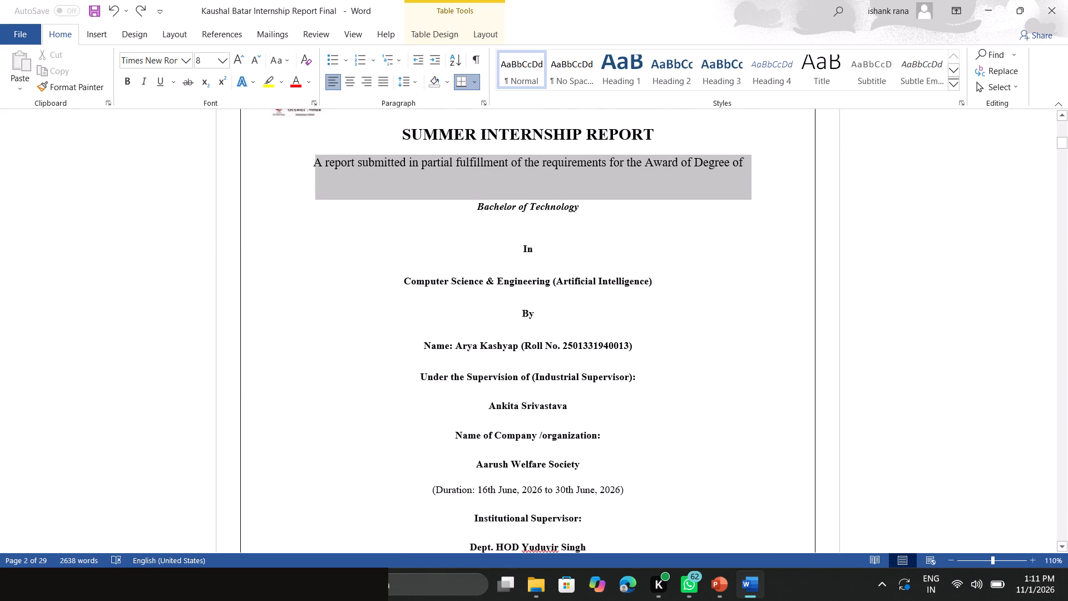
left_click_drag(298, 155, 290, 157)
left_click(354, 114)
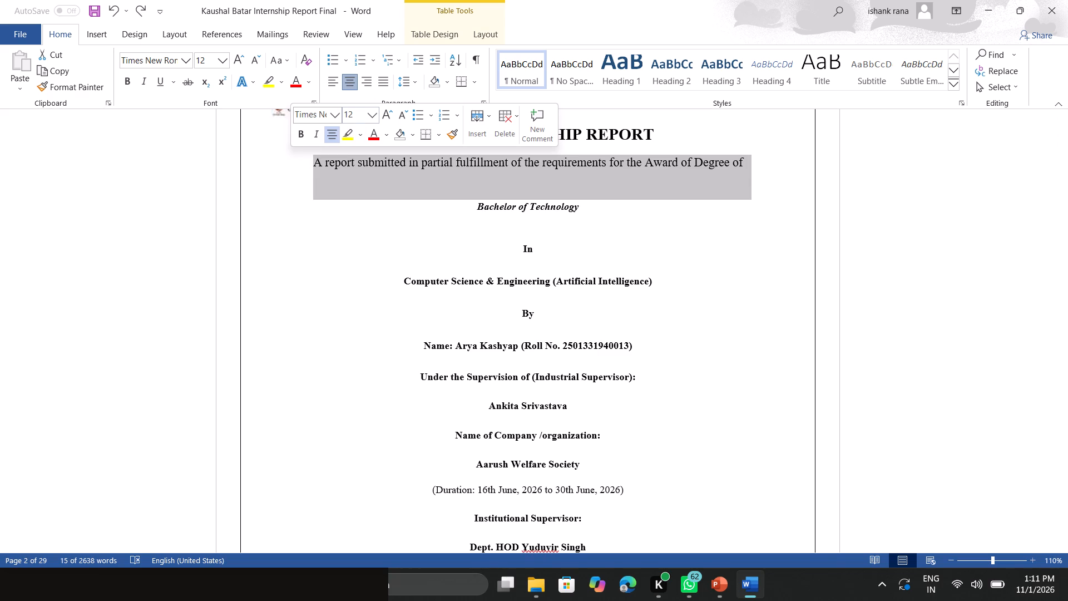
type("10")
key("Return")
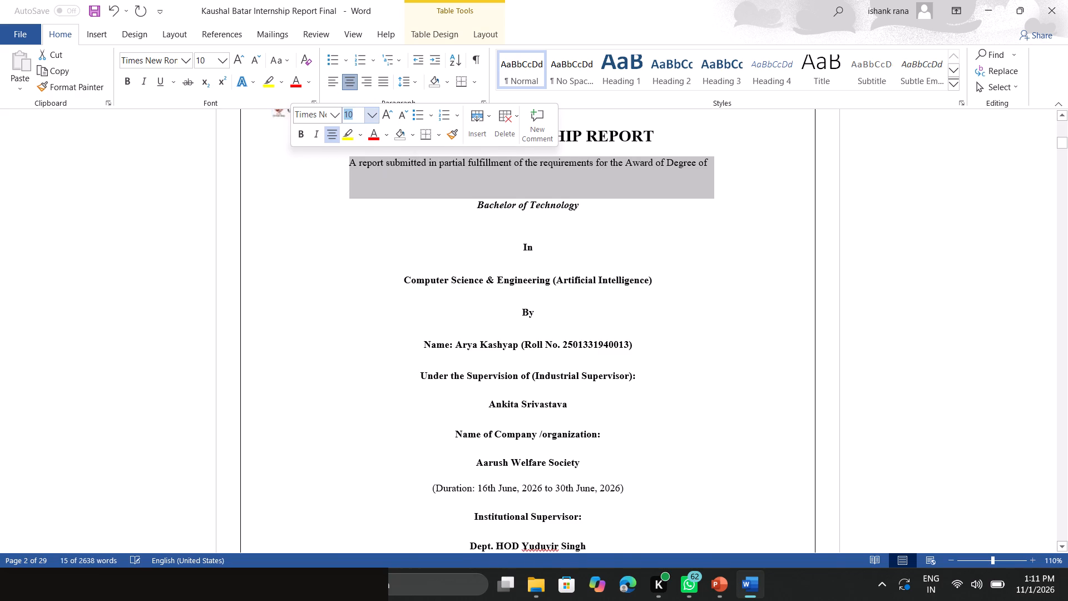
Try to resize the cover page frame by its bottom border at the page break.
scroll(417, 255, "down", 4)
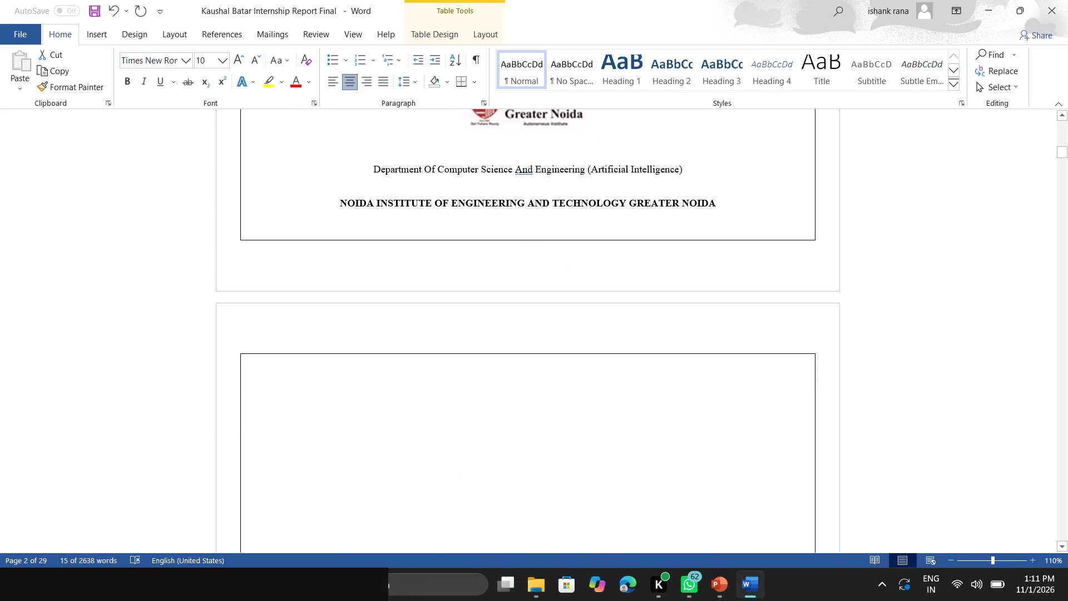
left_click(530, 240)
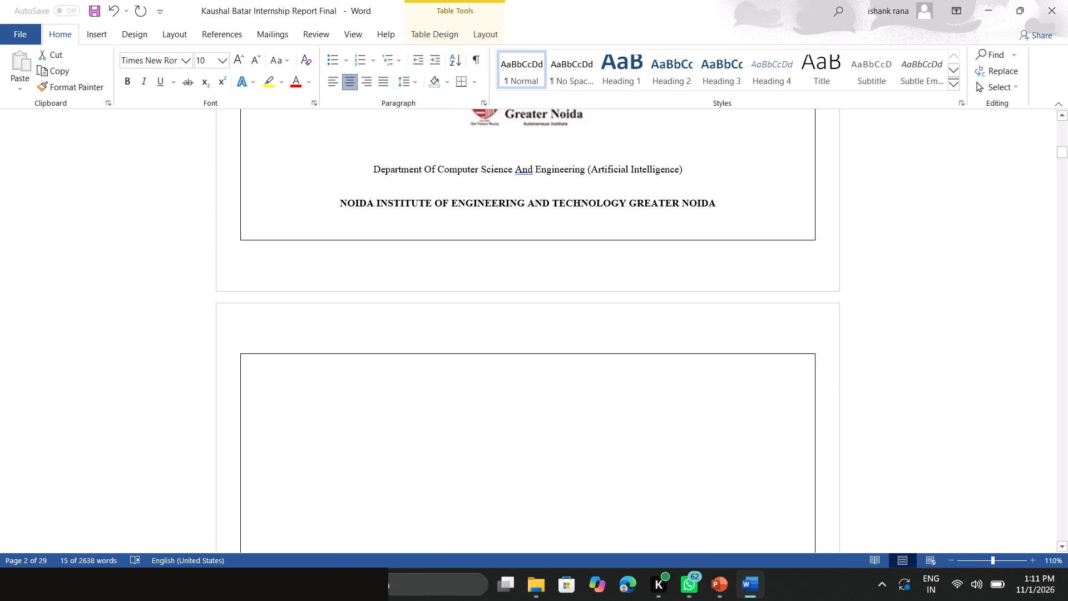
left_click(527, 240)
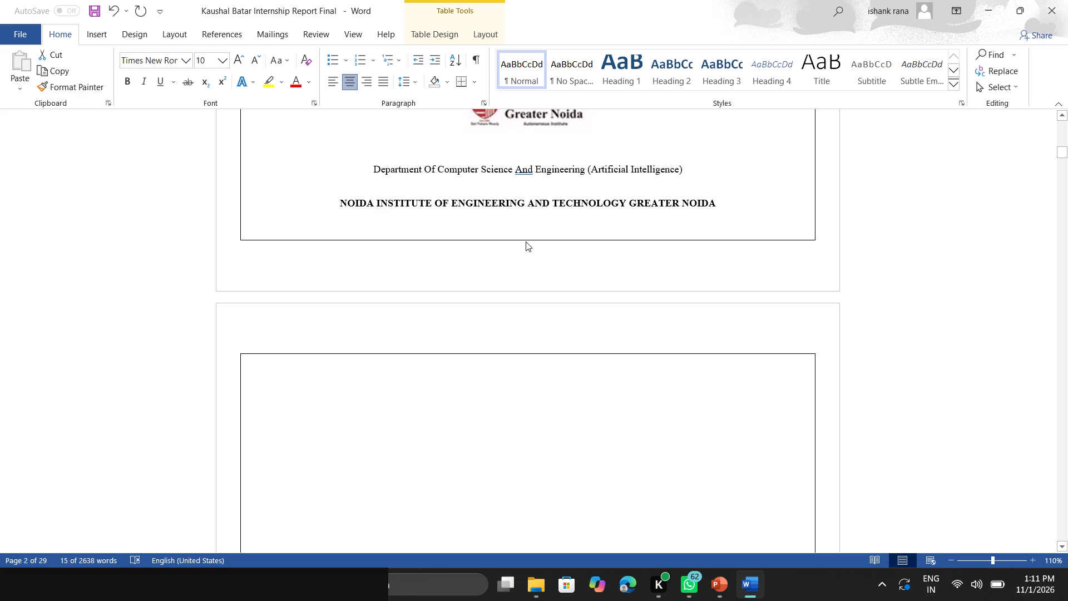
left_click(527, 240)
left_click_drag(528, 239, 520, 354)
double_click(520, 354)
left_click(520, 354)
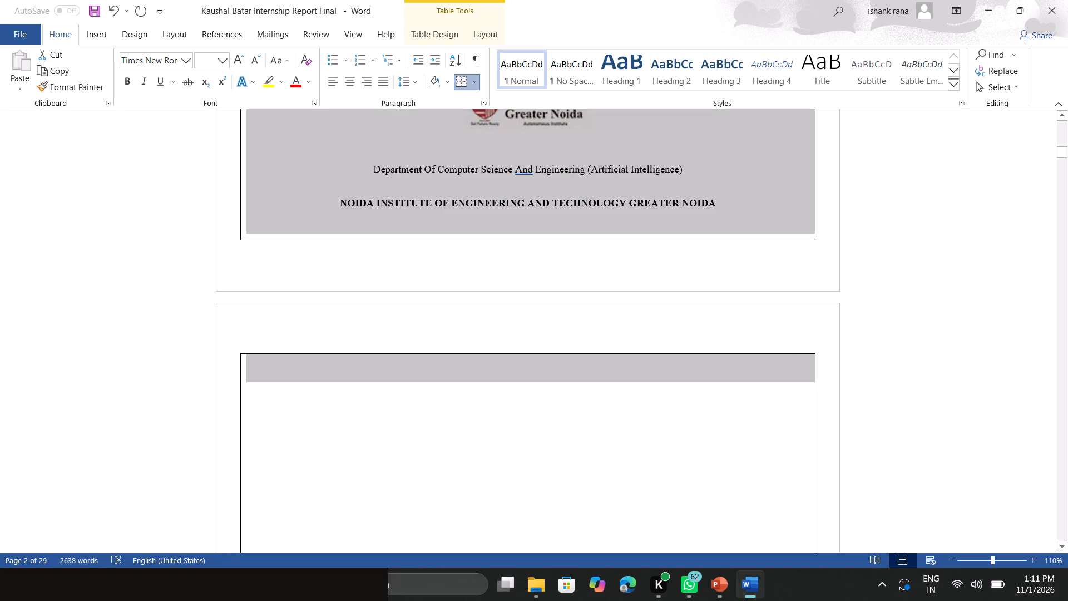
Delete the empty lines that carry the cover page frame onto the following page.
left_click(519, 380)
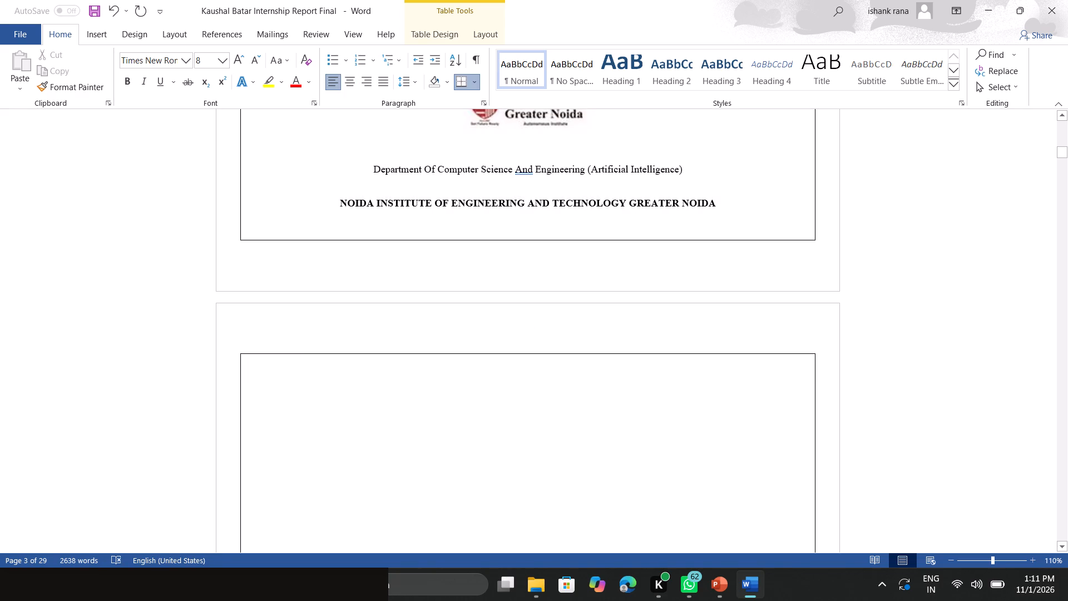
key("BackSpace")
key("BackSpace")
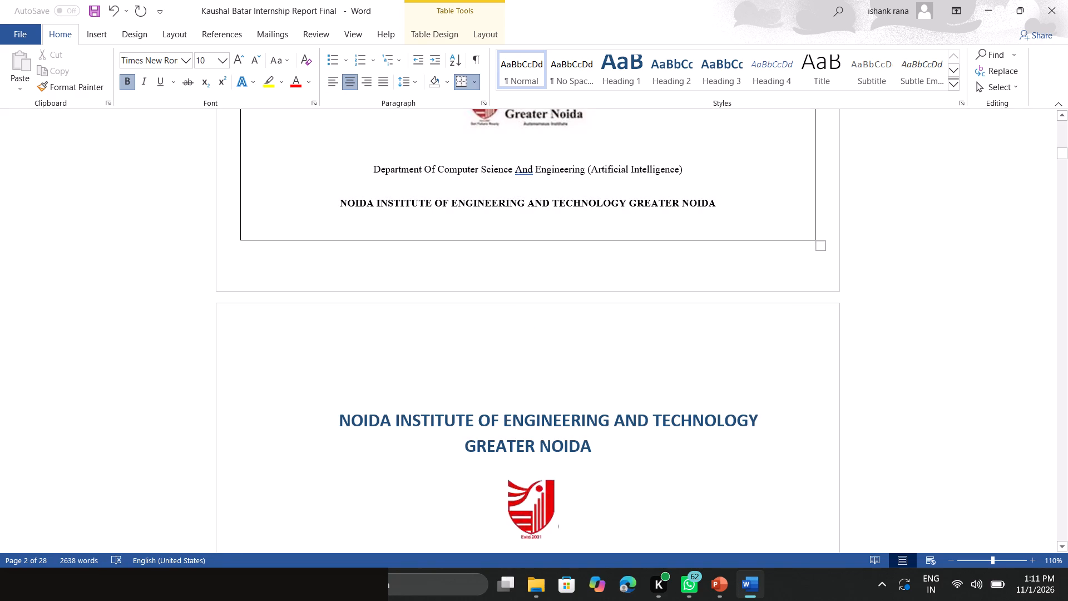
Replace the industrial supervisor's name on the cover page with the NGO mentor's name from the report details table.
scroll(562, 331, "down", 3)
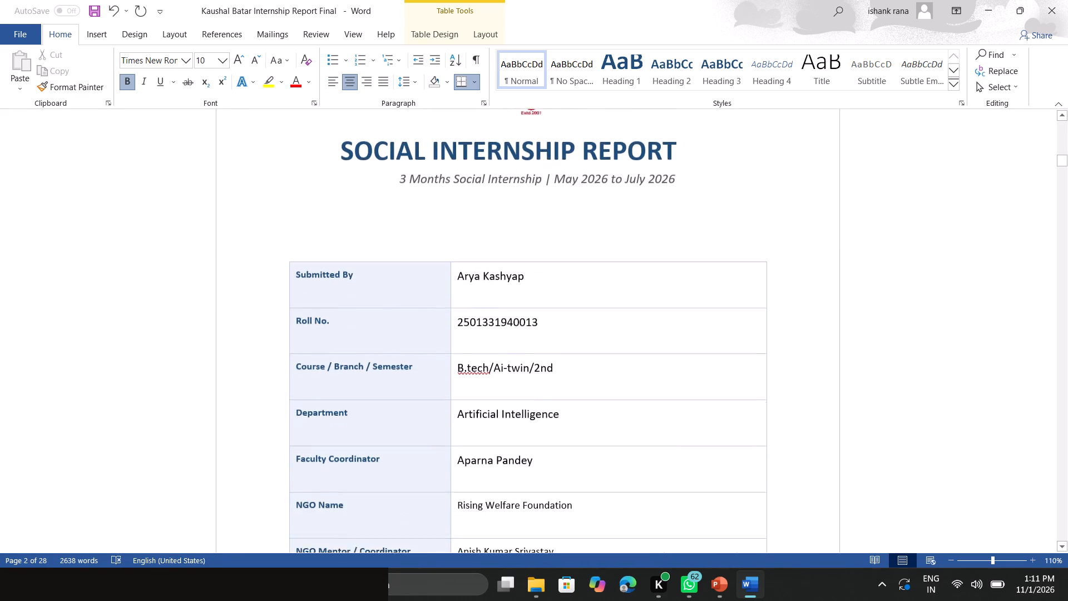
scroll(562, 331, "up", 3)
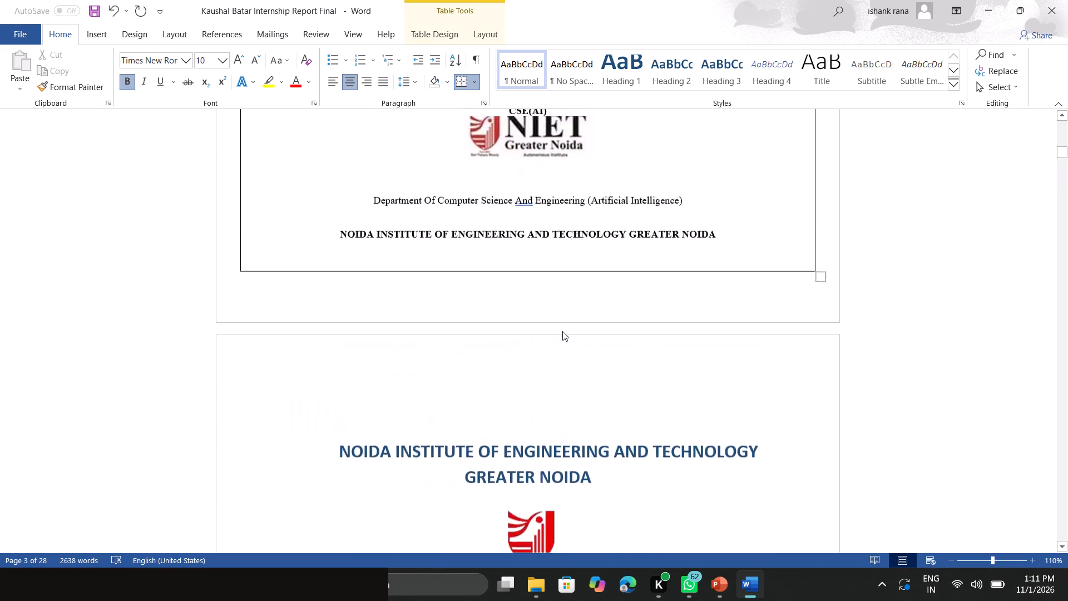
scroll(562, 331, "up", 3)
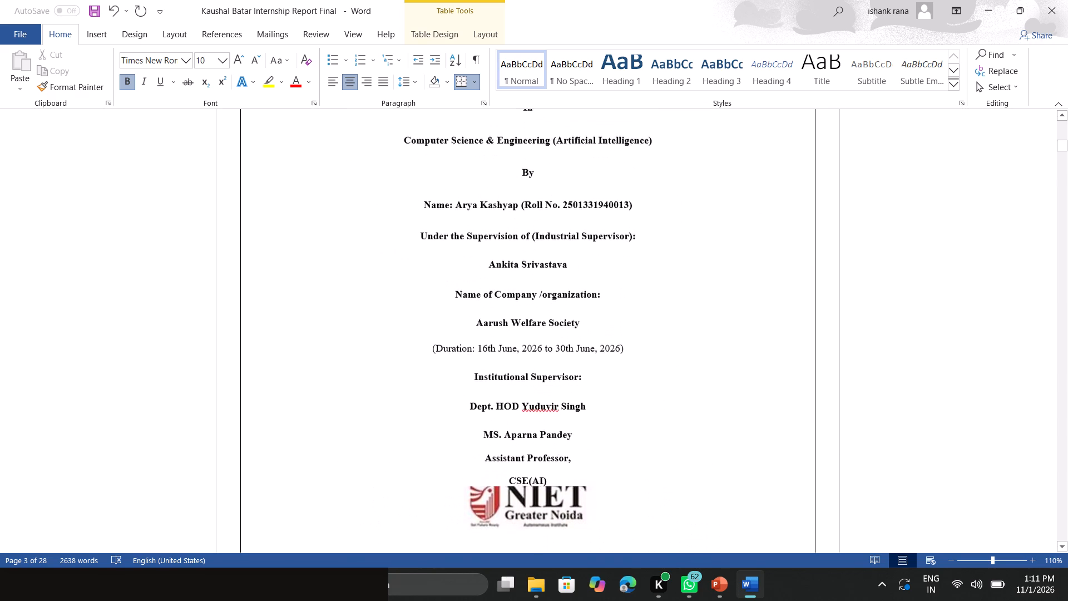
scroll(562, 331, "up", 1)
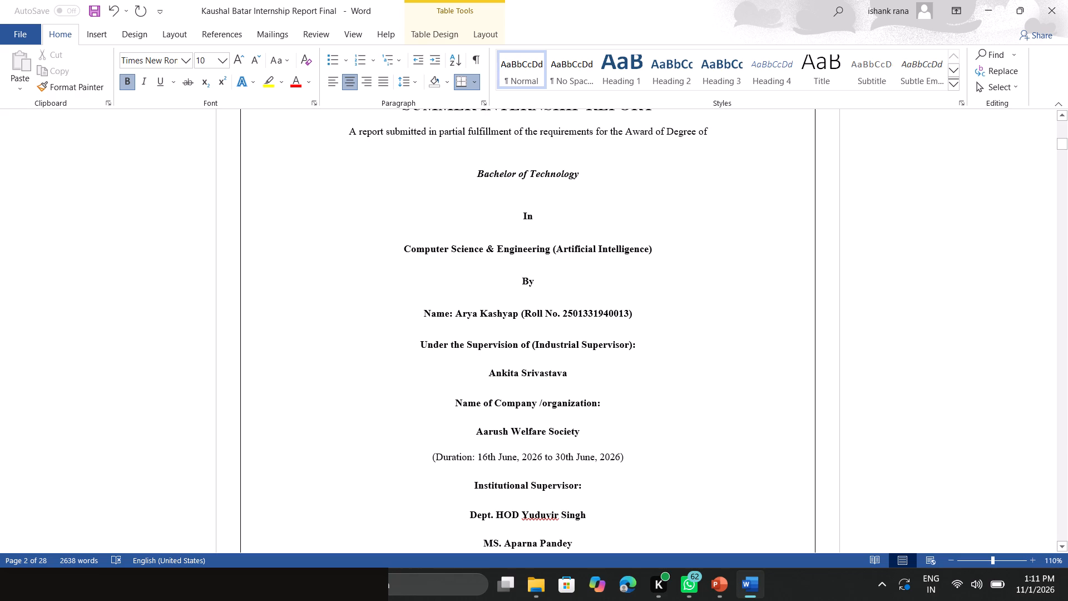
left_click_drag(572, 375, 488, 375)
key("a")
type("nish")
key("space")
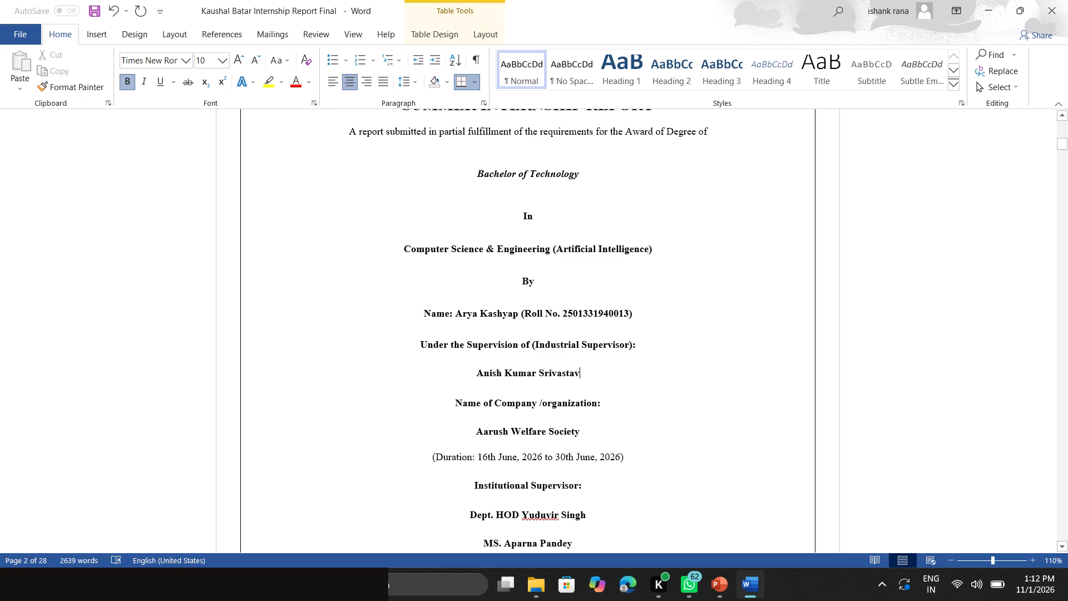
Delete the company name "Aarush Welfare Society" from the cover page.
left_click_drag(585, 432, 472, 425)
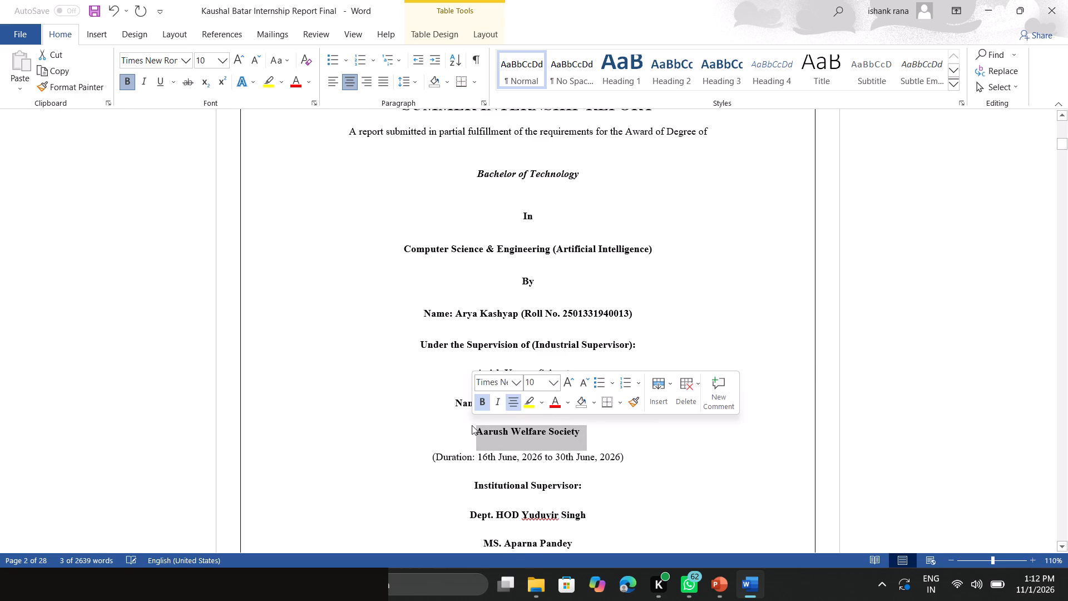
key("BackSpace")
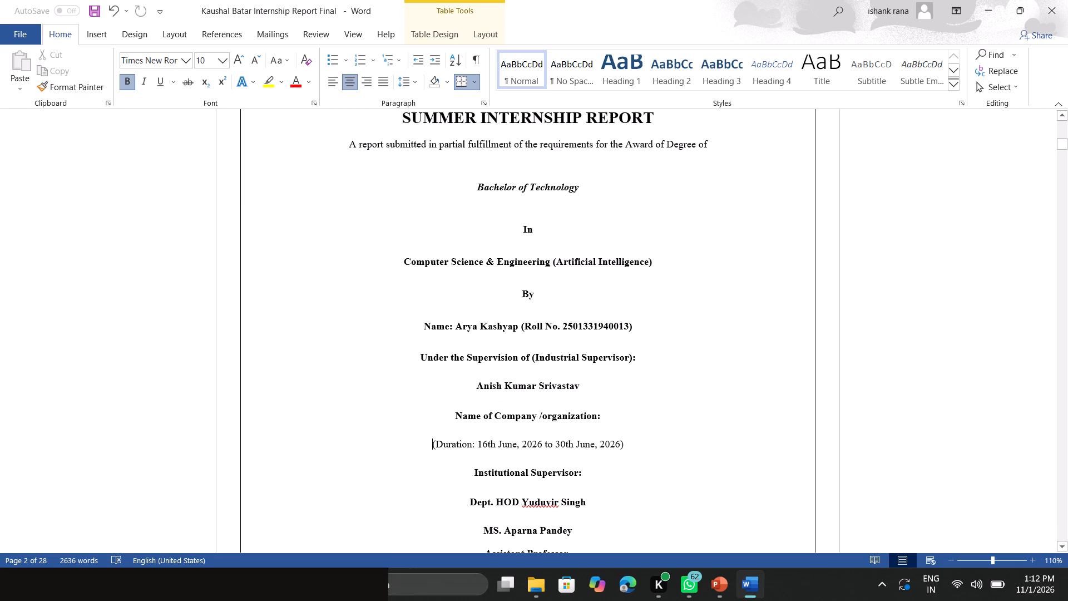
Change the internship duration on the cover page to "May, 2026 to July, 2026".
left_click_drag(478, 440, 512, 447)
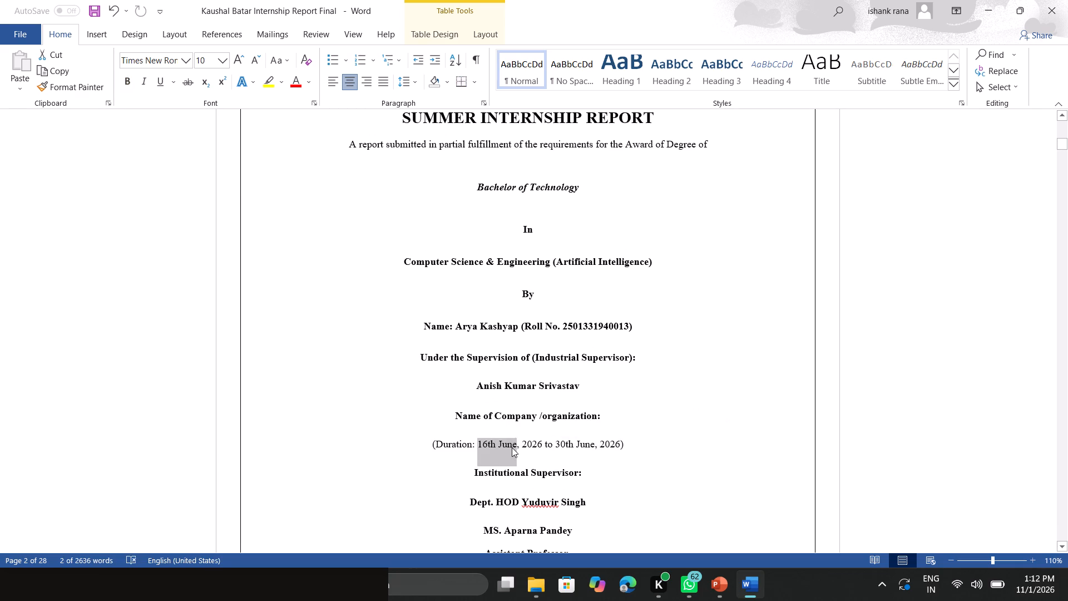
type("ay")
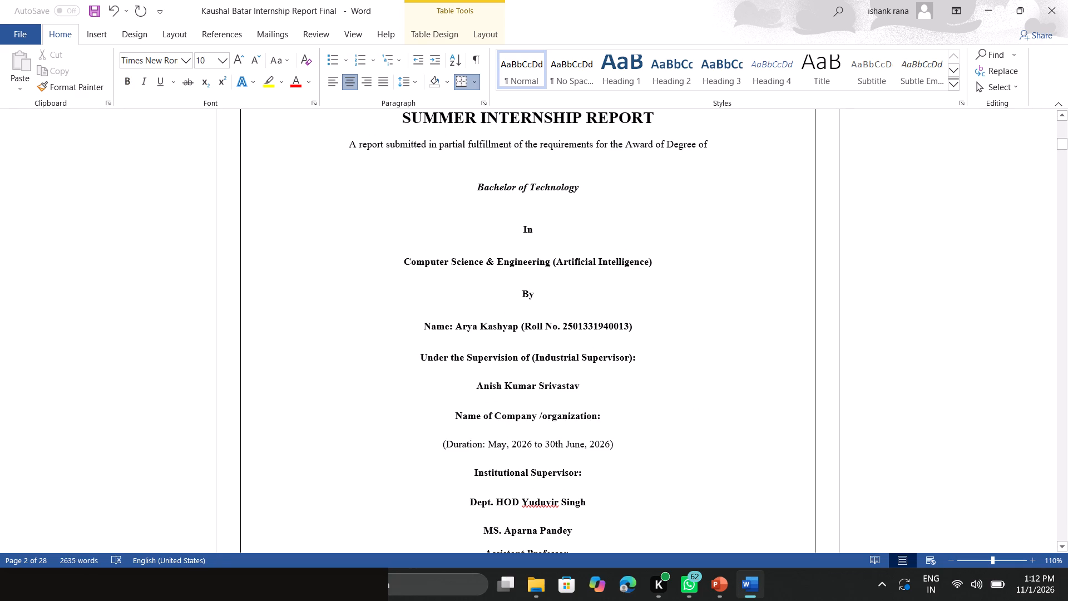
left_click_drag(546, 444, 574, 447)
left_click_drag(574, 447, 584, 447)
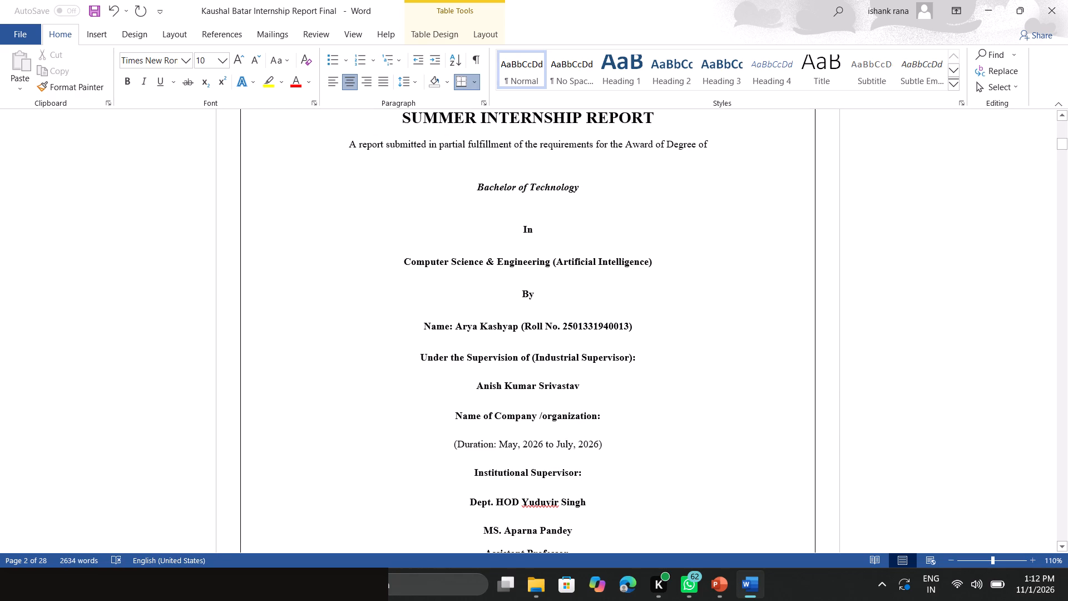
Copy the NGO name "Rising Welfare Foundation" from the details table and paste it before "(Duration" under "Name of Company /organization:" on the cover page.
scroll(581, 495, "down", 3)
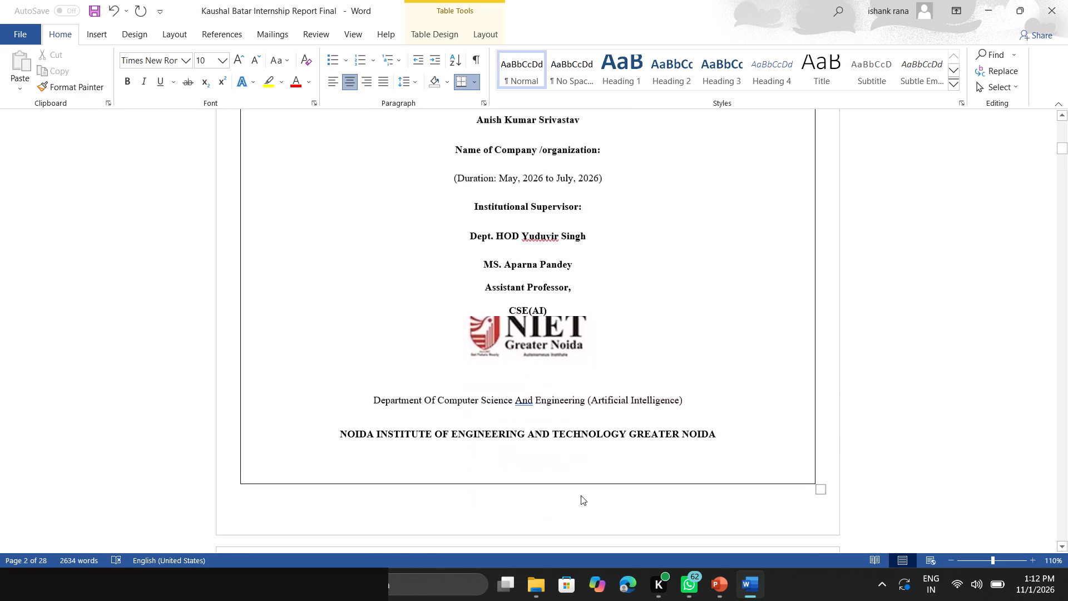
scroll(581, 495, "down", 6)
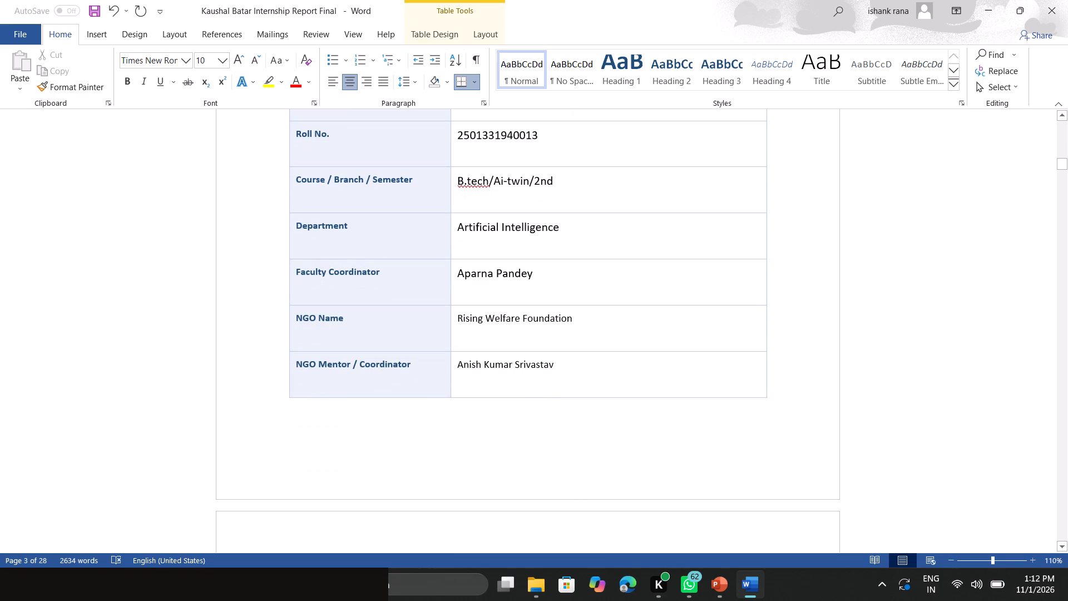
left_click_drag(579, 317, 462, 325)
key("ctrl+c")
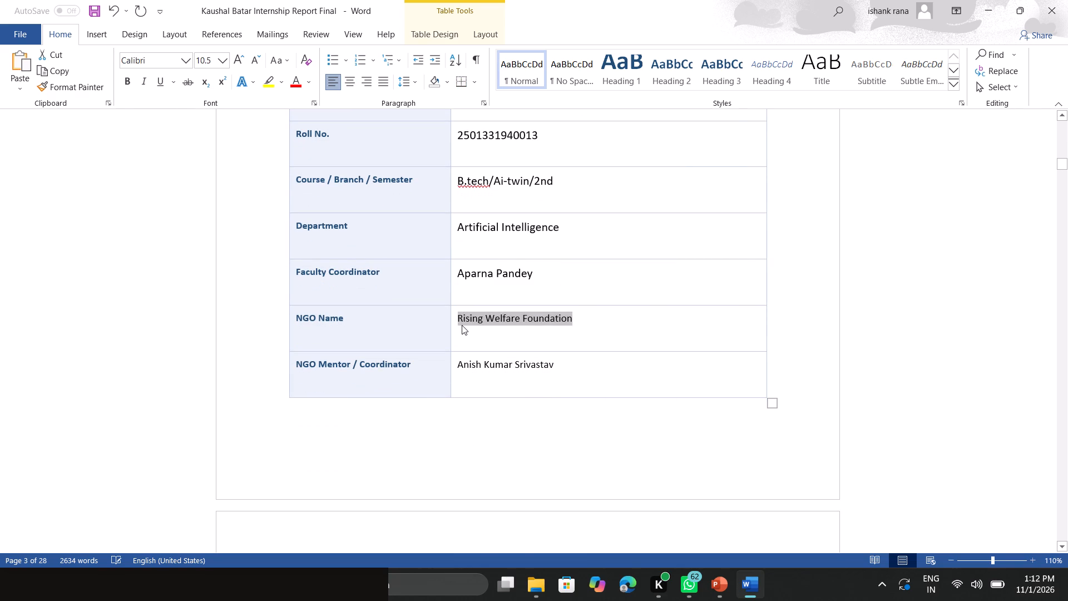
scroll(580, 230, "up", 4)
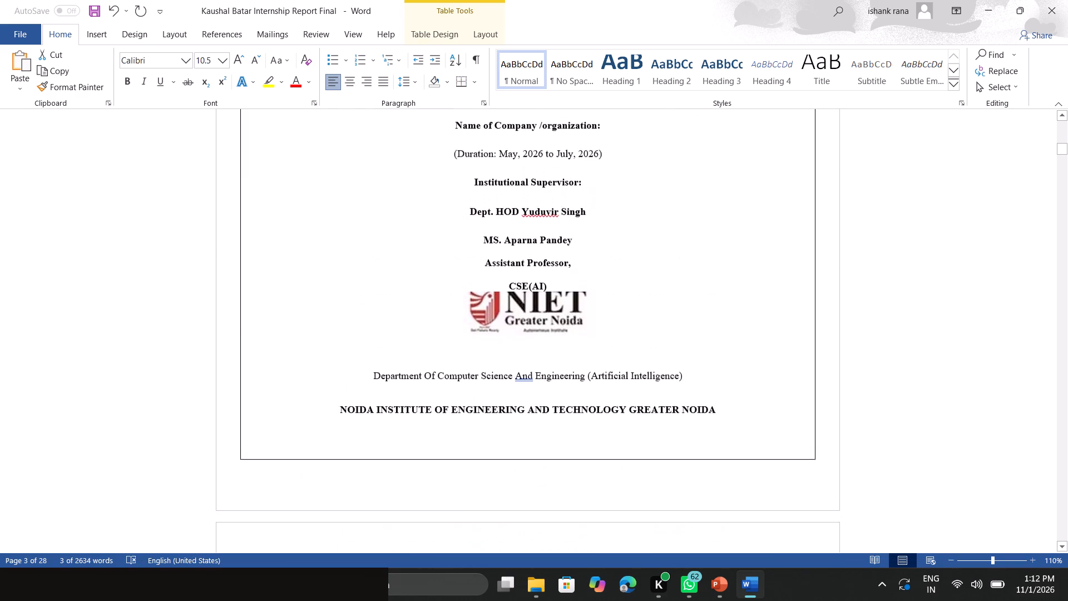
scroll(580, 230, "up", 2)
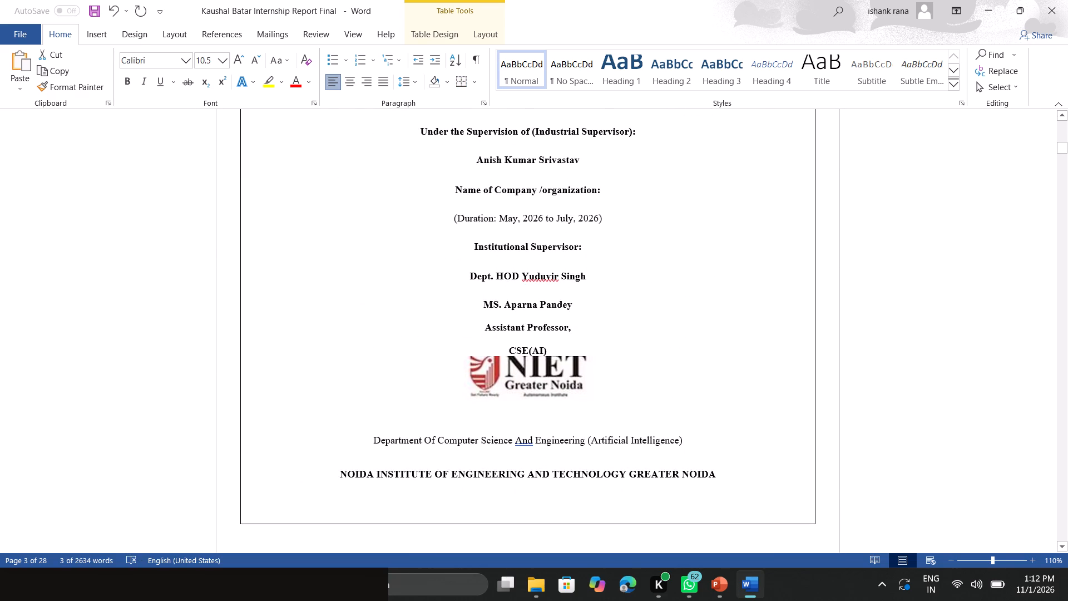
left_click(450, 218)
key("ctrl+v")
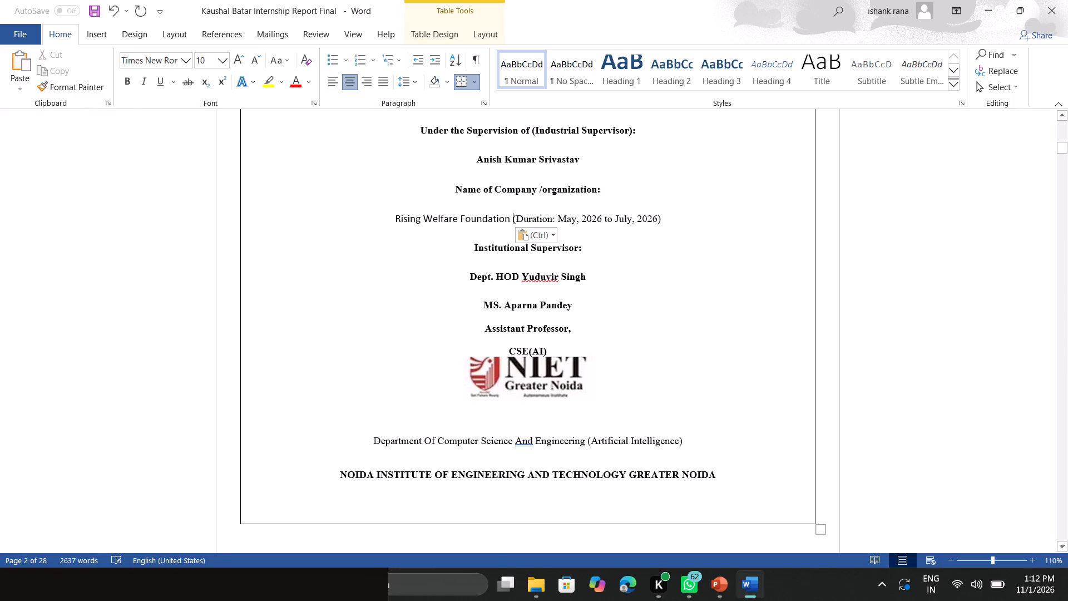
Replace the student's name in the Student Details table with the submitting student's name from the report details table.
scroll(653, 327, "down", 3)
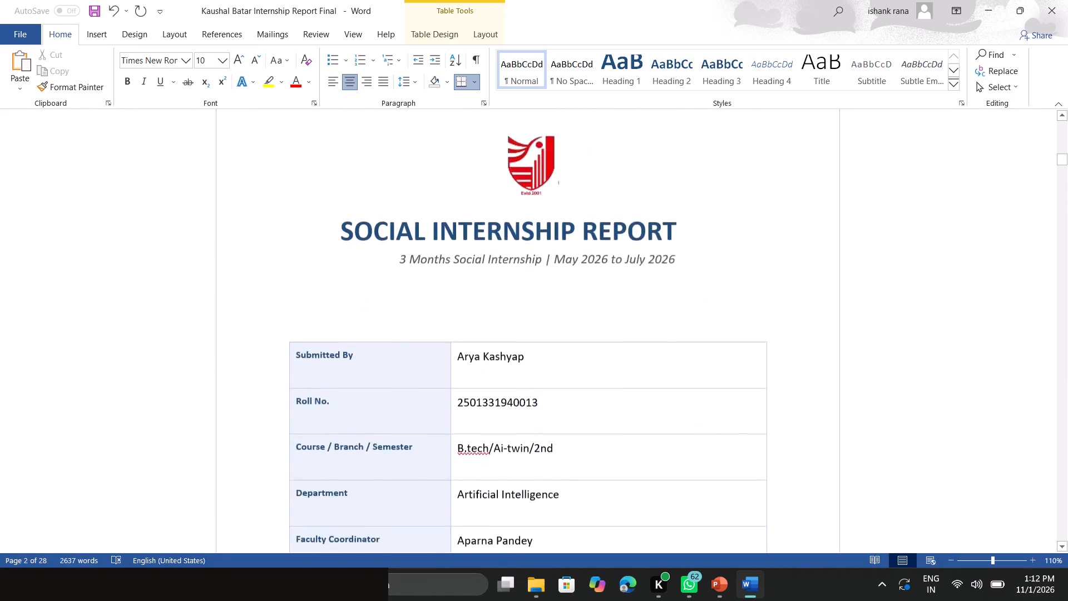
scroll(653, 327, "down", 2)
scroll(653, 327, "up", 1)
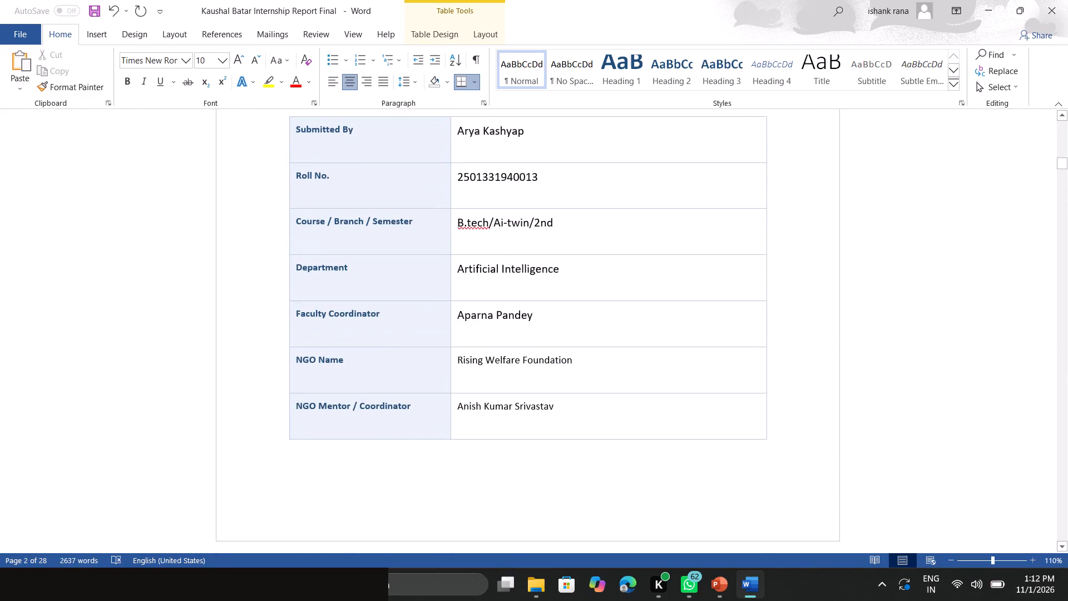
scroll(653, 327, "down", 1)
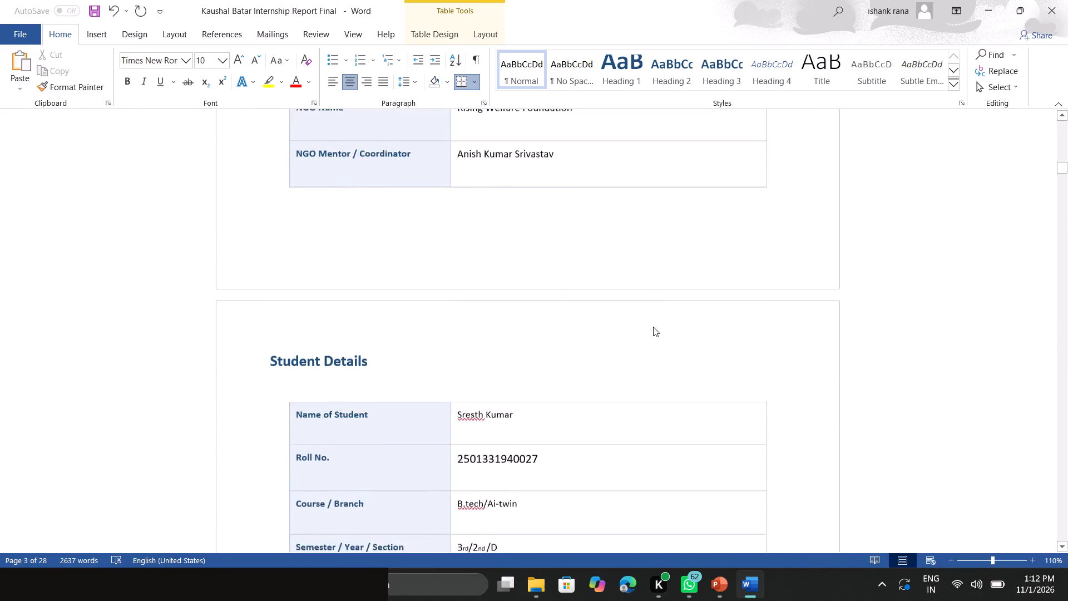
scroll(653, 327, "down", 2)
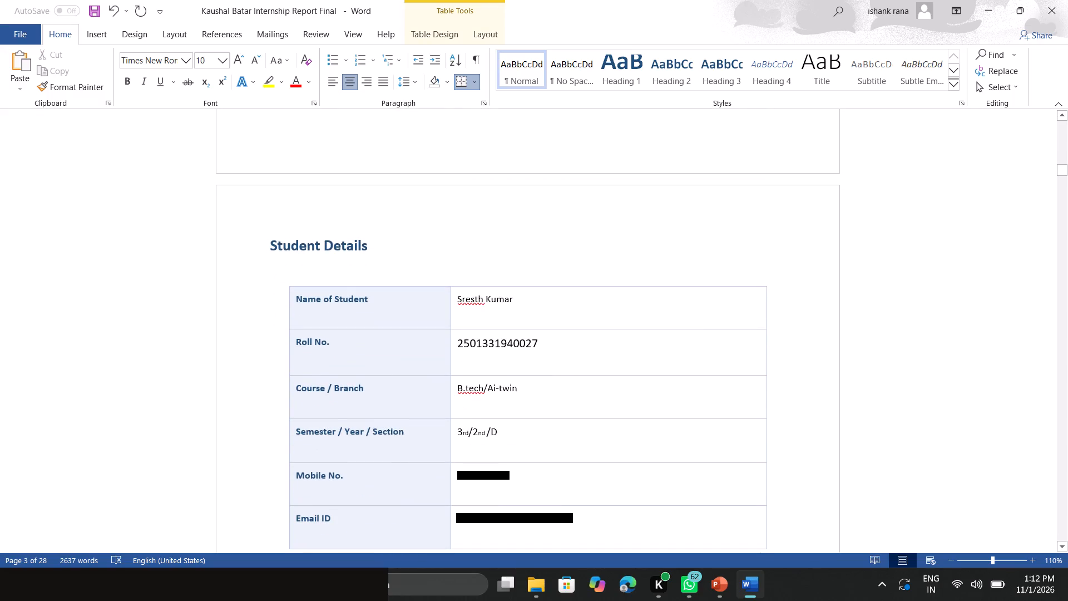
left_click_drag(551, 302, 449, 295)
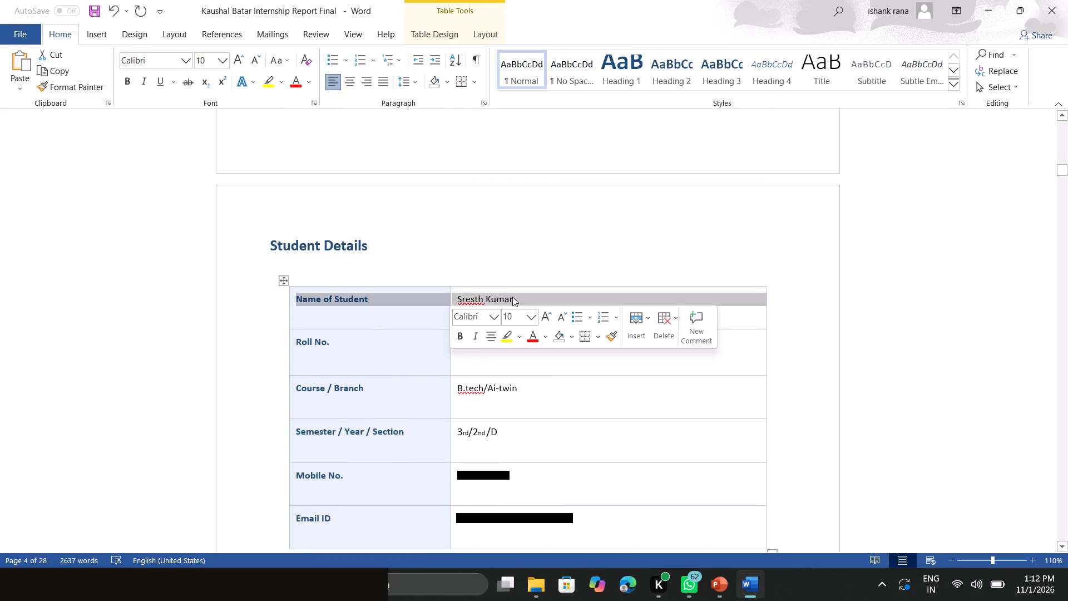
left_click(515, 297)
left_click_drag(516, 297, 474, 299)
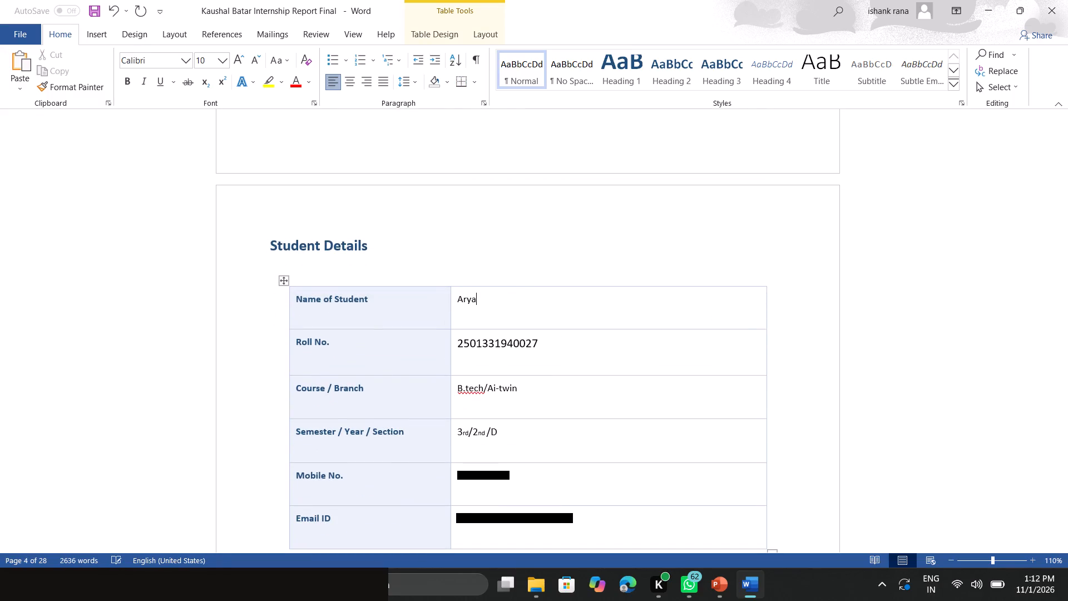
type("ashyap")
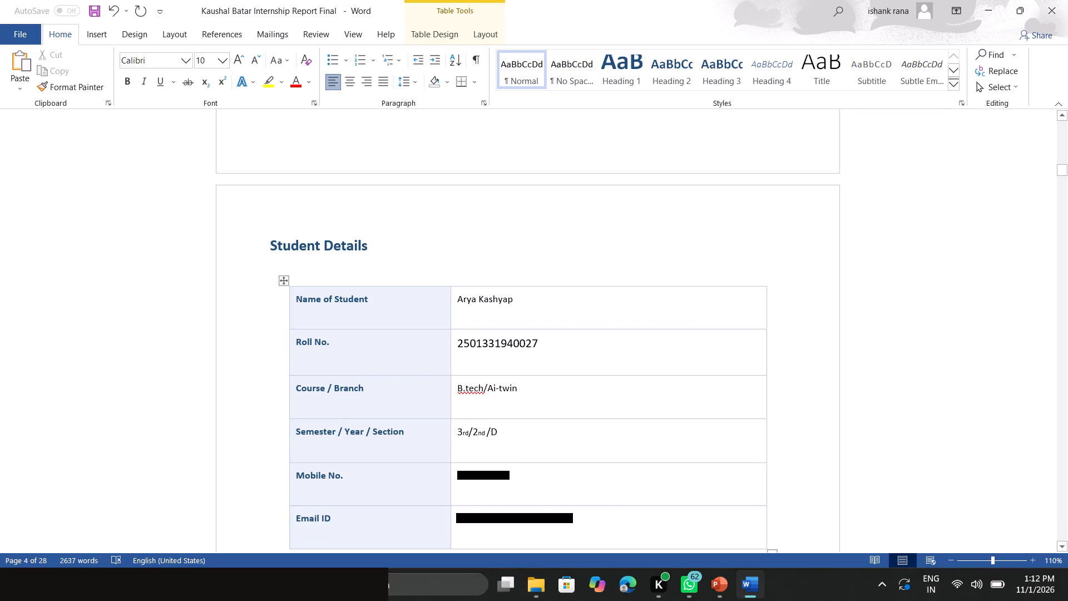
Change the ending of the roll number in the Student Details table to match the report details table.
left_click(543, 342)
key("BackSpace")
key("BackSpace")
key("BackSpace")
type("13")
Delete the mobile number from the Student Details table, leaving its cell empty.
scroll(563, 447, "down", 1)
left_click_drag(530, 399, 455, 405)
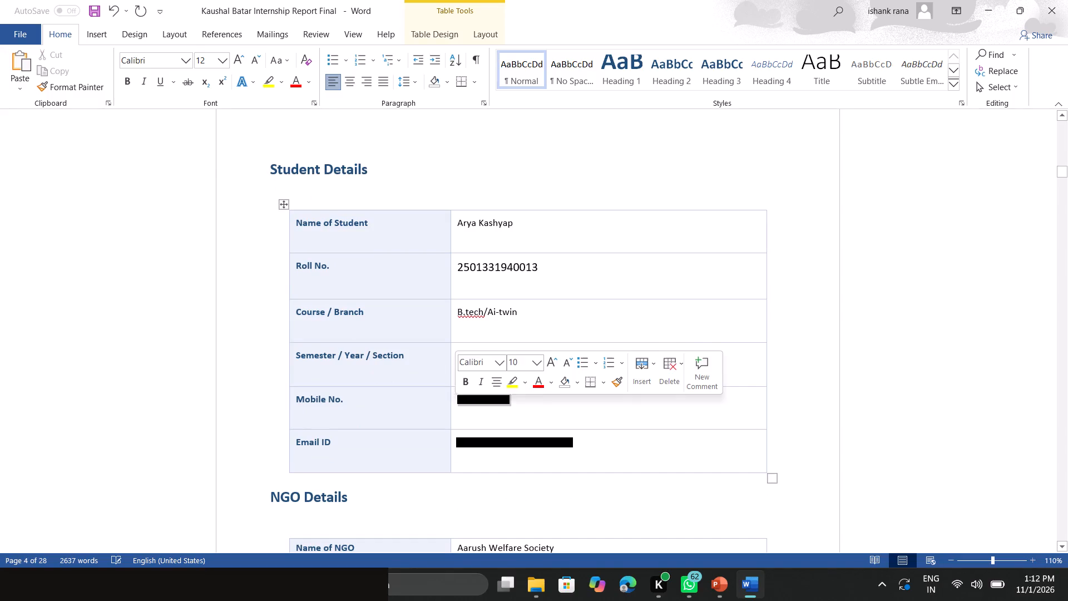
key("BackSpace")
Update the digits within the student's email address in the Email ID row of the Student Details table.
left_click(525, 441)
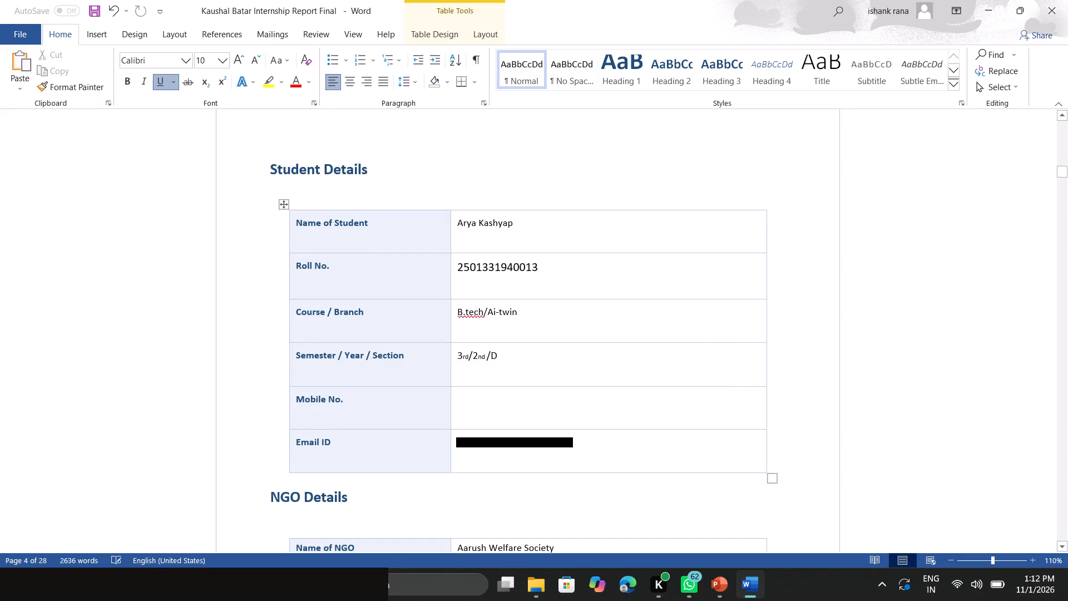
key("BackSpace")
key("BackSpace")
type("1")
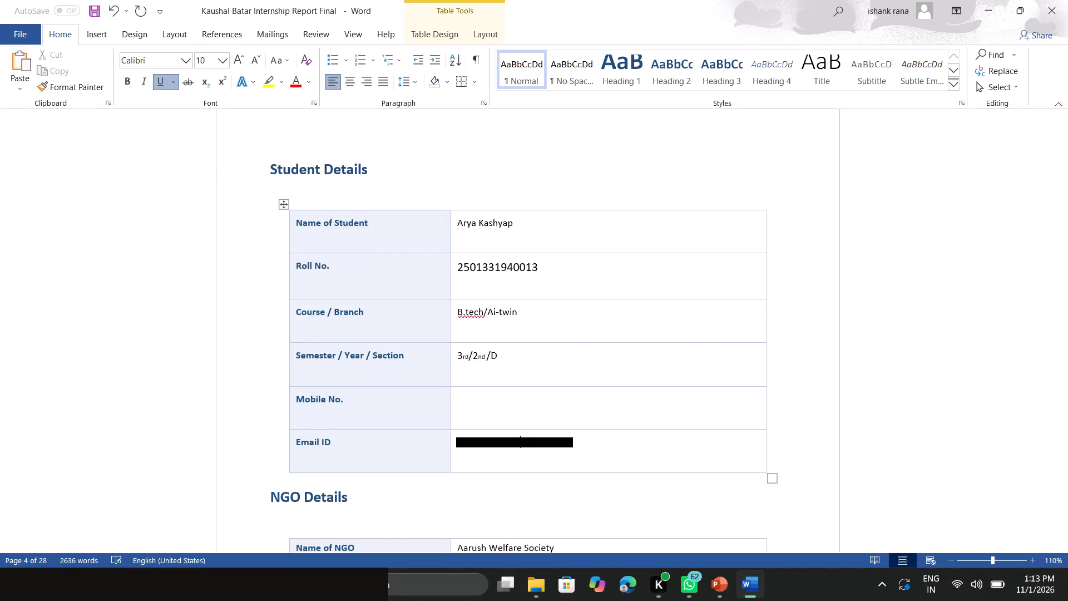
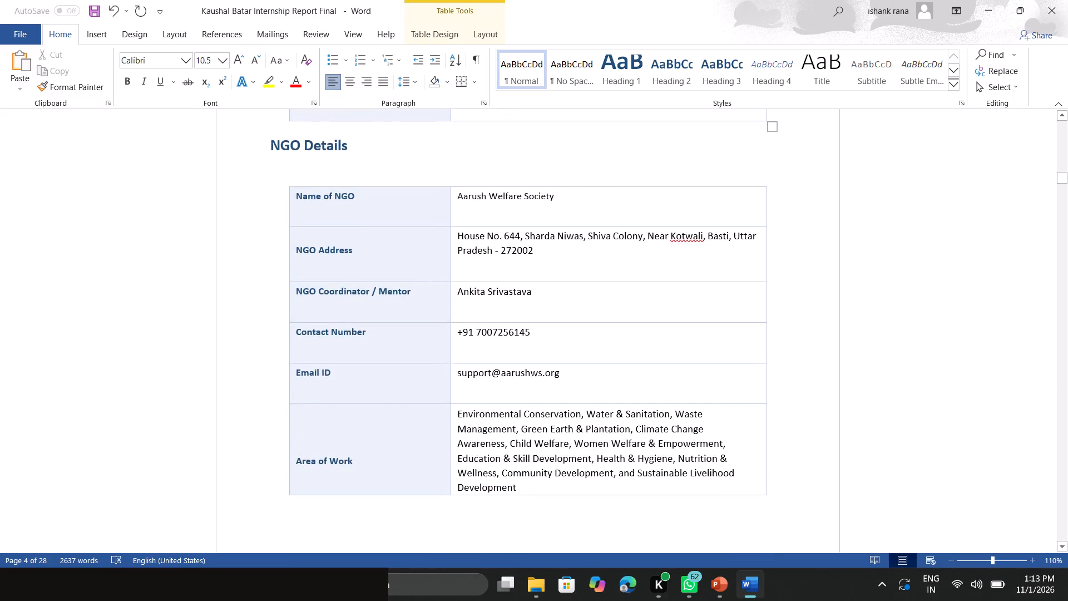
Replace the Name of NGO entry in the NGO Details table with Rising Welfare Foundation.
left_click_drag(561, 200, 453, 190)
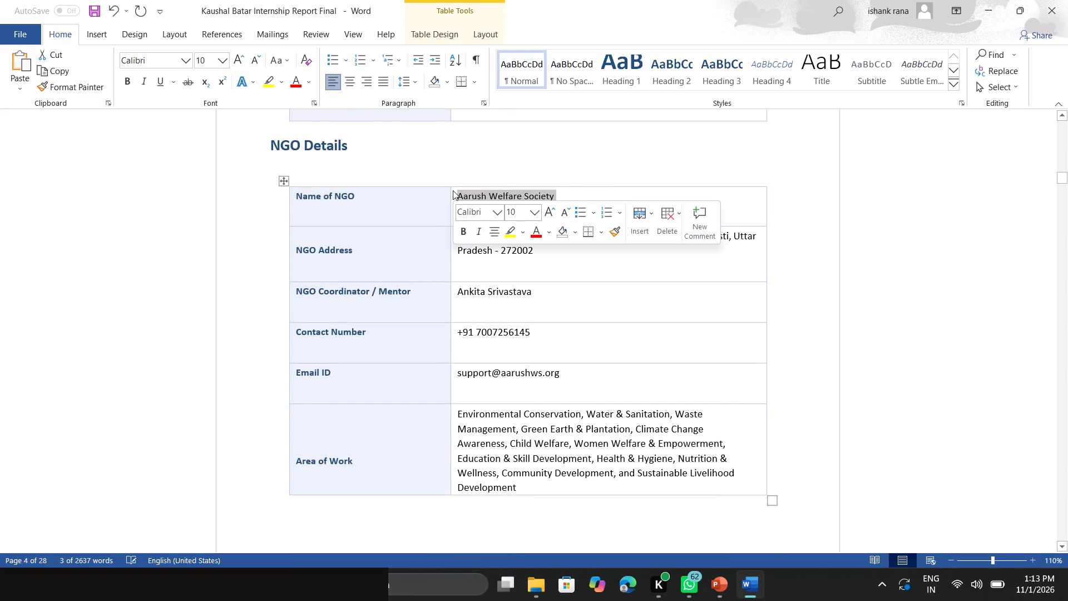
key("n")
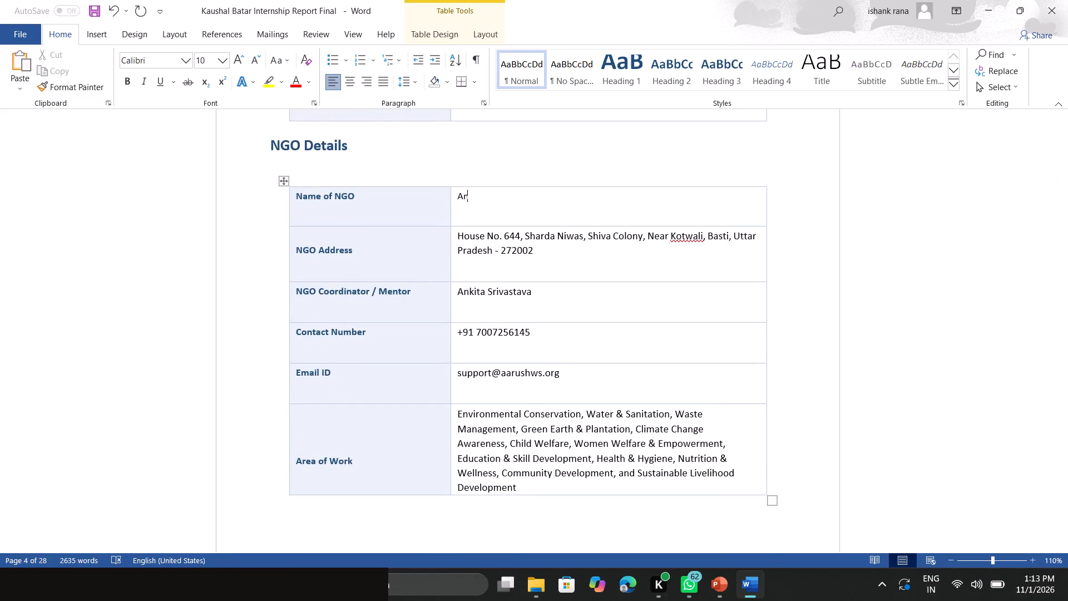
key("BackSpace")
key("BackSpace")
key("ctrl+v")
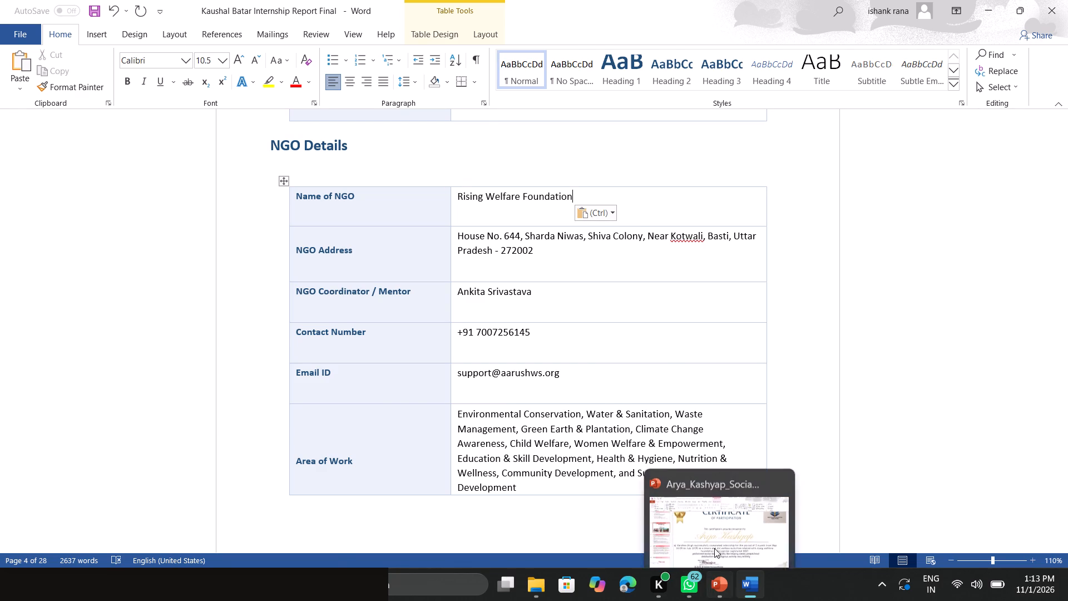
Switch to the PowerPoint presentation, copy the sentence on the foundation's areas of work from the Introduction slide, and return to the Word report.
left_click(714, 527)
scroll(601, 449, "down", 2, "ctrl")
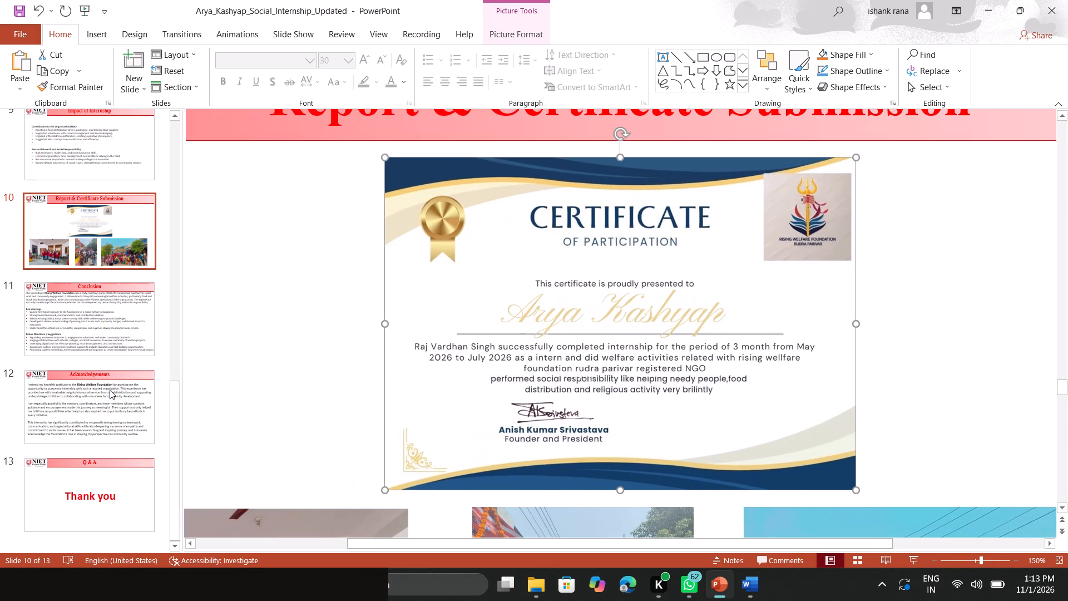
scroll(16, 327, "up", 9)
left_click(88, 265)
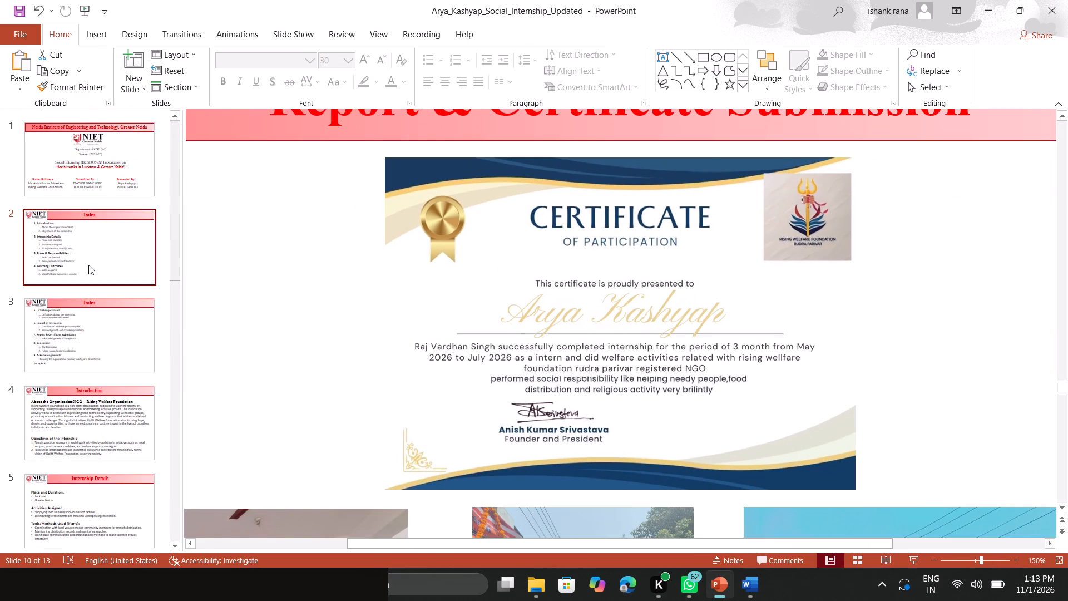
left_click(92, 329)
scroll(360, 315, "down", 3, "ctrl")
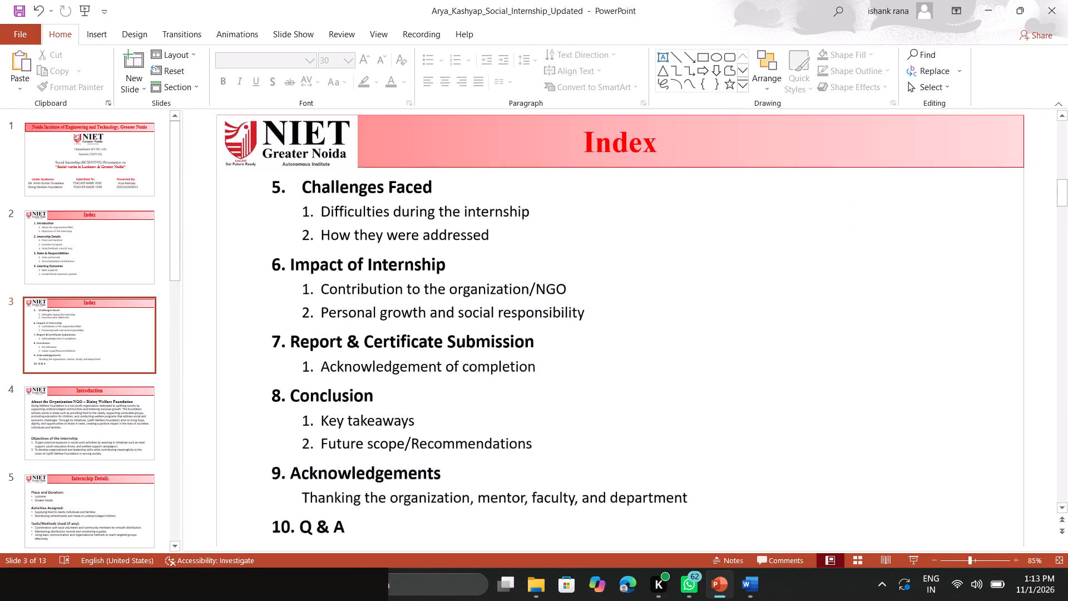
left_click(101, 250)
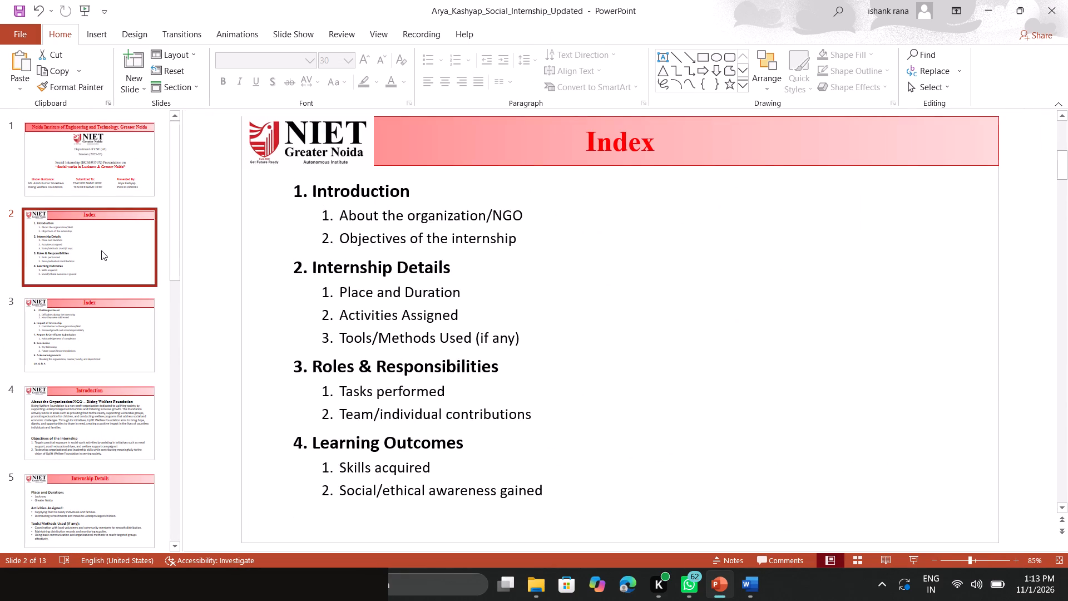
left_click(119, 430)
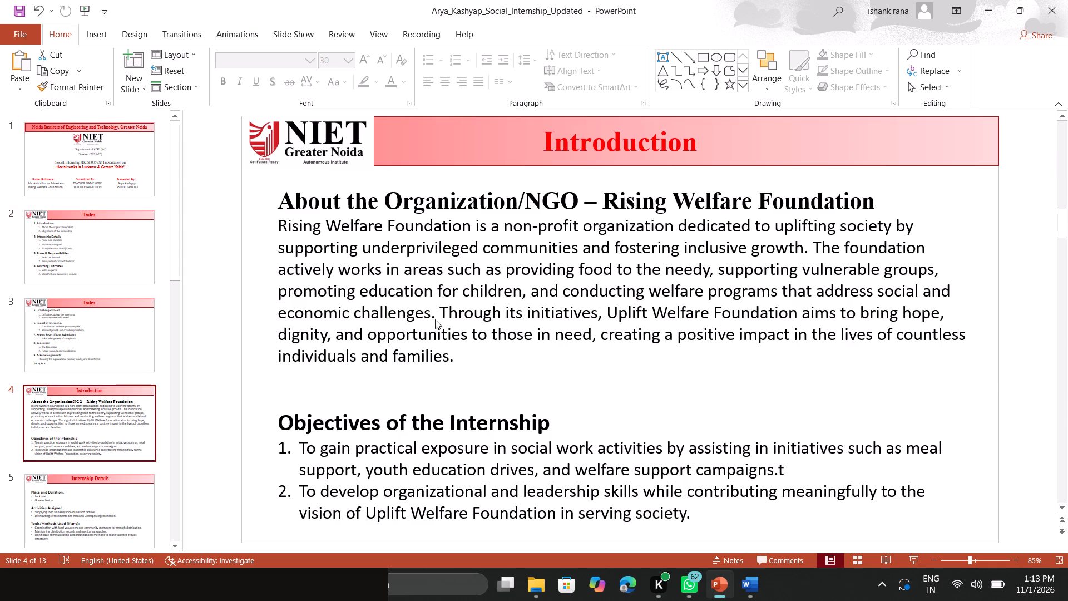
scroll(435, 319, "down", 2, "ctrl")
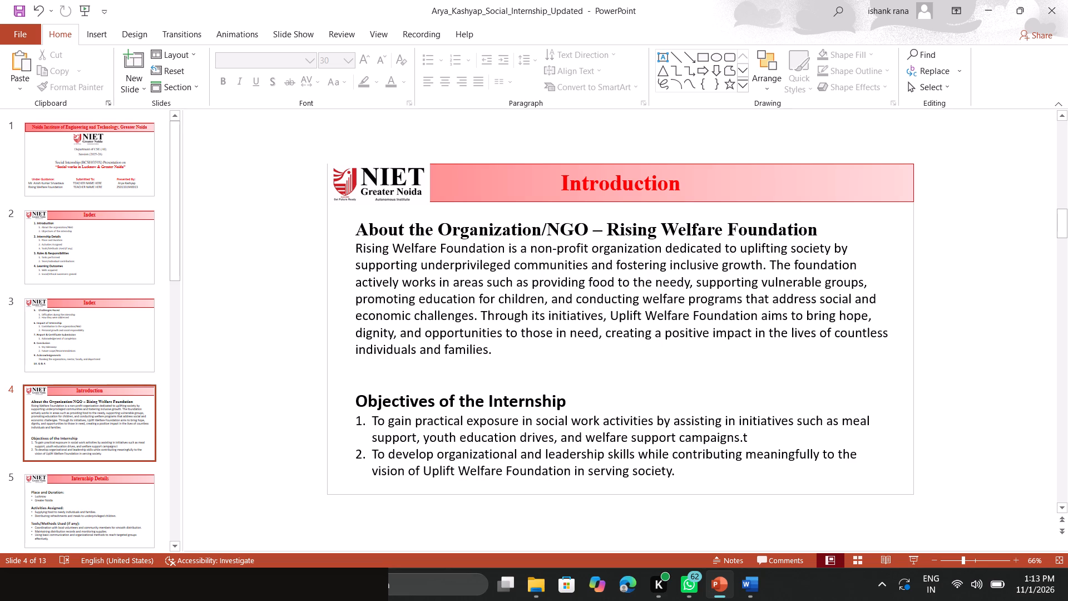
left_click_drag(769, 263, 480, 324)
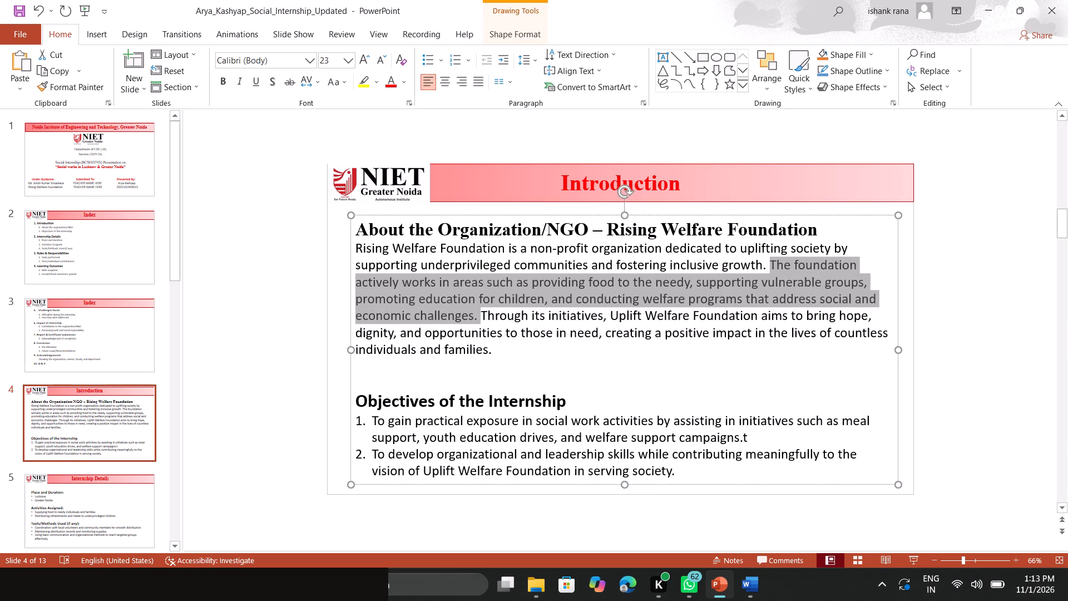
left_click_drag(480, 324, 479, 324)
key("ctrl+c")
left_click(730, 533)
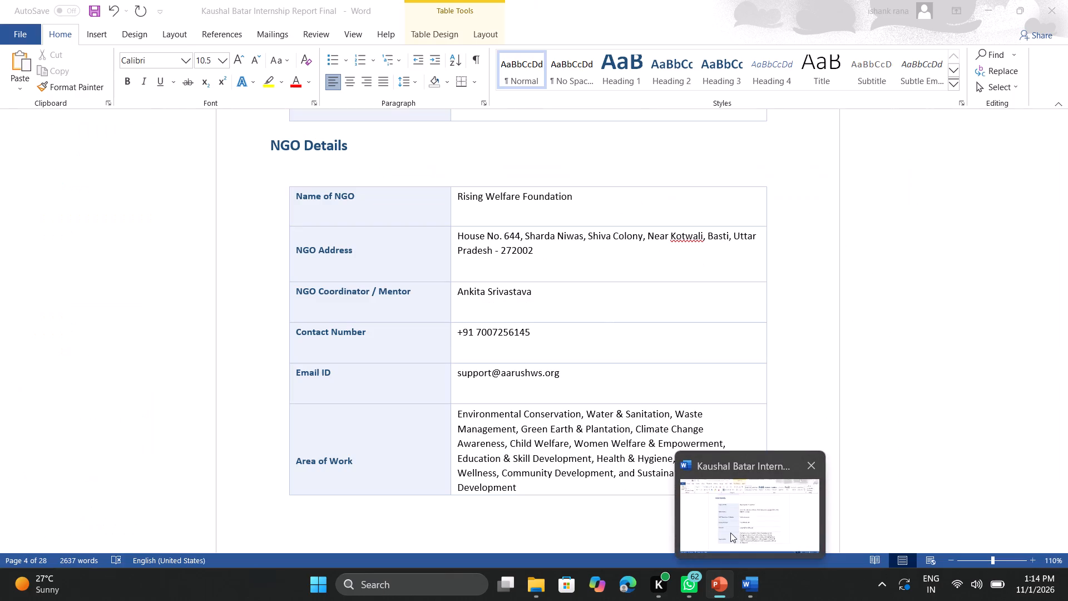
Replace the Area of Work text in the NGO Details table with the copied sentence on the foundation's areas of work.
left_click_drag(531, 485, 446, 419)
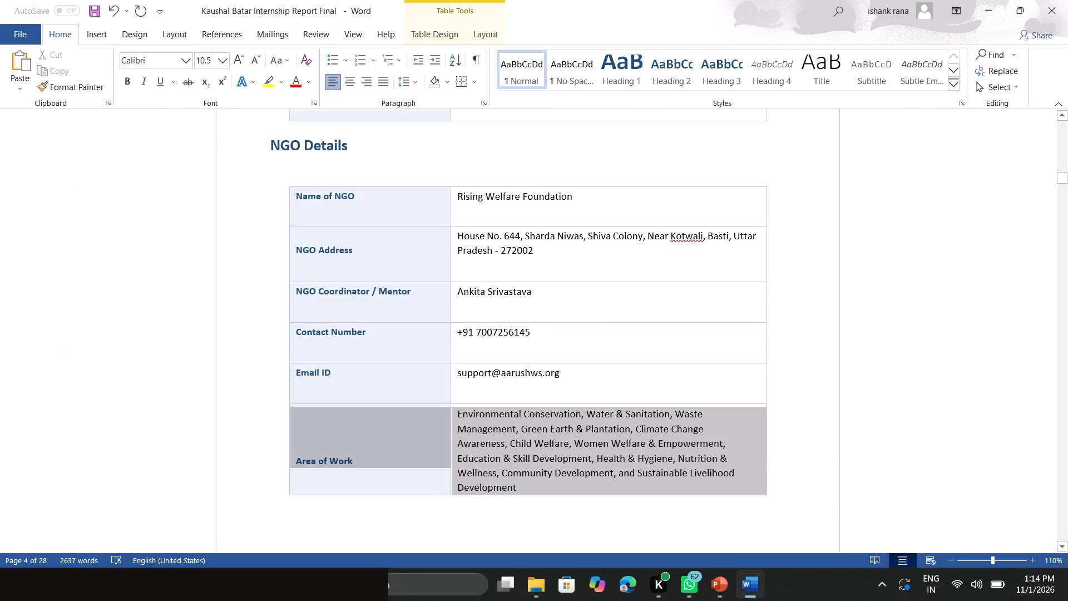
left_click_drag(446, 419, 459, 420)
left_click(459, 420)
left_click_drag(457, 413, 459, 413)
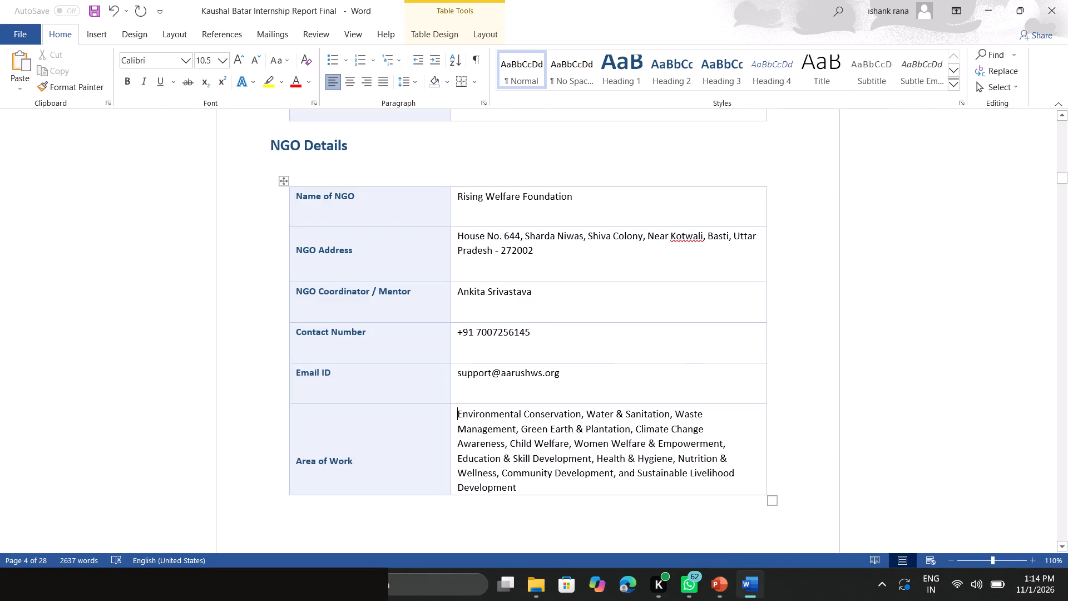
left_click_drag(459, 413, 516, 482)
key("ctrl+v")
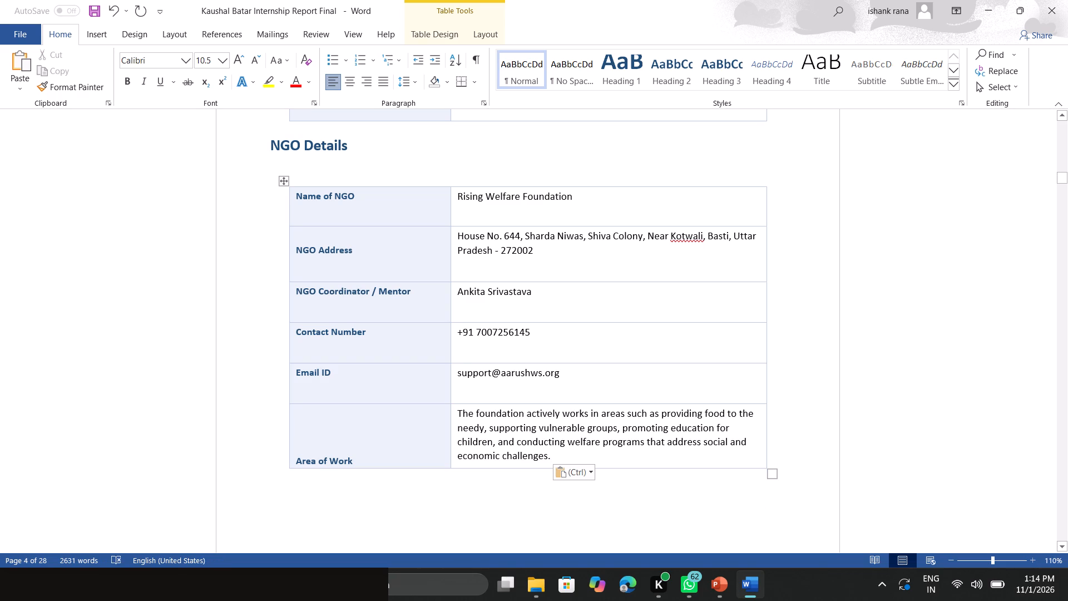
Delete the email address from the Email ID row of the NGO Details table, leaving its cell empty.
left_click_drag(568, 375, 496, 368)
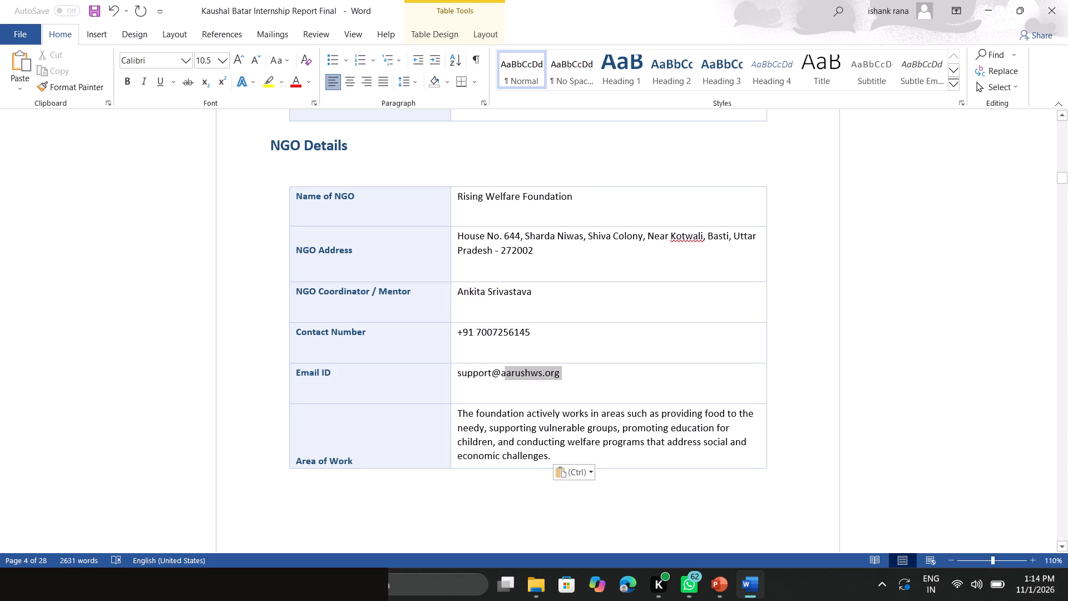
left_click_drag(496, 368, 464, 371)
key("BackSpace")
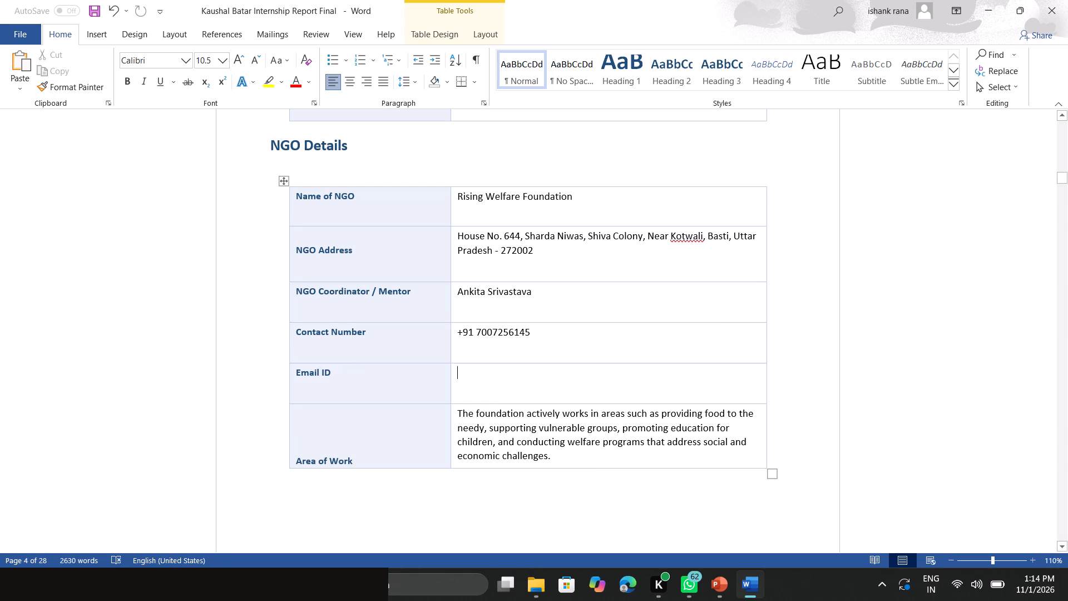
left_click_drag(348, 373, 343, 371)
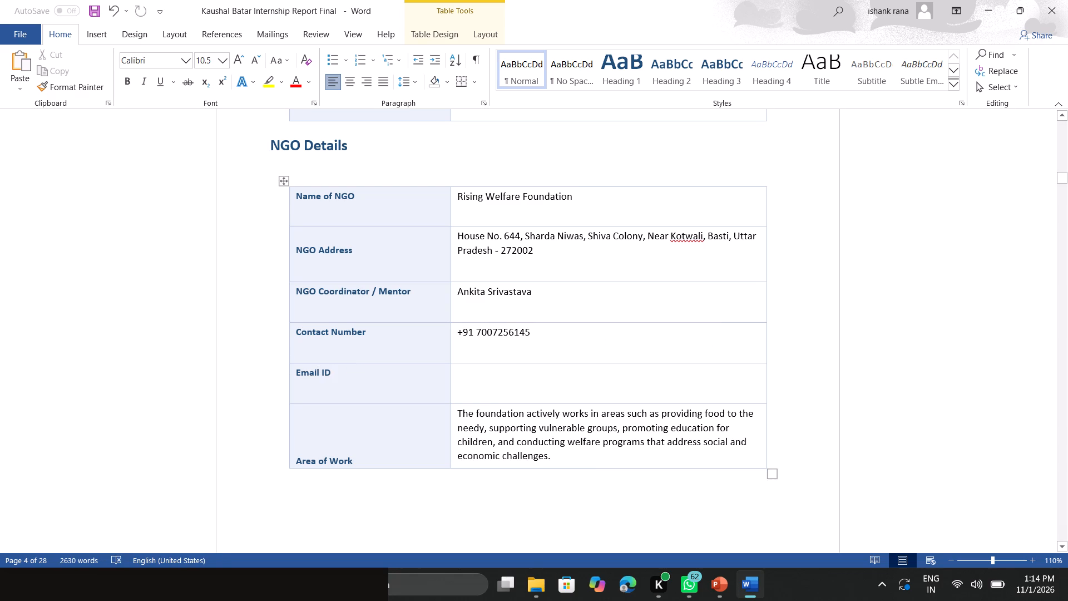
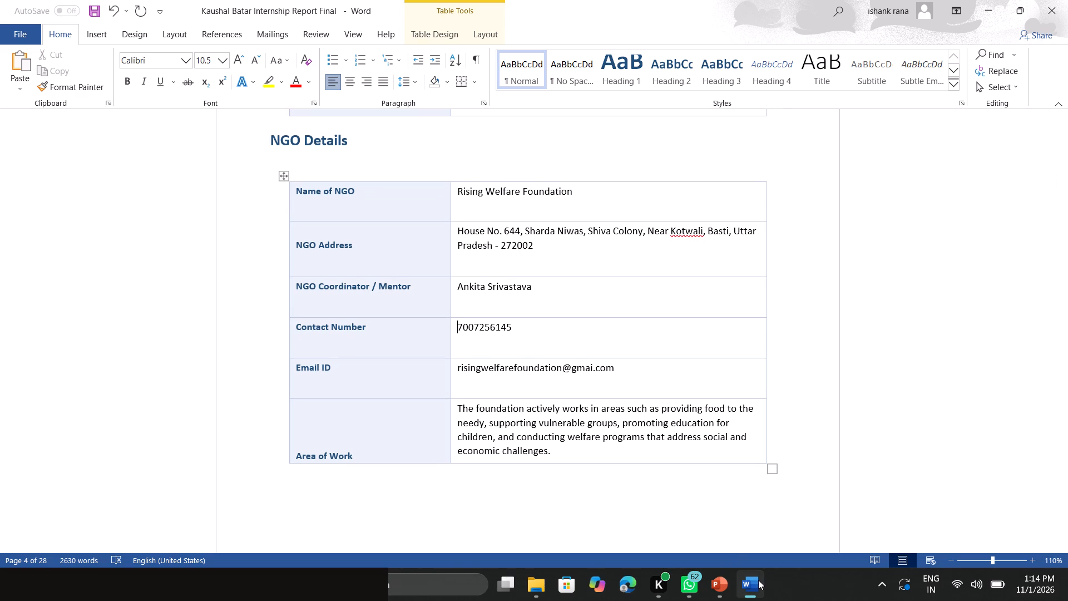
Switch to the PowerPoint presentation, copy the place name Lucknow from the Internship Details slide, and return to the Word report.
left_click(724, 519)
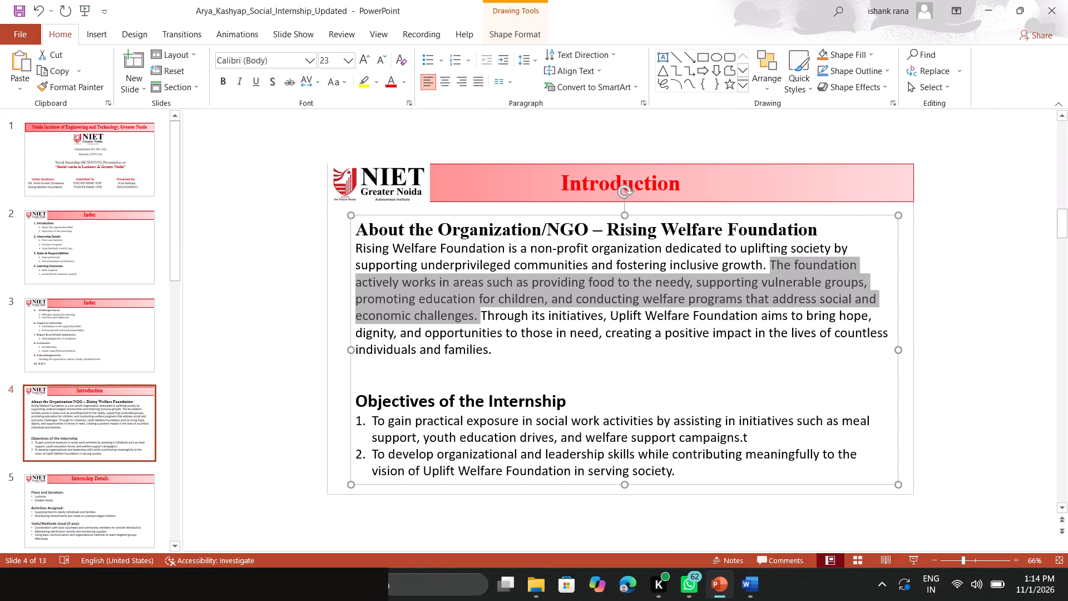
left_click(94, 503)
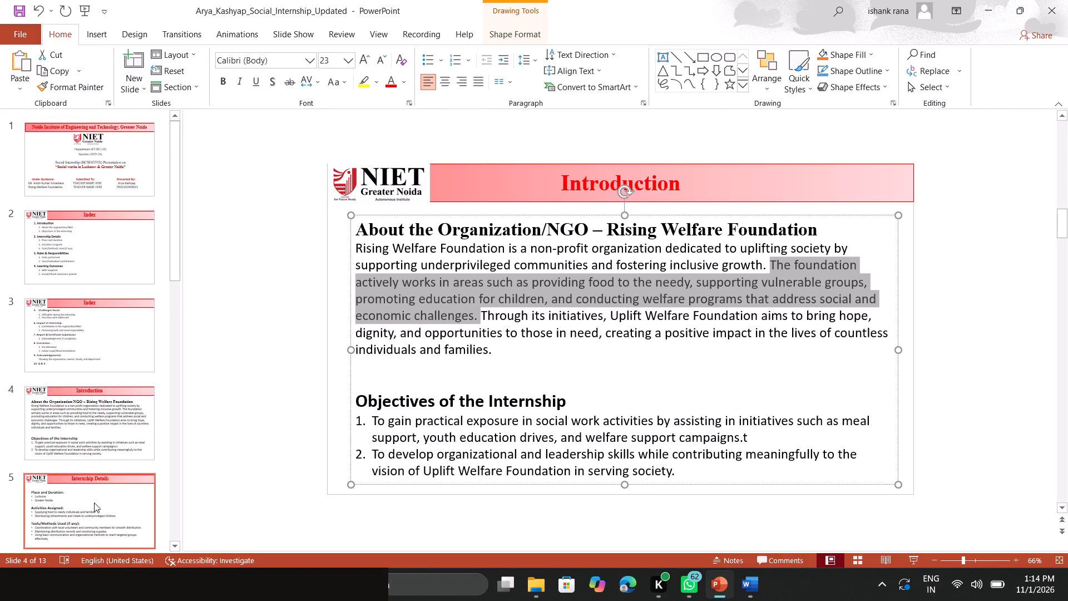
scroll(94, 503, "down", 1)
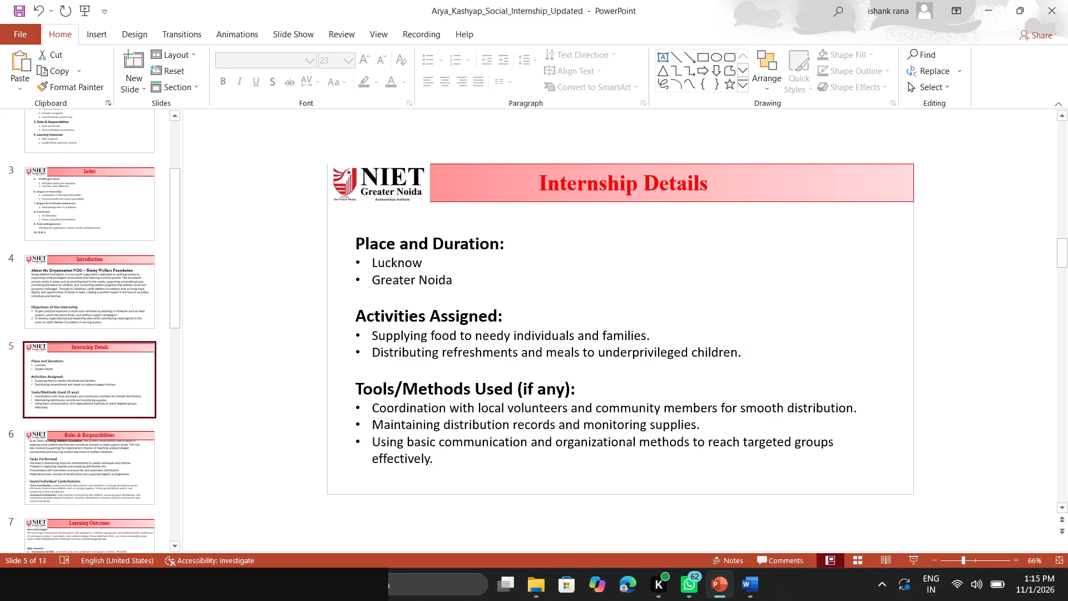
left_click_drag(428, 264, 378, 260)
key("ctrl+c")
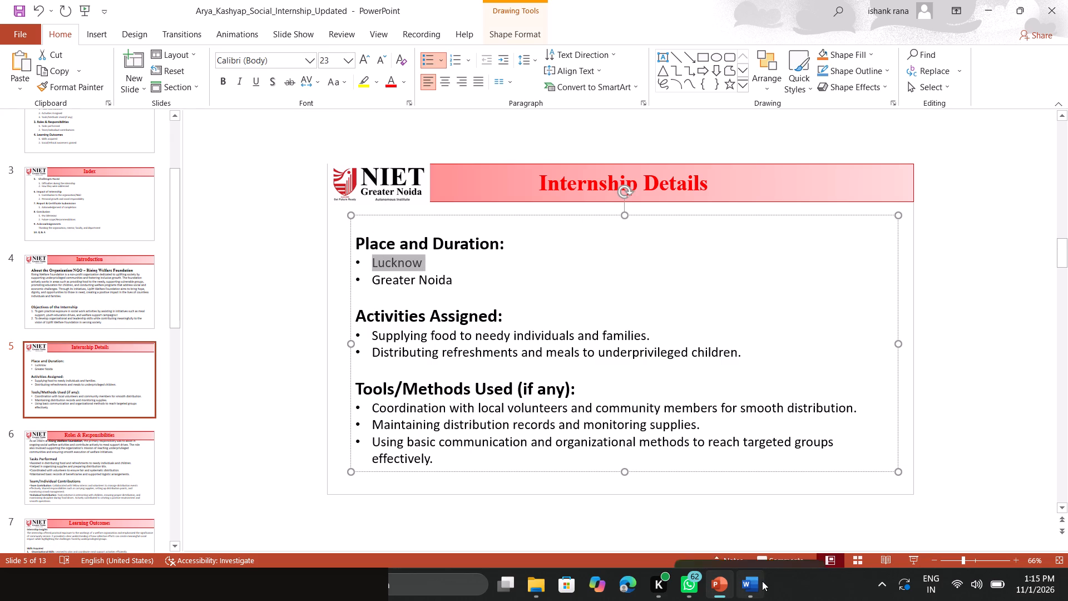
left_click(744, 523)
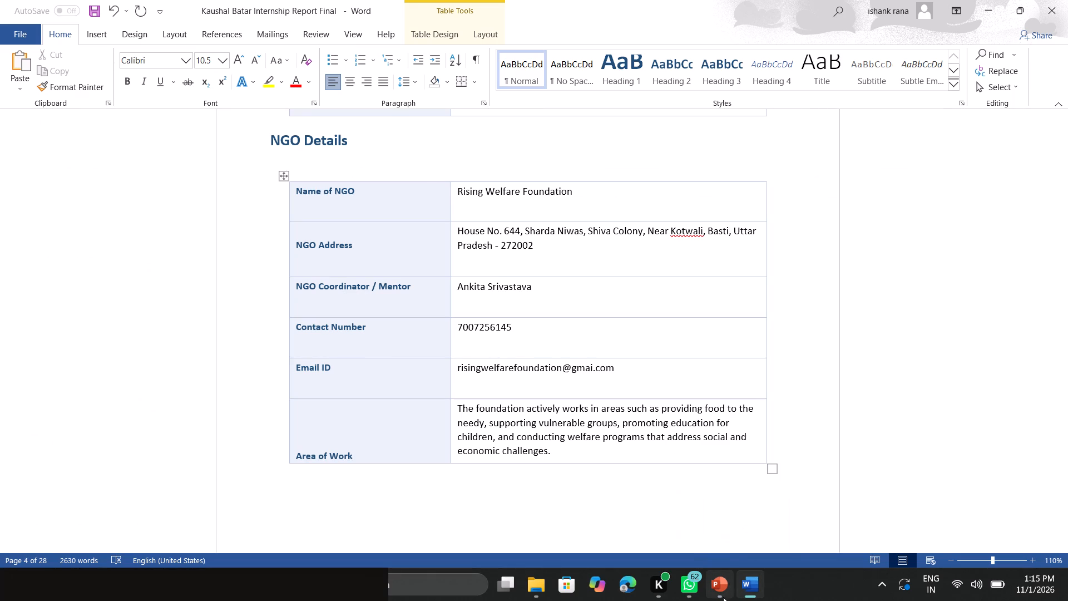
left_click(700, 523)
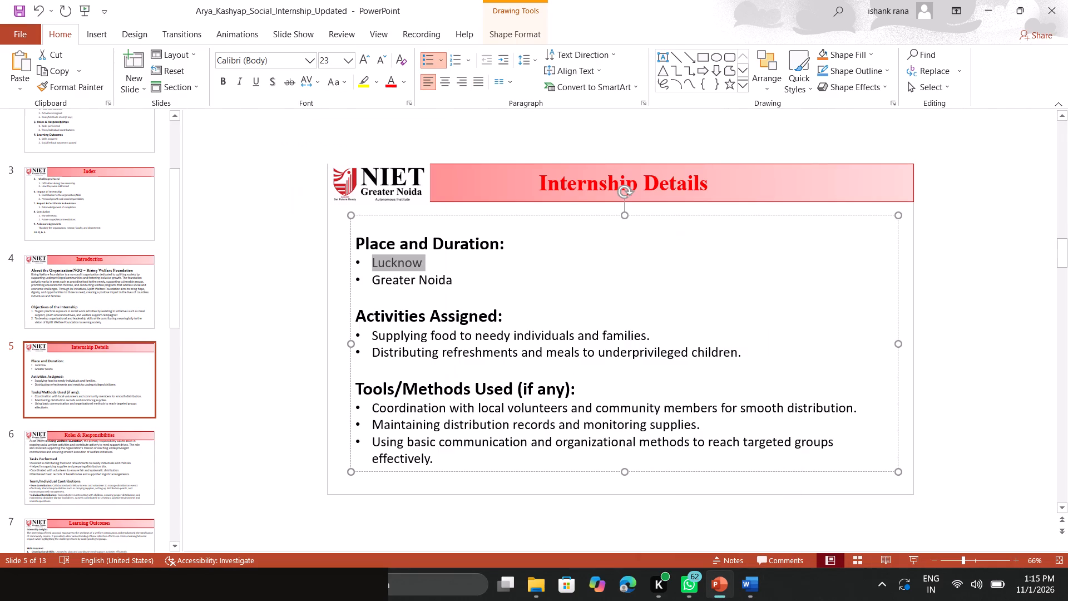
left_click(131, 444)
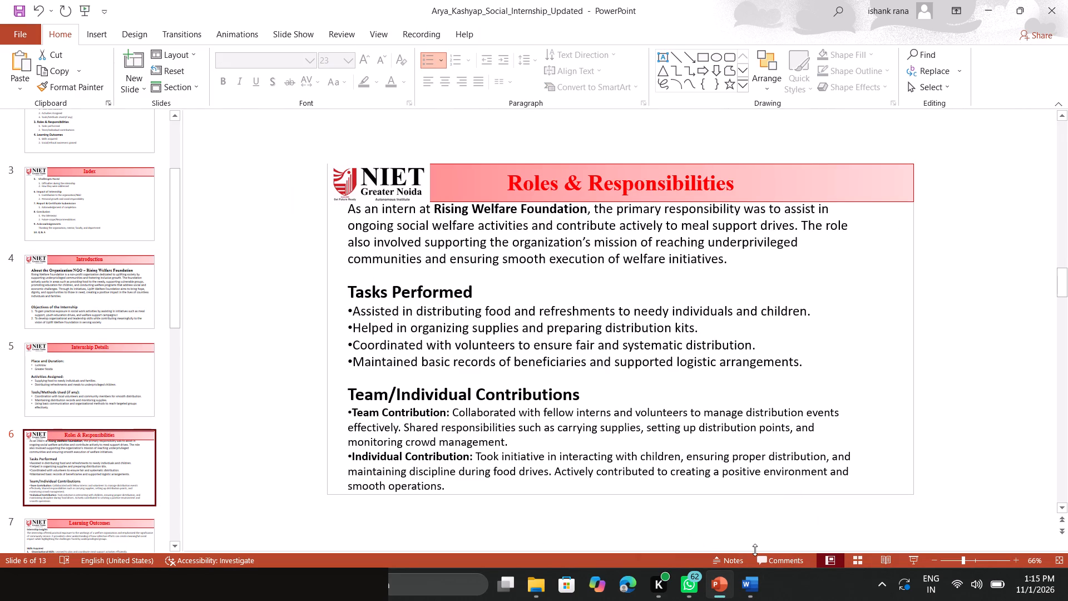
left_click(756, 521)
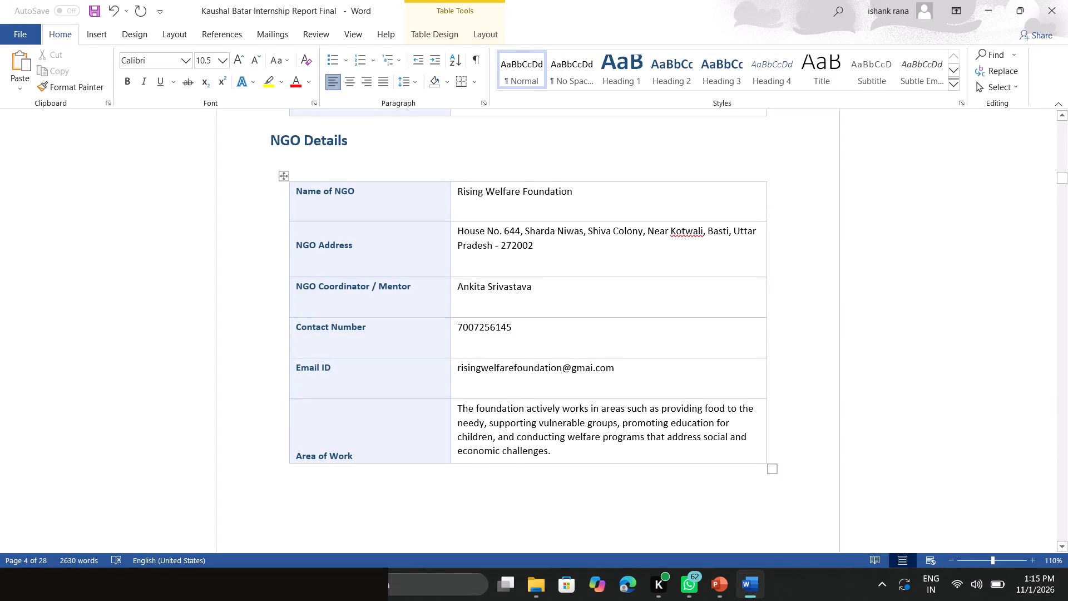
Replace "Near Kotwali" in the NGO Address entry with the copied Lucknow and remove the bullet formatting that came with it.
left_click_drag(704, 231, 701, 231)
left_click_drag(701, 231, 656, 228)
key("ctrl+v")
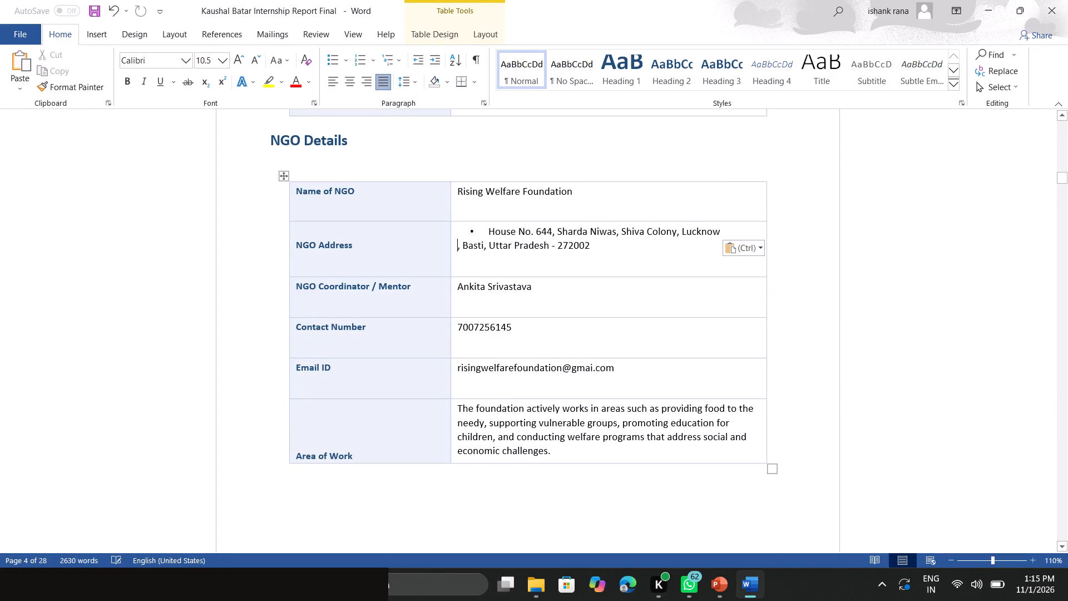
left_click(486, 232)
key("BackSpace")
key("BackSpace")
key("BackSpace")
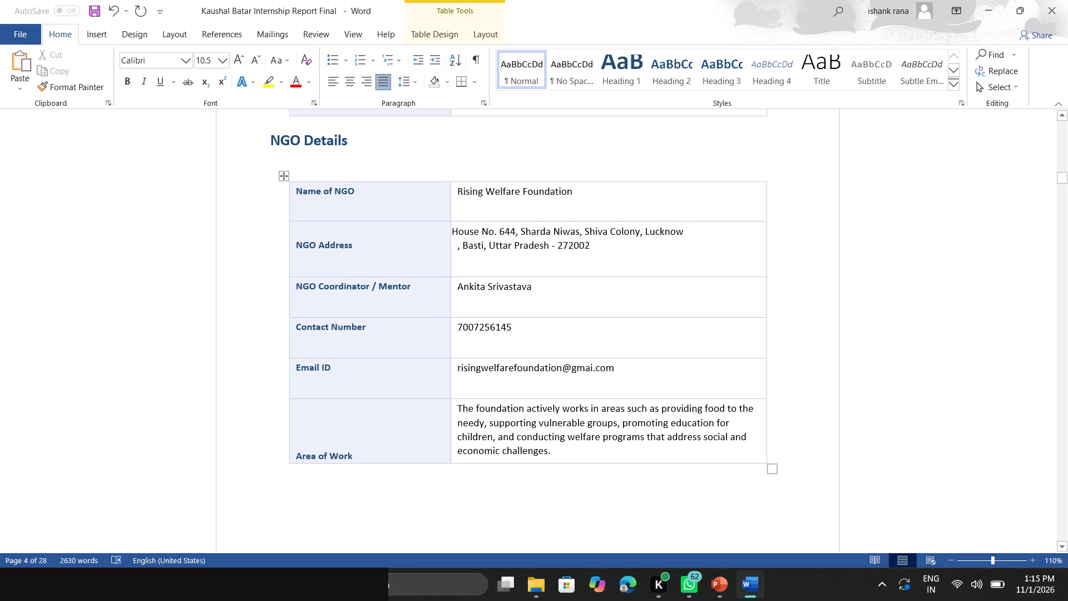
Join the broken NGO Address line so that Lucknow is followed by a comma, a space and Basti.
left_click(464, 245)
key("BackSpace")
key("BackSpace")
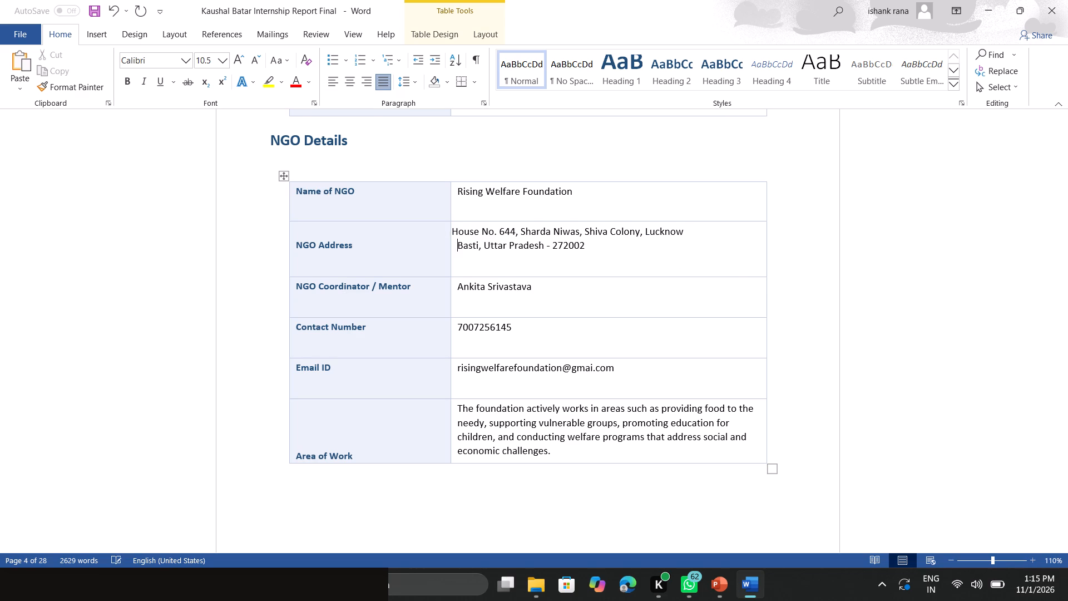
key("BackSpace")
key("BackSpace")
key("BackSpace")
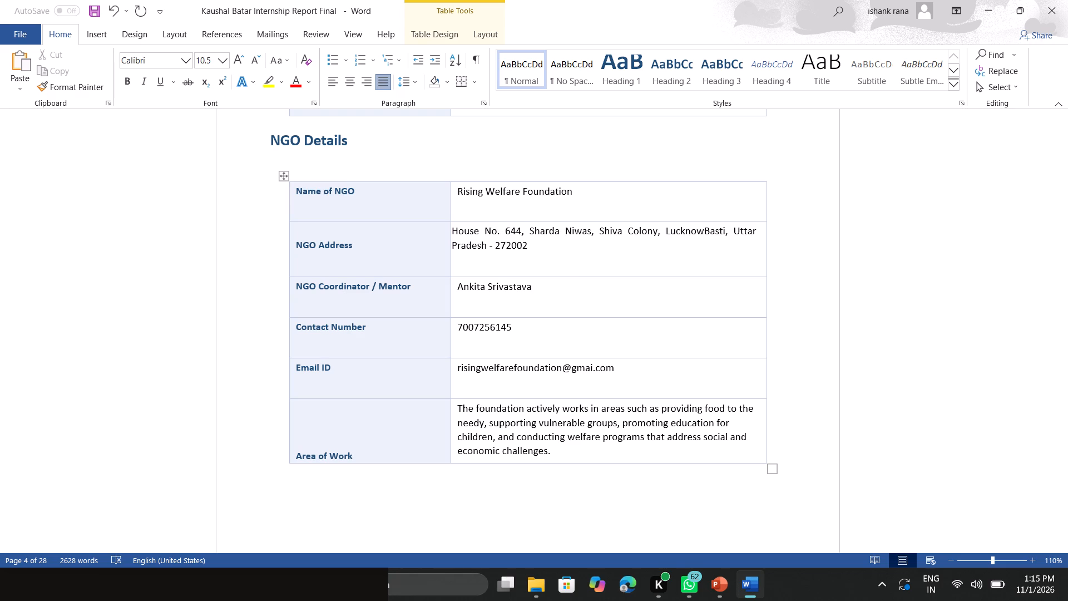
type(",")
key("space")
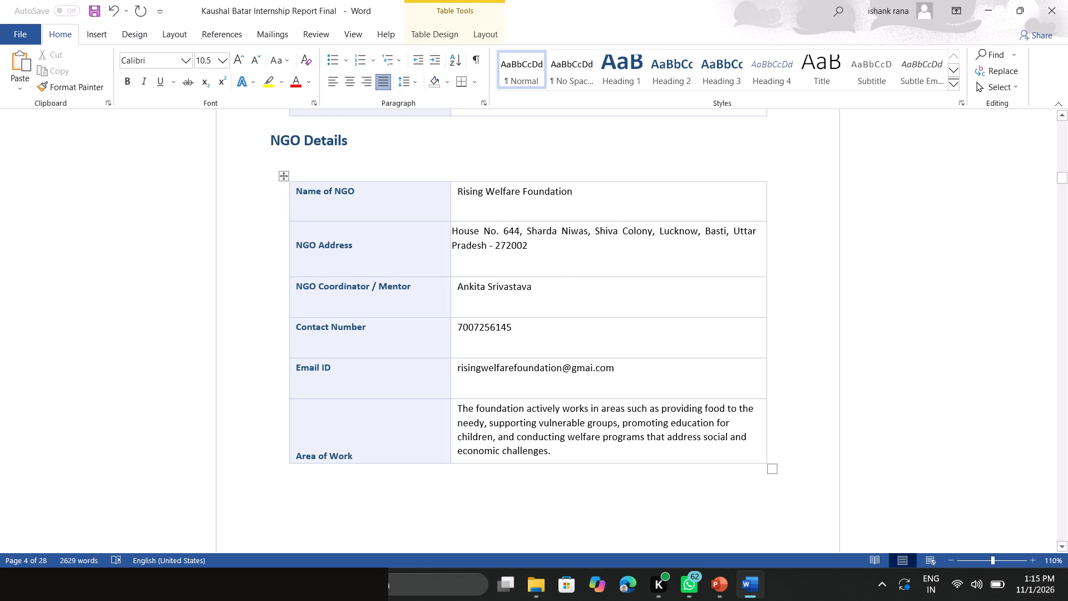
Delete the hyphen and postal code after Uttar Pradesh at the end of the NGO Address entry.
left_click(528, 244)
key("BackSpace")
key("BackSpace")
key("BackSpace")
key("BackSpace")
key("BackSpace")
key("BackSpace")
key("BackSpace")
key("BackSpace")
key("BackSpace")
Replace the NGO Coordinator / Mentor entry in the NGO Details table with the new mentor's full name.
left_click_drag(541, 288, 482, 289)
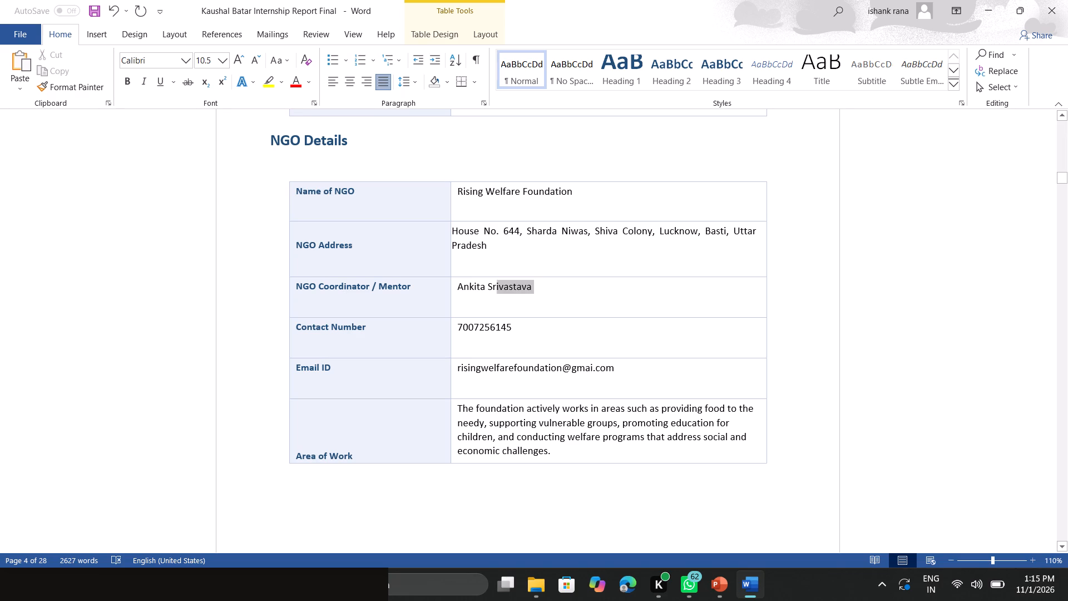
left_click_drag(482, 289, 458, 289)
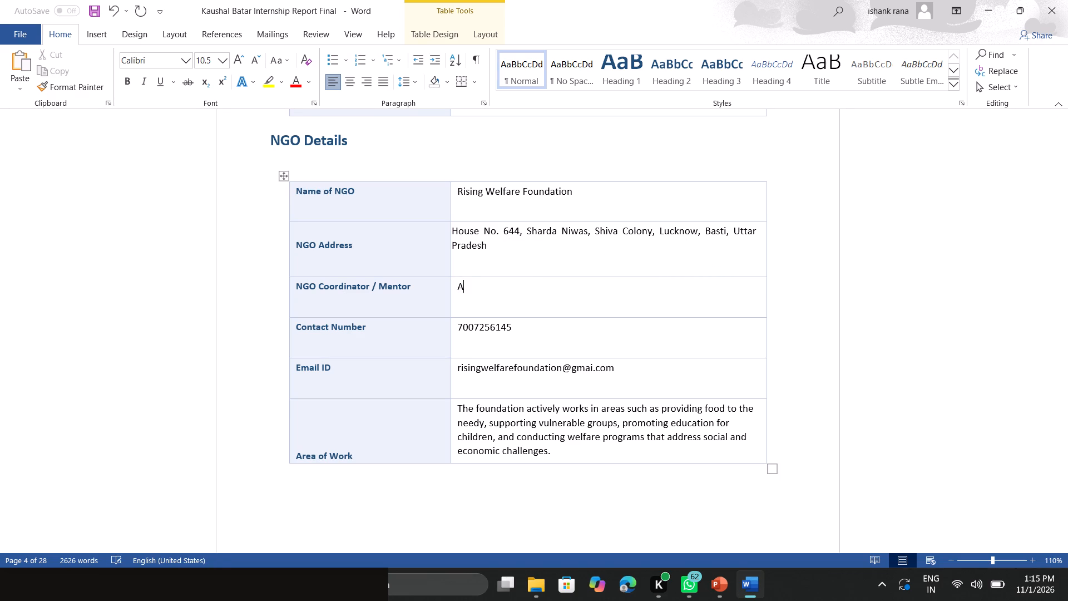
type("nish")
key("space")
Review the report from the cover page through the details tables down to the Student Declaration.
scroll(458, 286, "up", 3)
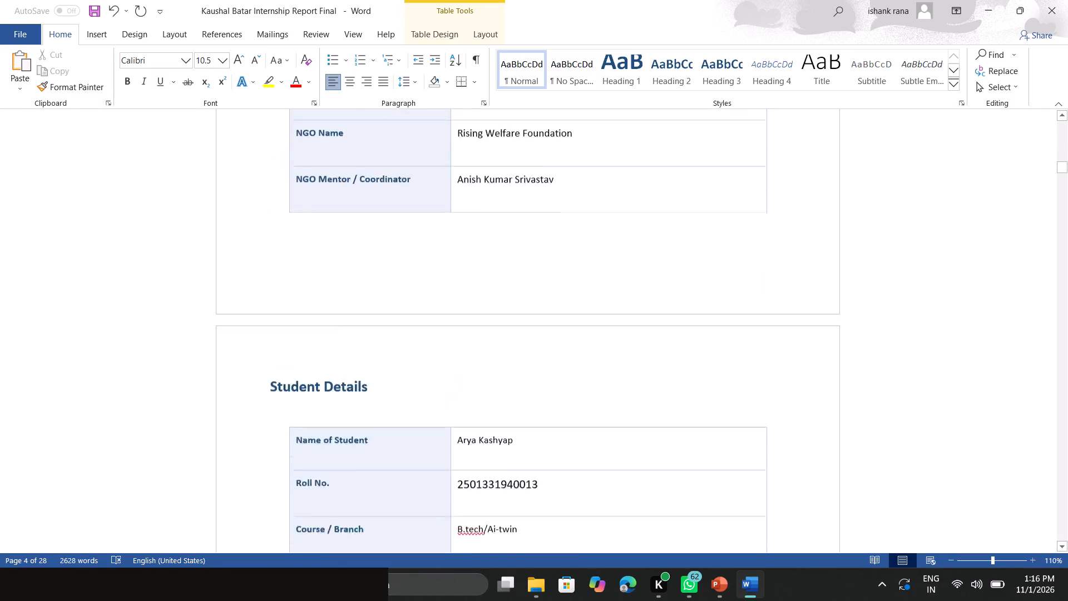
scroll(458, 286, "up", 5)
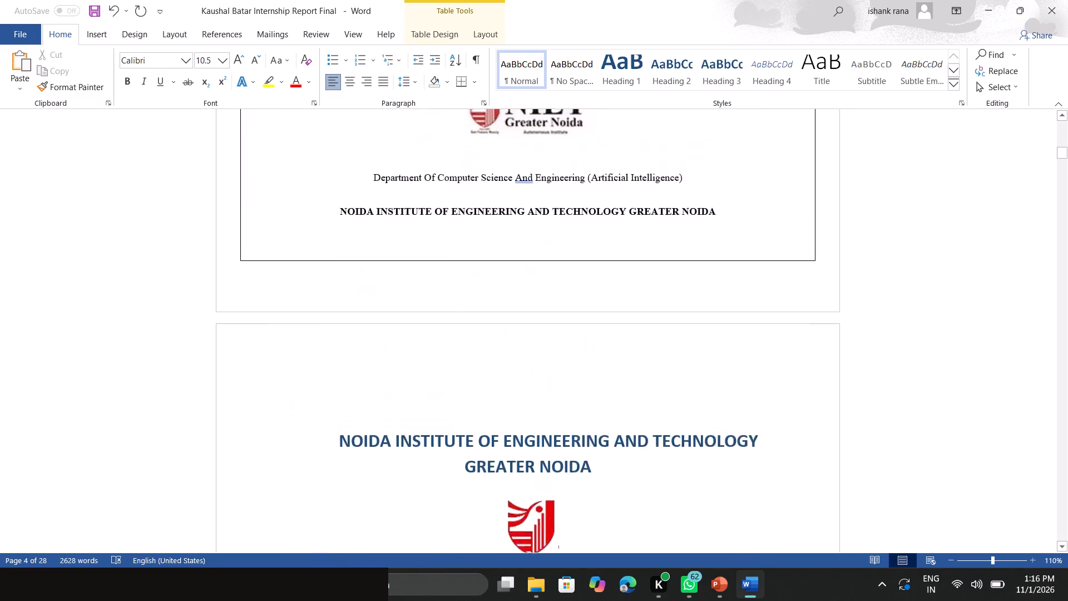
scroll(458, 286, "up", 4)
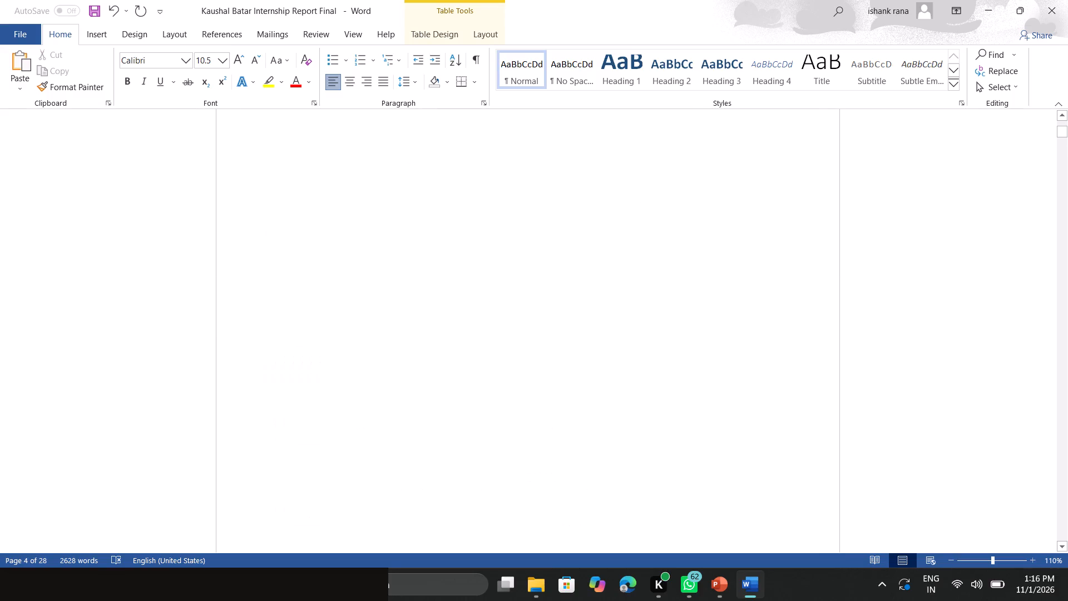
scroll(458, 286, "up", 1)
scroll(458, 286, "down", 6)
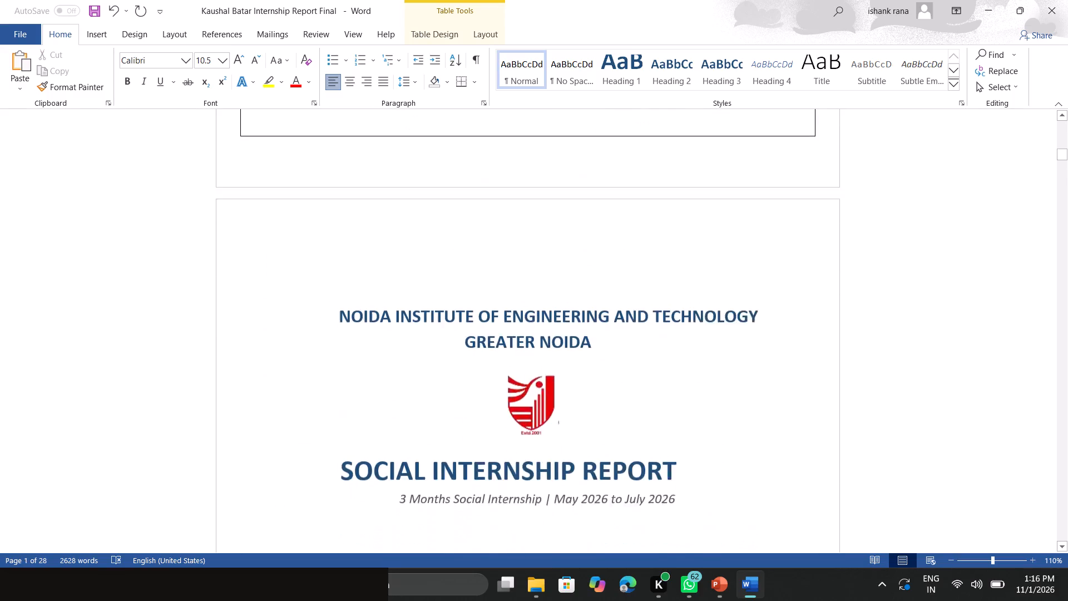
scroll(458, 286, "down", 5)
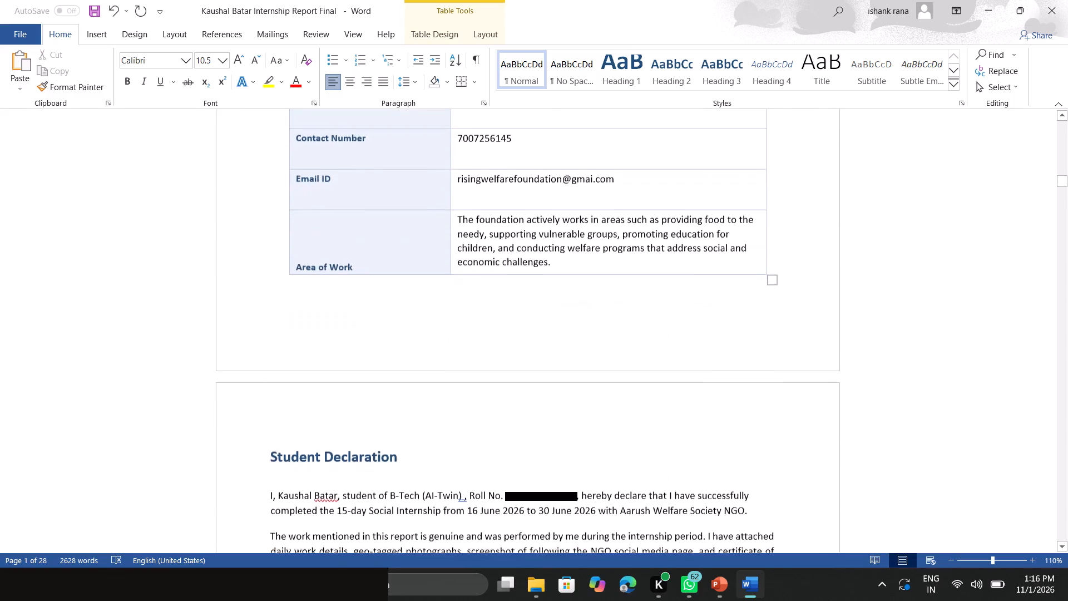
scroll(458, 286, "down", 1)
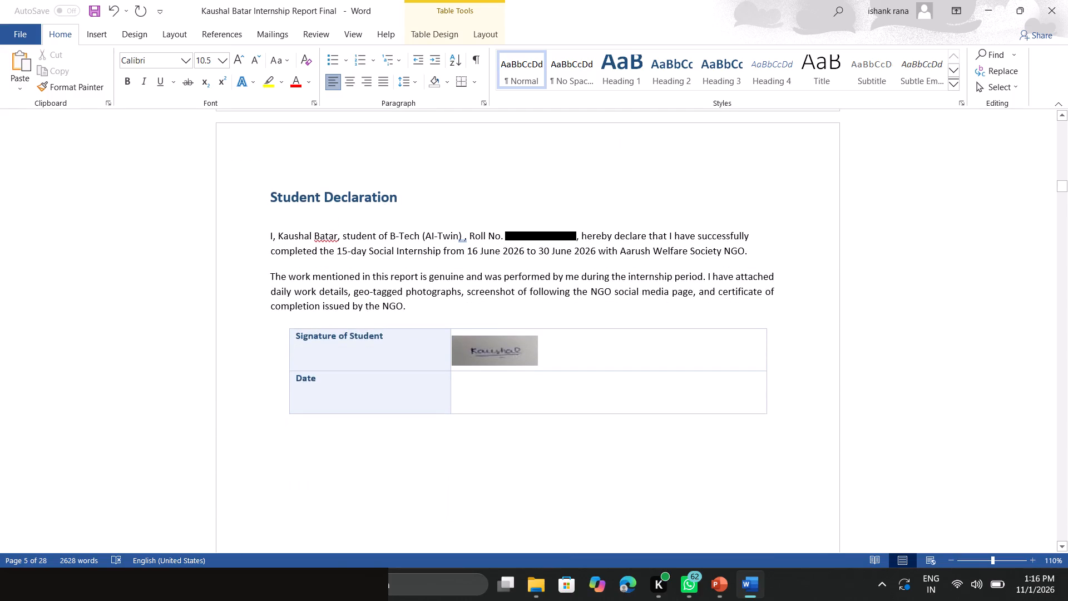
Replace the previous student's name in the opening sentence of the Student Declaration with the new student's full name.
left_click(334, 236)
key("Right")
key("BackSpace")
key("BackSpace")
key("BackSpace")
key("BackSpace")
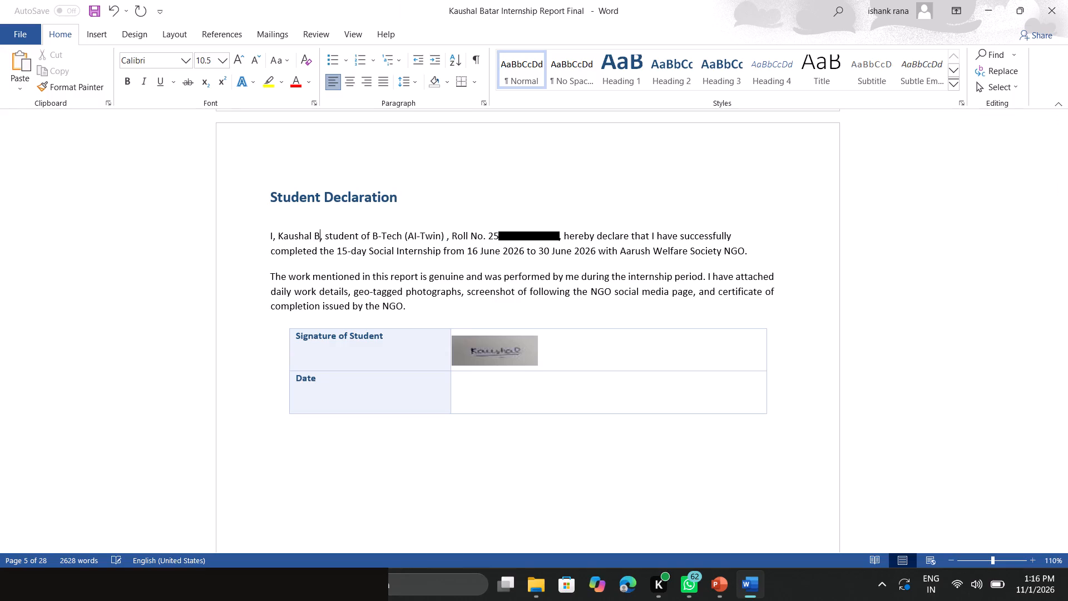
key("BackSpace")
key("BackSpace")
key("BackSpace")
key("BackSpace")
key("BackSpace")
key("BackSpace")
key("BackSpace")
key("BackSpace")
key("BackSpace")
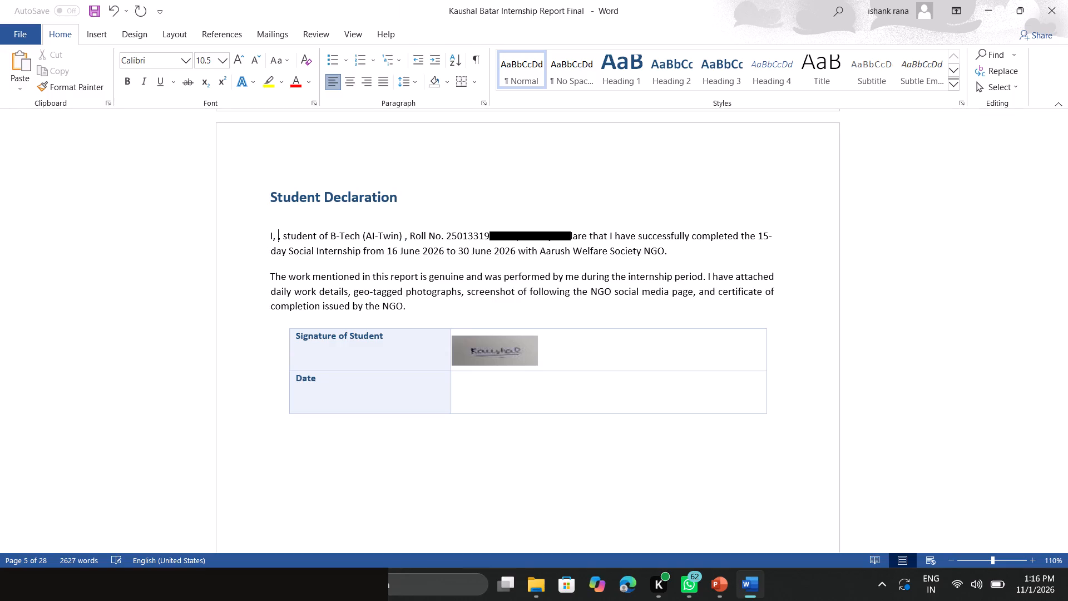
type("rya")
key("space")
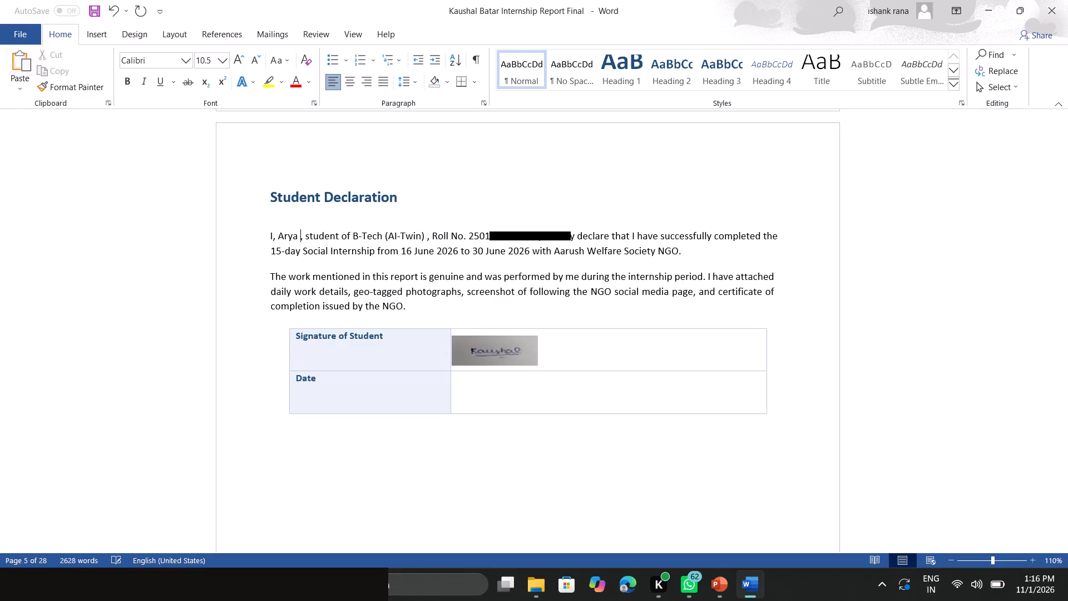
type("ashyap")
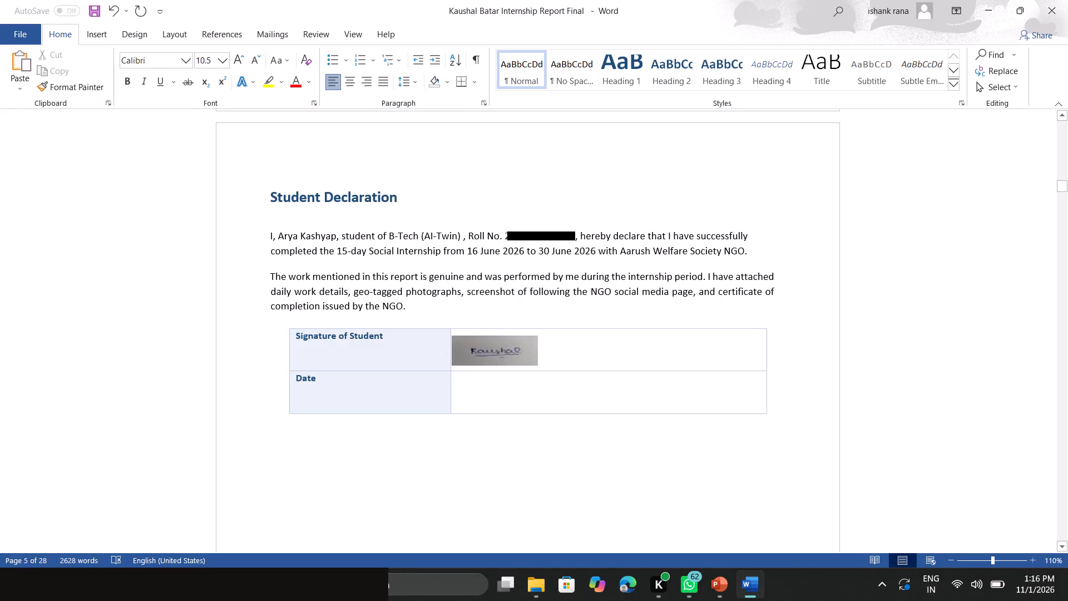
Change the last two digits of the roll number in the Student Declaration to match the new student's roll number.
left_click(575, 234)
key("BackSpace")
key("BackSpace")
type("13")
Delete the "15-day" duration before "Social Internship" in the Student Declaration.
left_click(368, 252)
key("BackSpace")
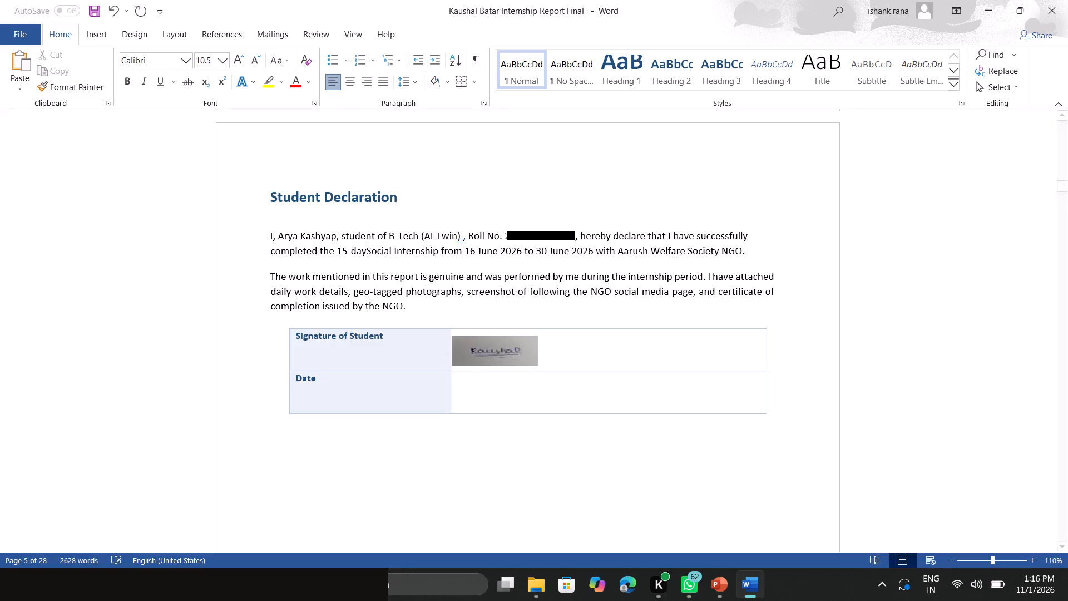
key("BackSpace")
key("BackSpace")
key("BackSpace")
key("BackSpace")
key("BackSpace")
key("BackSpace")
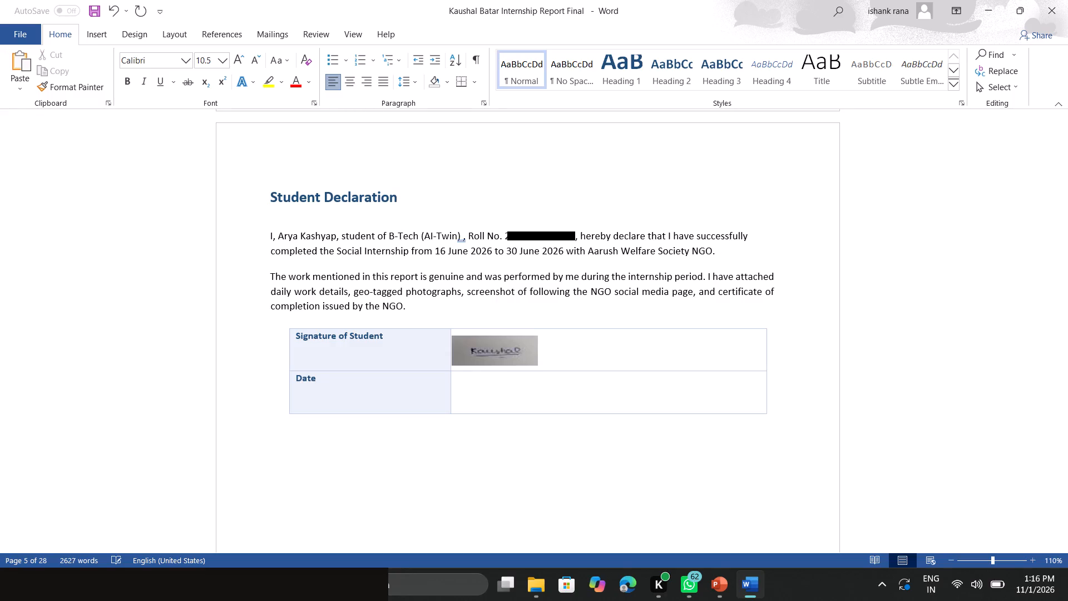
Change the internship period in the Student Declaration to May 2026 to July 2026.
left_click_drag(468, 252, 438, 253)
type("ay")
left_click_drag(526, 251, 525, 251)
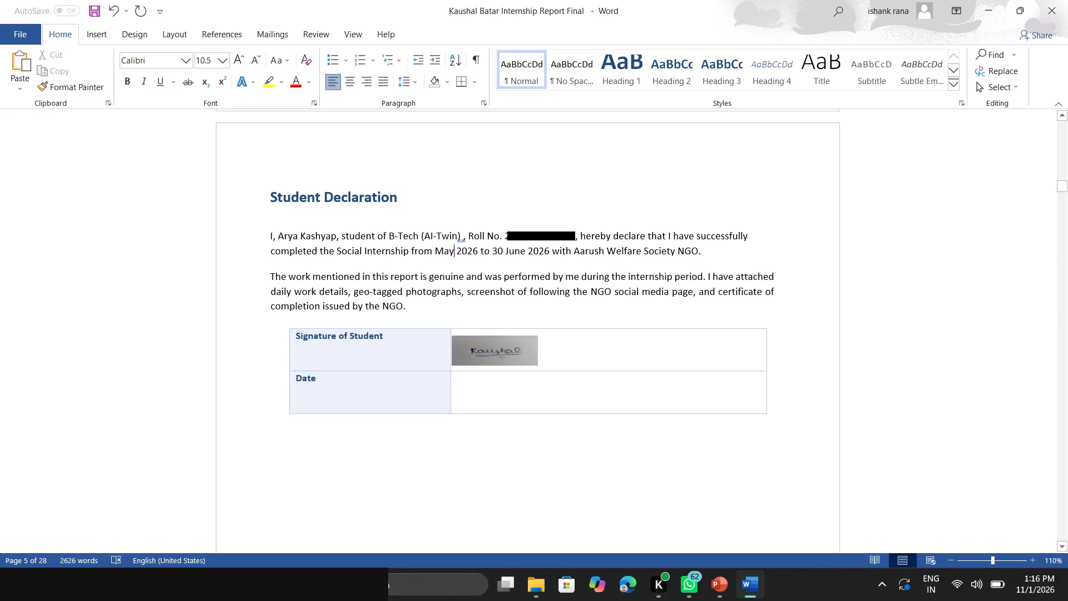
left_click_drag(525, 251, 493, 249)
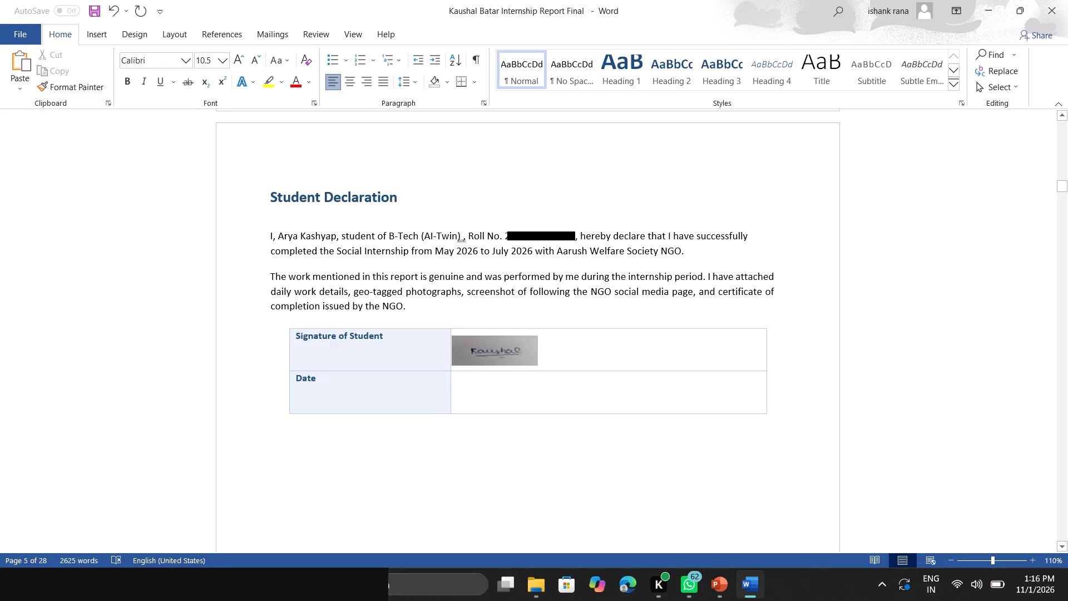
Replace the organization name at the end of the Student Declaration's first paragraph with "Rising Welfare Foundation".
left_click_drag(681, 250, 566, 247)
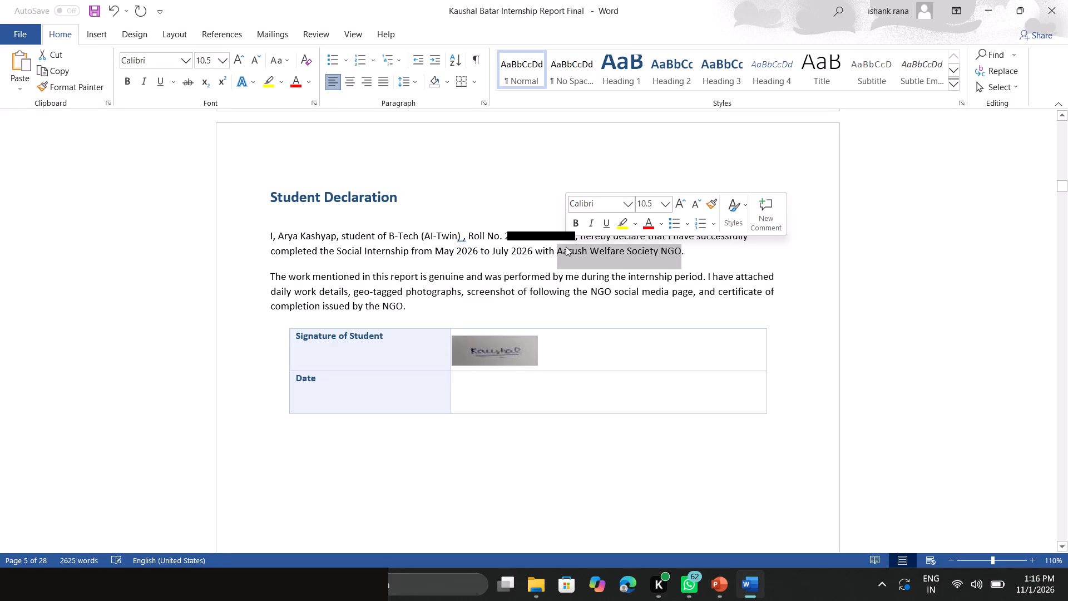
key("BackSpace")
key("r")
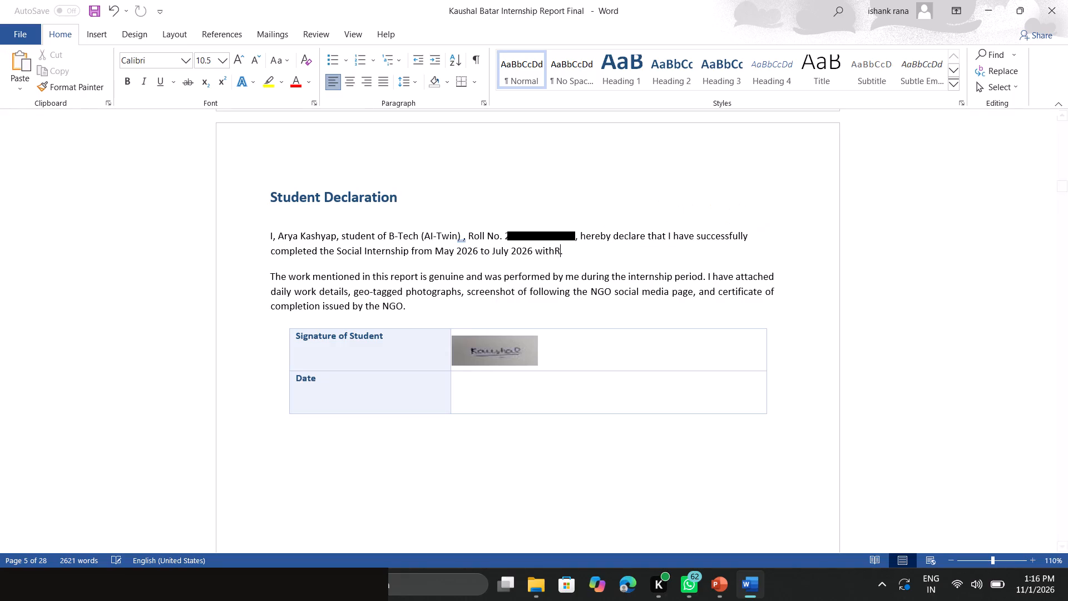
key("BackSpace")
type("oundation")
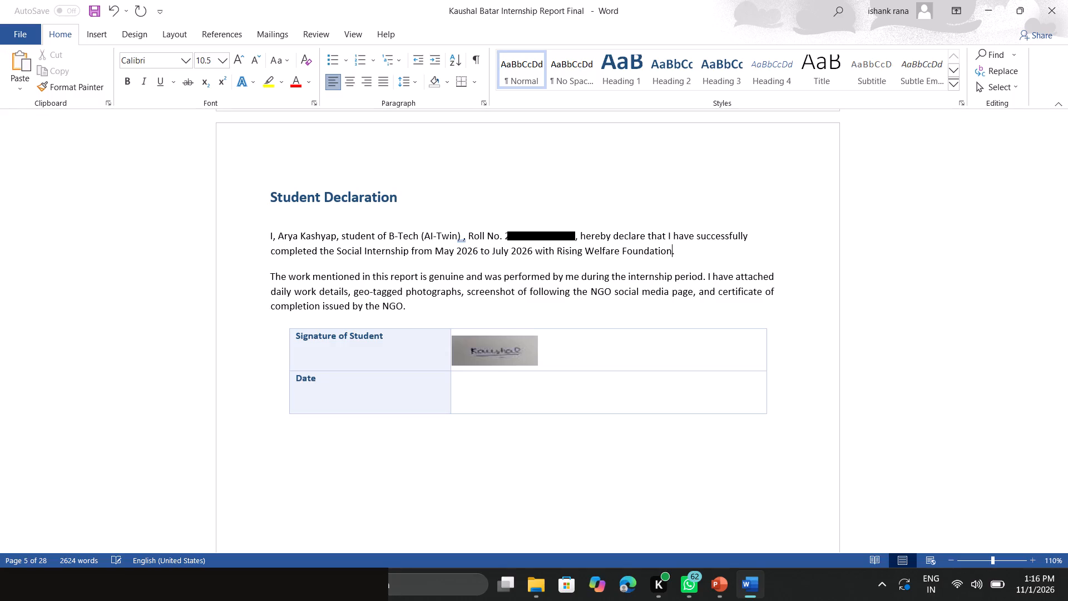
Delete "geo-tagged" before "photographs" in the second paragraph of the Student Declaration.
scroll(566, 247, "up", 2)
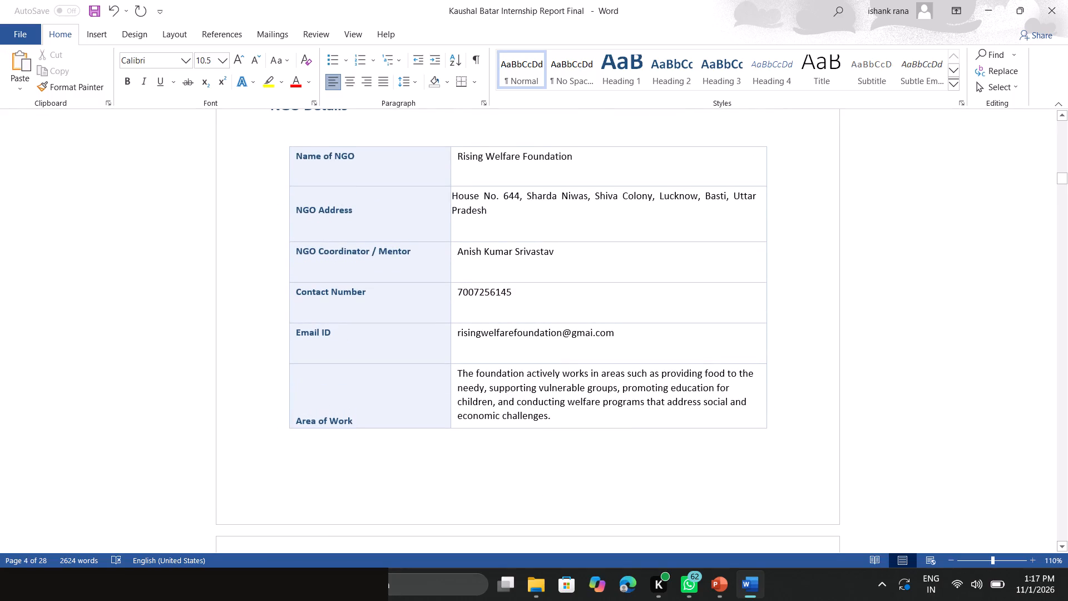
scroll(566, 247, "down", 5)
scroll(566, 247, "up", 1)
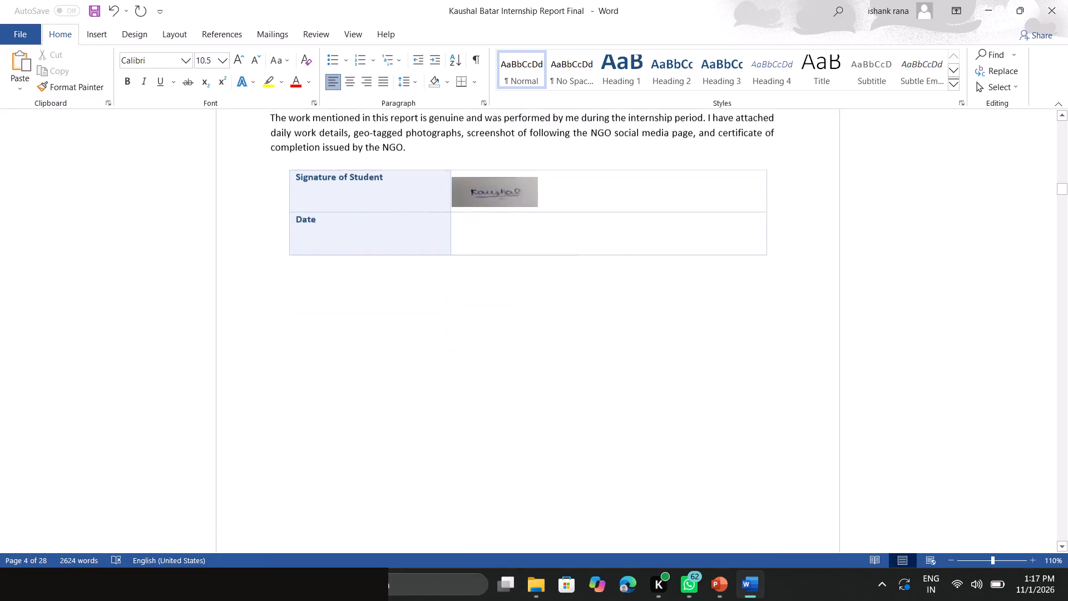
scroll(566, 247, "up", 1)
scroll(566, 247, "down", 1)
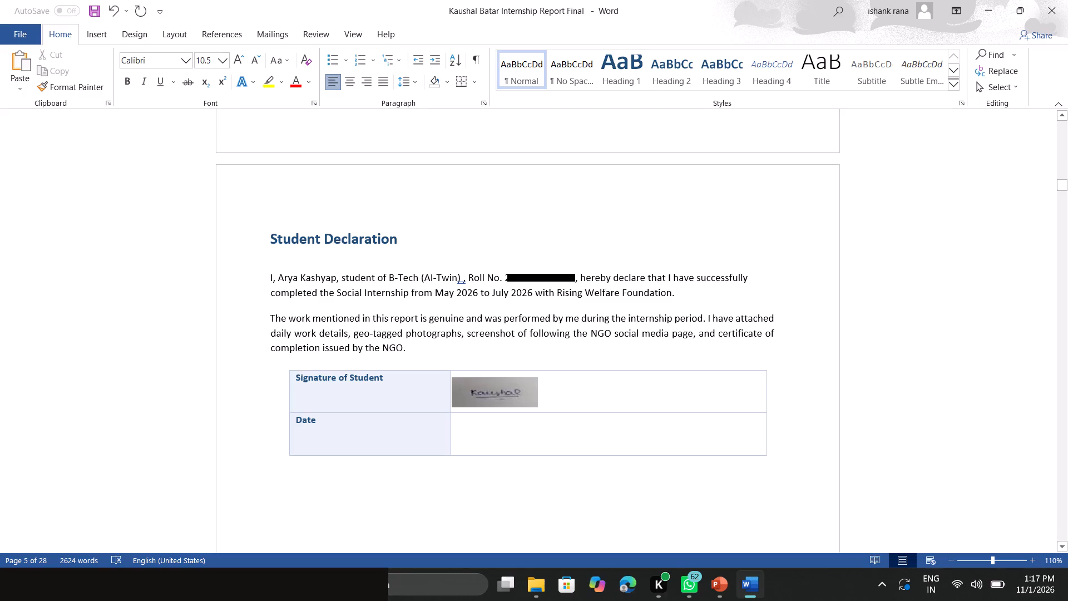
left_click(401, 332)
key("BackSpace")
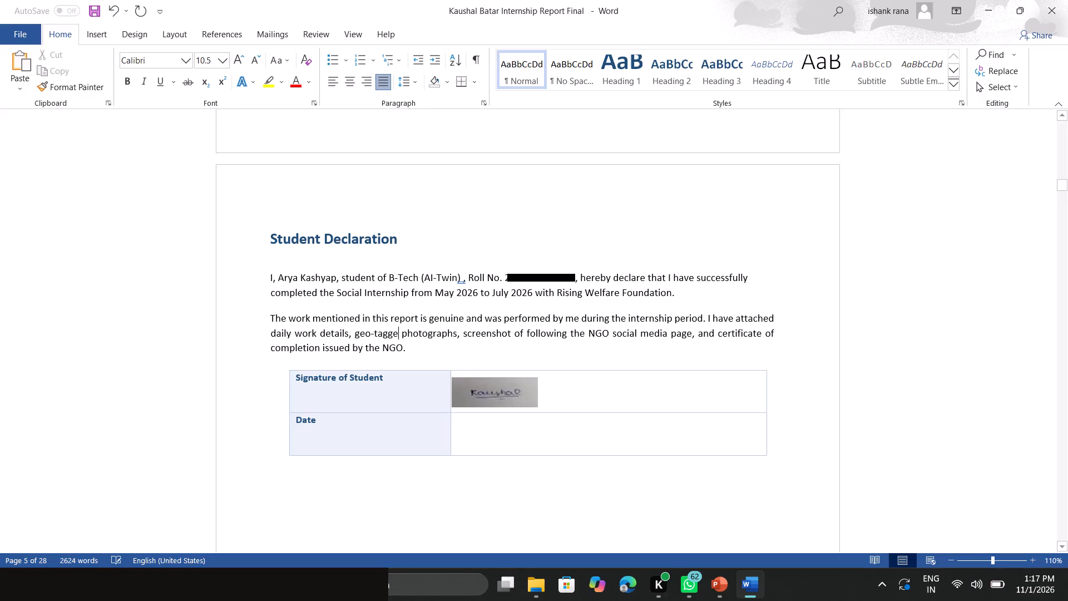
key("BackSpace")
key("BackSpace")
key("BackSpace")
key("BackSpace")
key("BackSpace")
key("BackSpace")
key("BackSpace")
key("BackSpace")
key("BackSpace")
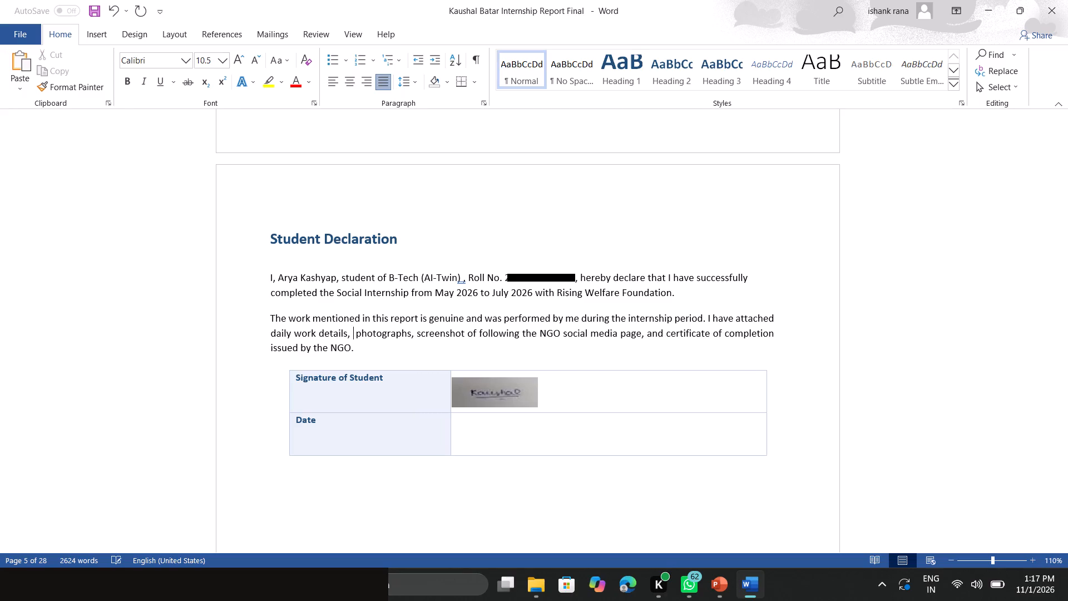
key("BackSpace")
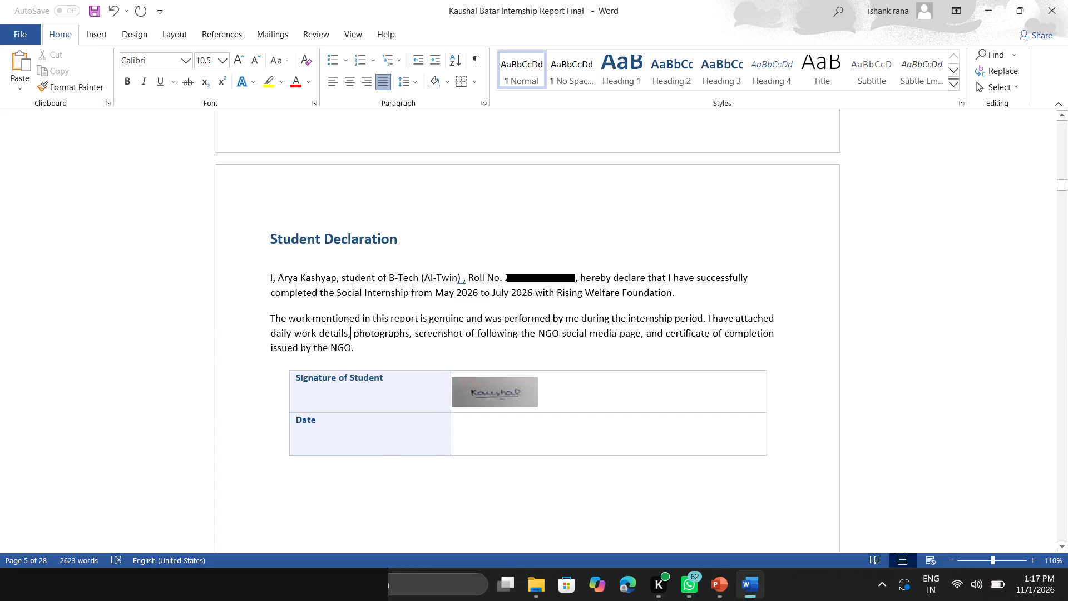
Remove the social media page screenshot from the attachments sentence so it reads "photographs and certificate of completion".
left_click_drag(646, 335, 429, 336)
key("BackSpace")
key("BackSpace")
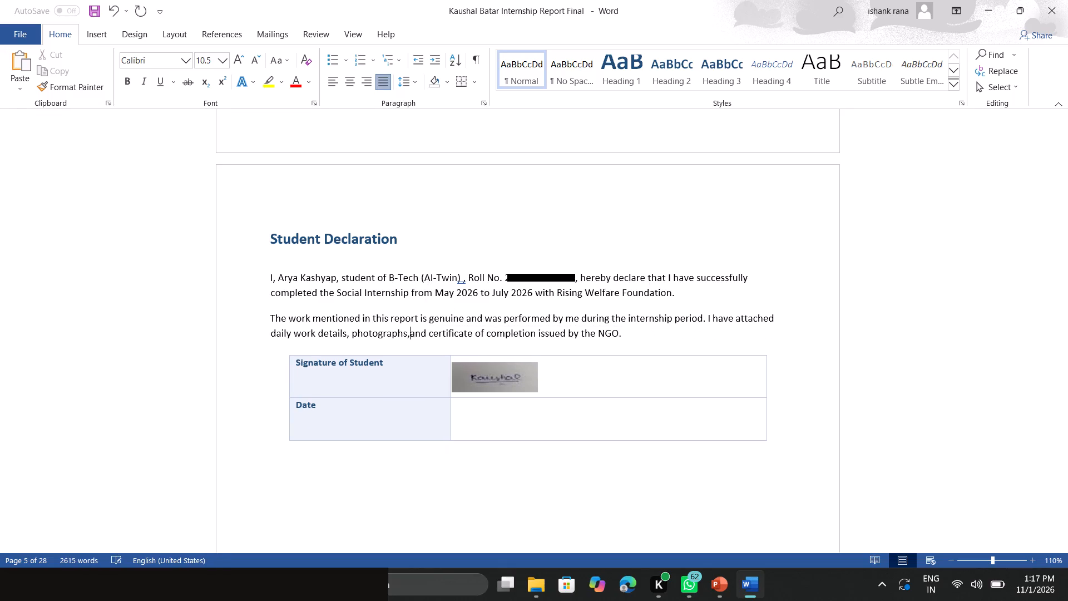
key("BackSpace")
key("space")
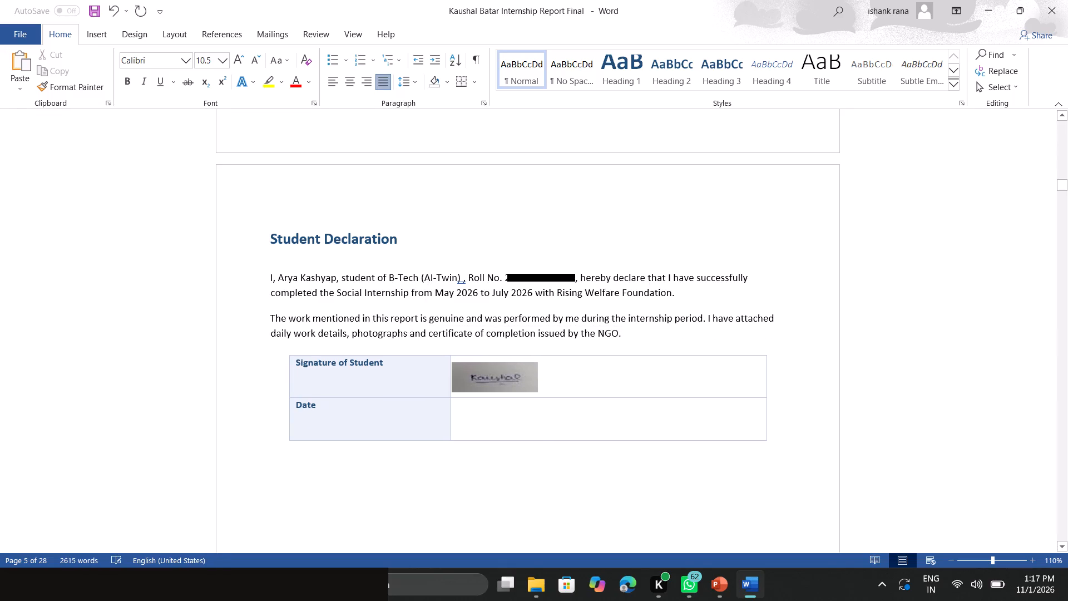
Replace the signature picture in the Signature of Student cell with the WhatsApp image from the "arya" folder on the Desktop.
left_click(537, 385)
key("BackSpace")
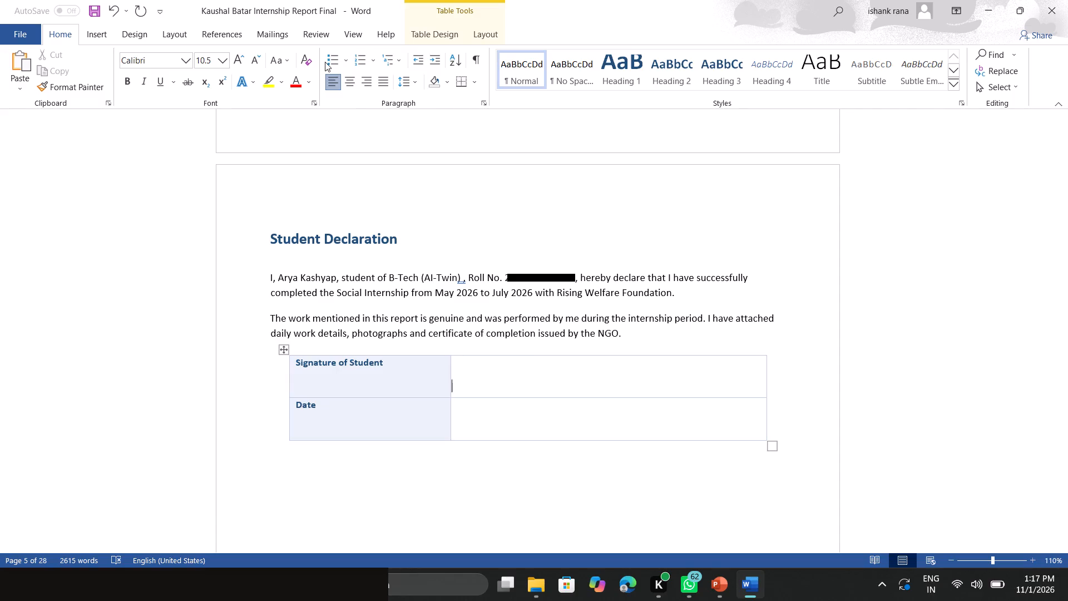
left_click(93, 31)
left_click(136, 72)
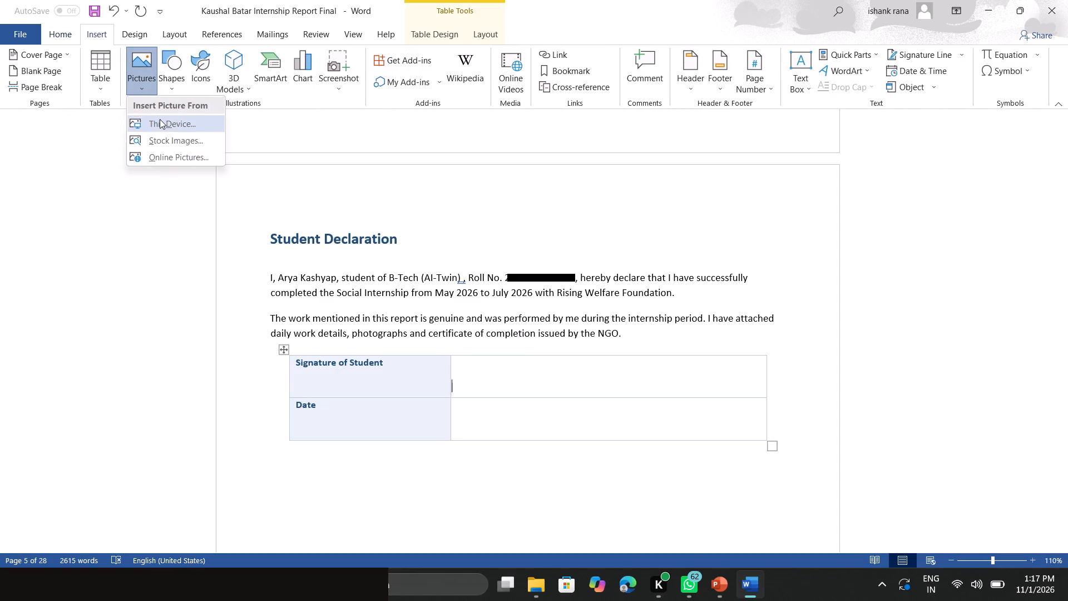
left_click(160, 119)
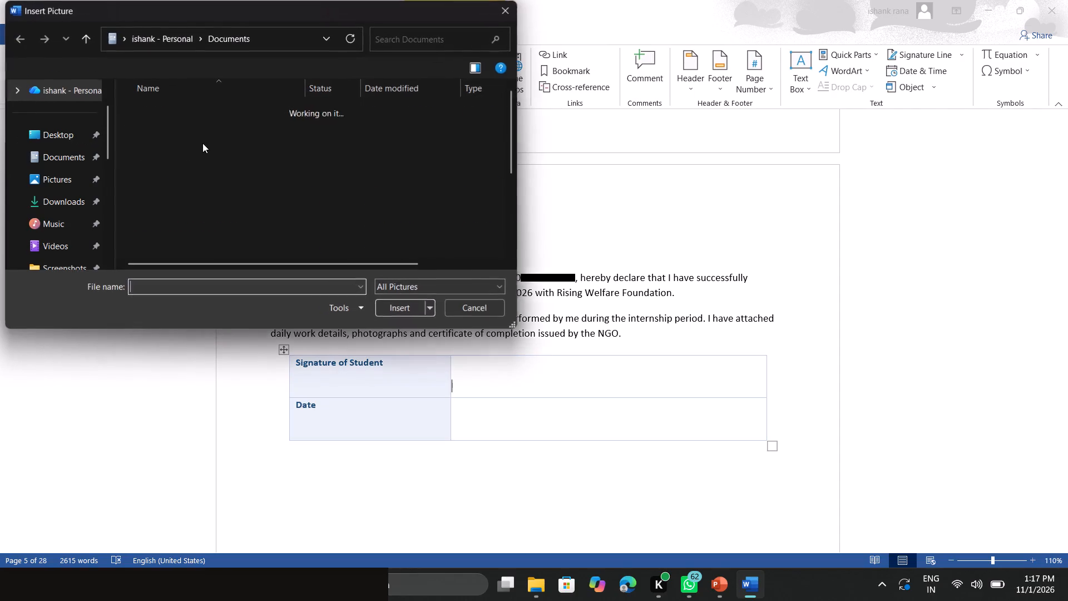
scroll(194, 197, "down", 1)
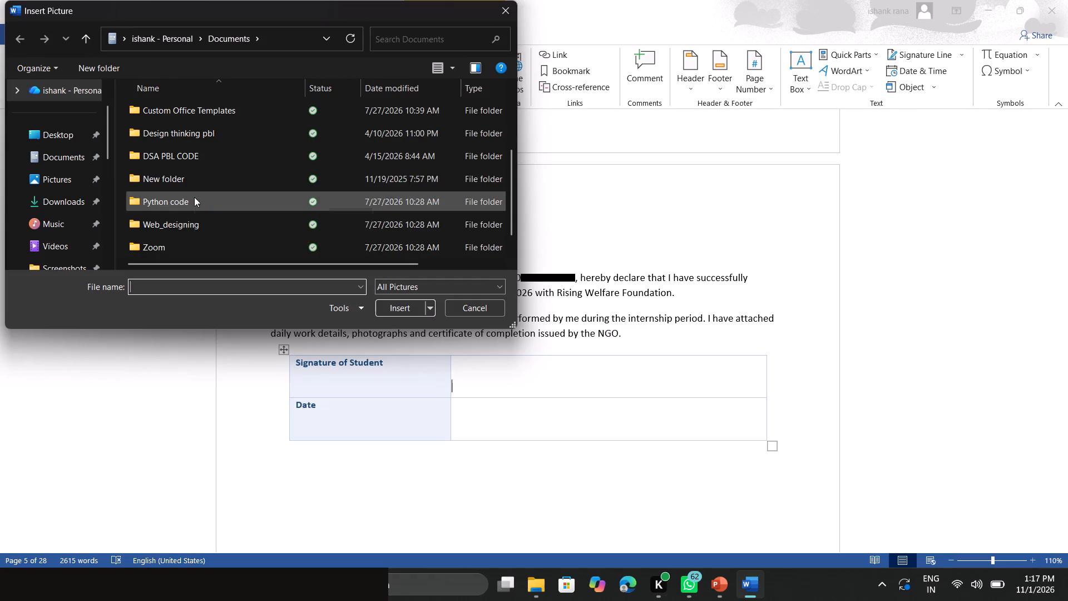
left_click(90, 133)
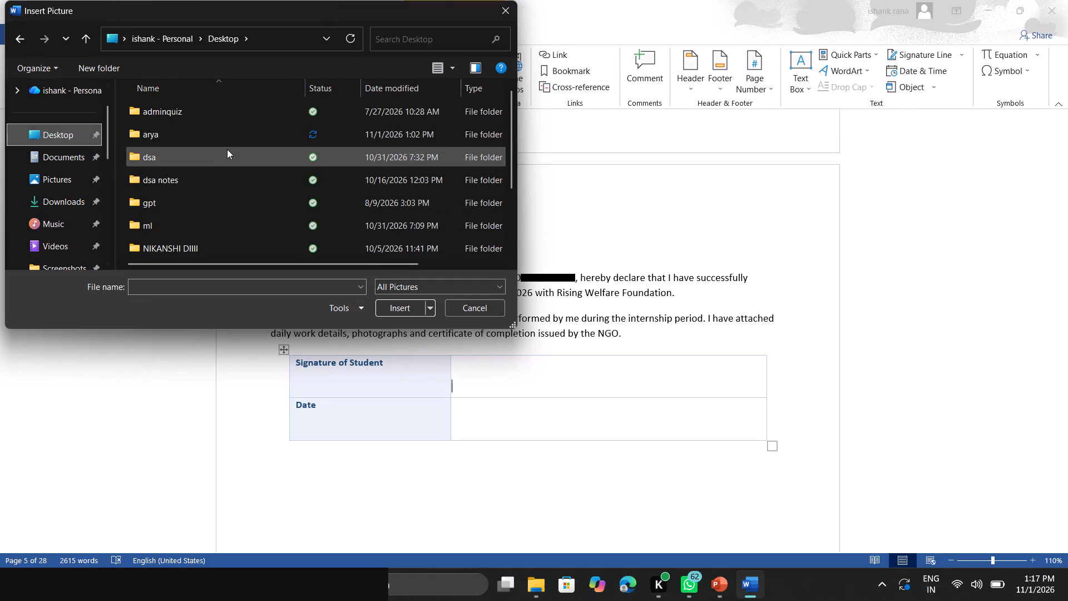
double_click(236, 138)
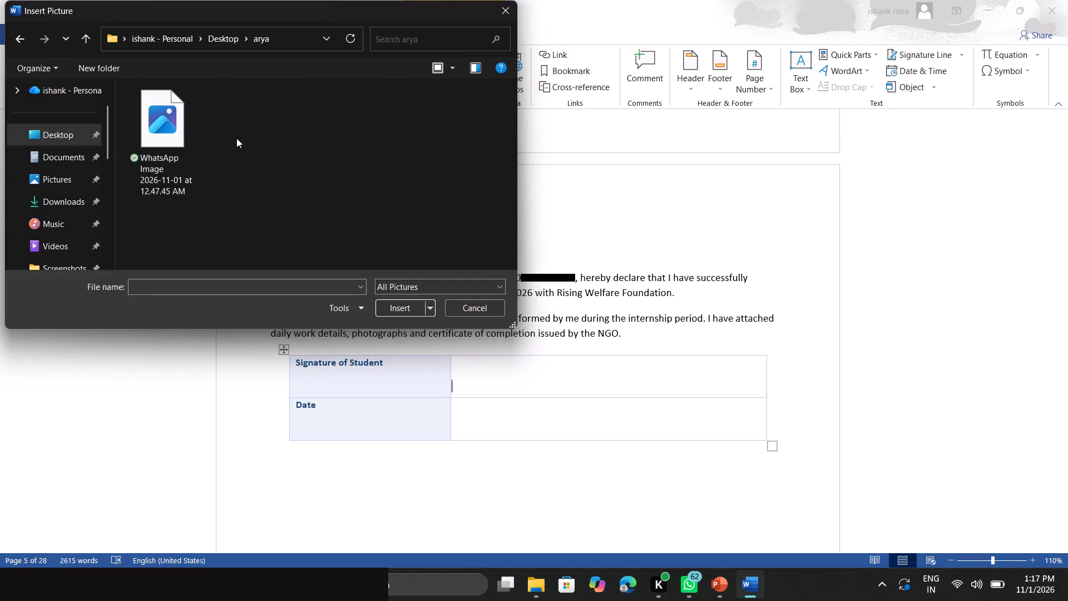
double_click(181, 125)
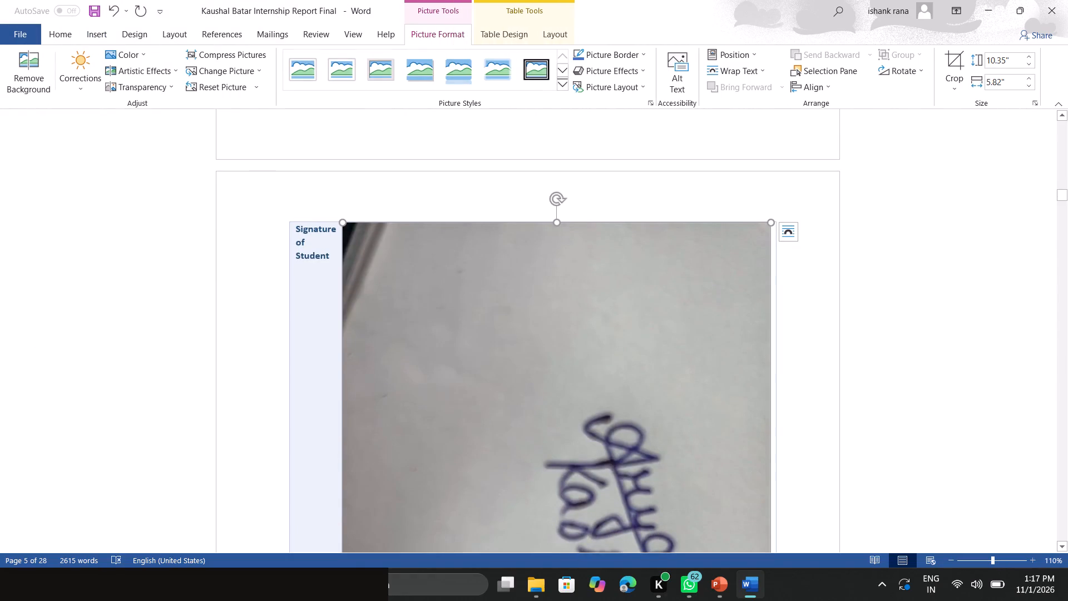
Crop the inserted picture on all four sides around the handwritten signature, to about 4.11" high by 2.45" wide.
scroll(619, 444, "down", 1)
right_click(619, 444)
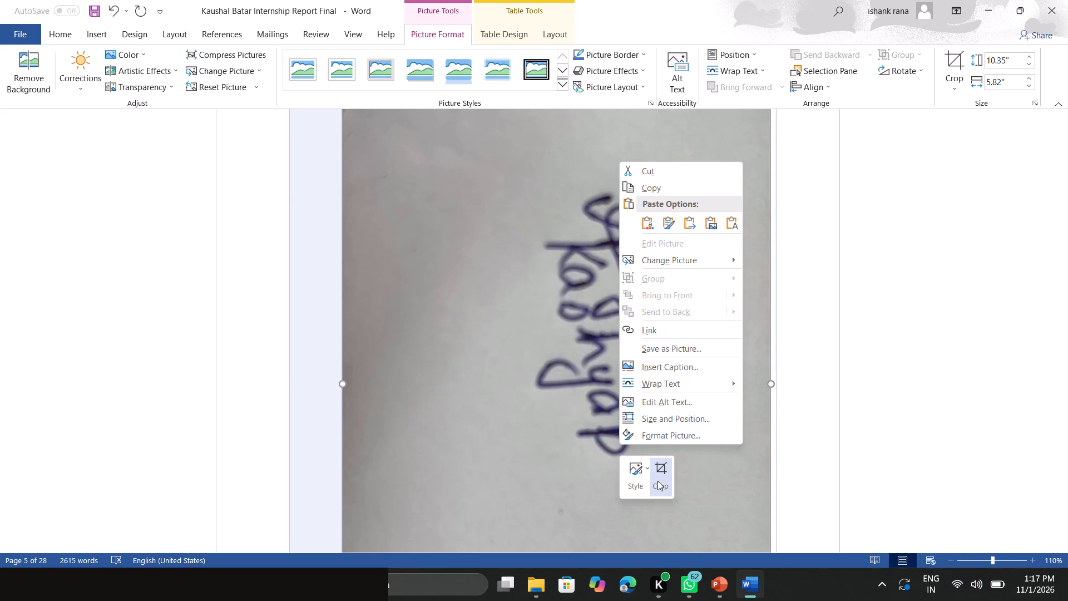
left_click(657, 481)
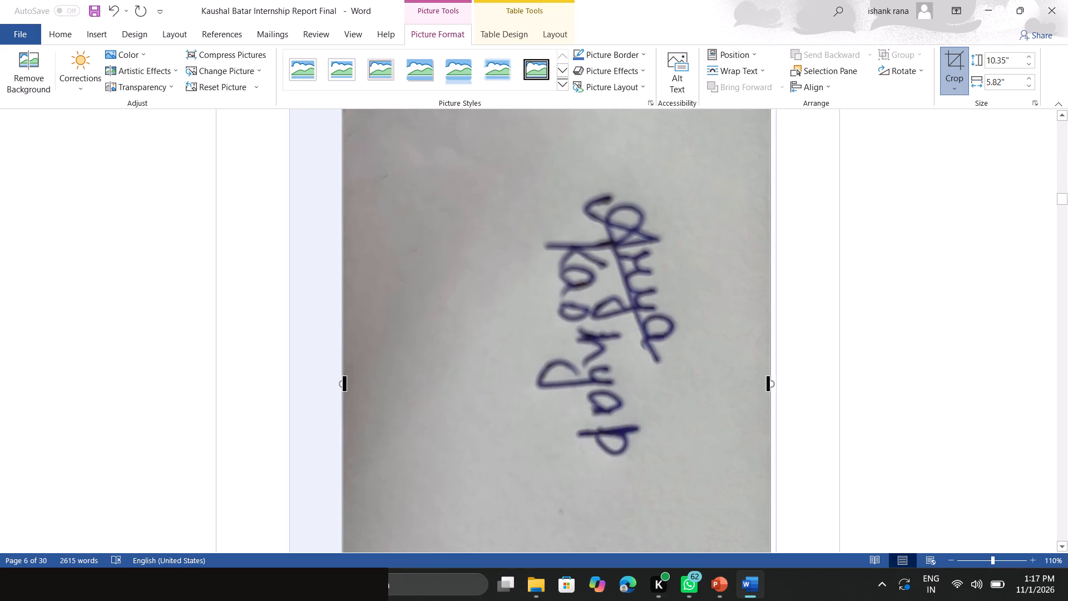
left_click_drag(343, 386, 512, 378)
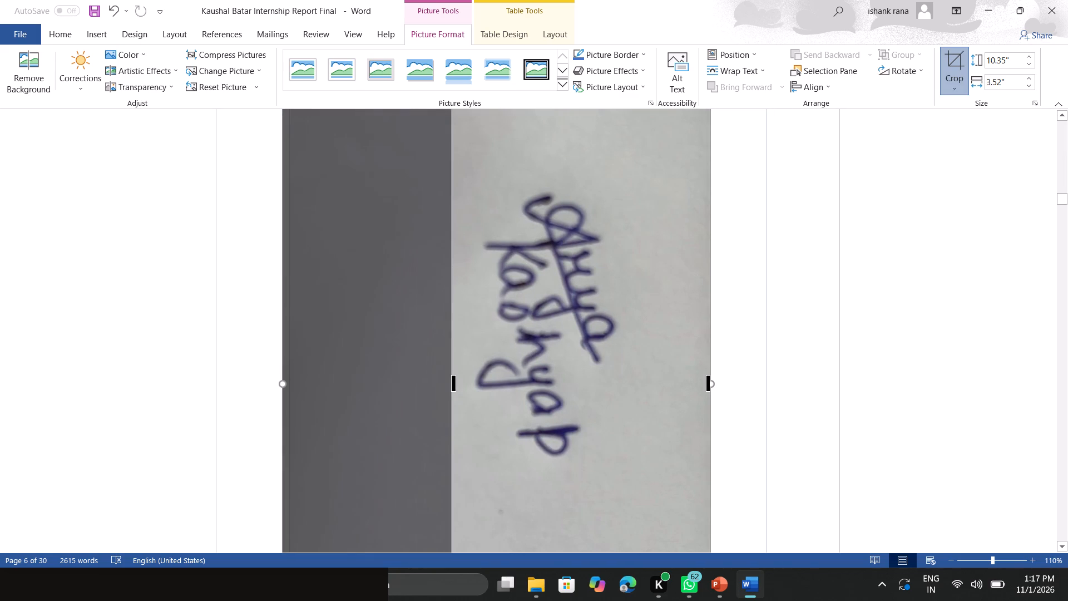
left_click_drag(708, 386, 653, 387)
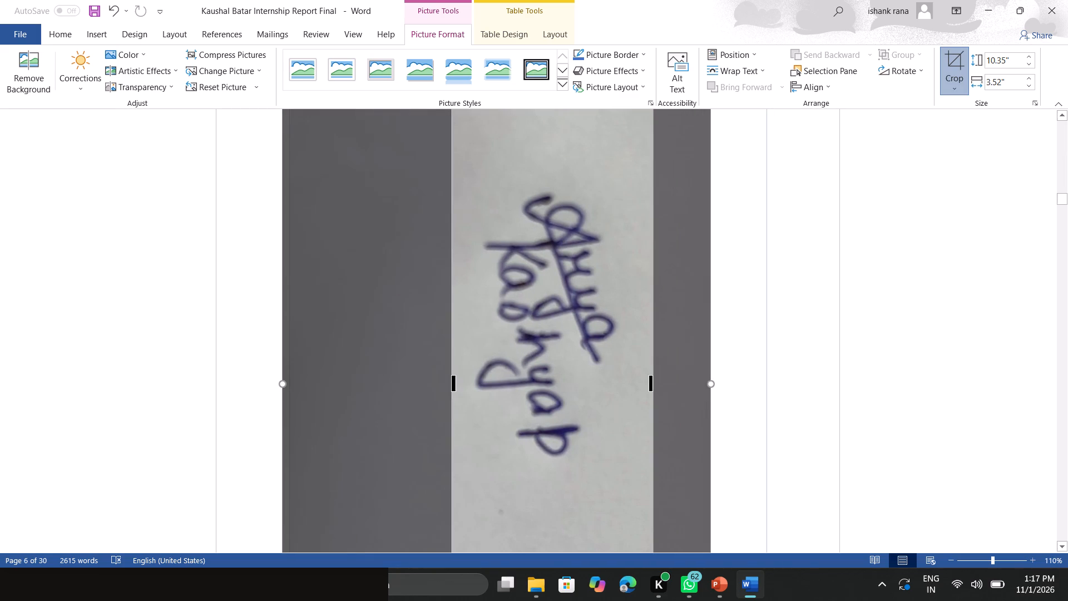
scroll(653, 387, "down", 2)
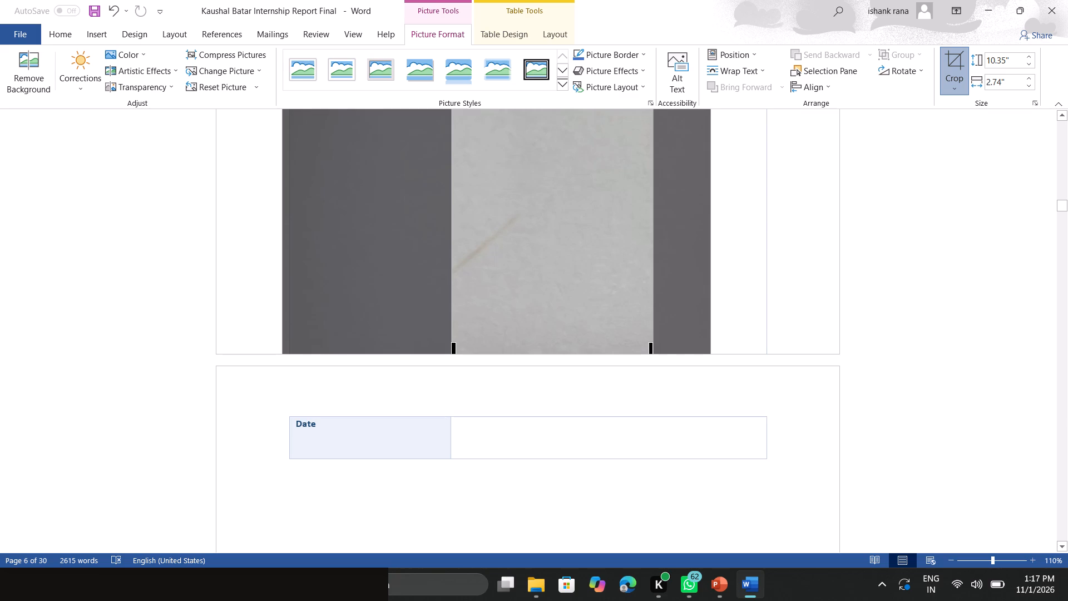
left_click_drag(454, 351, 474, 237)
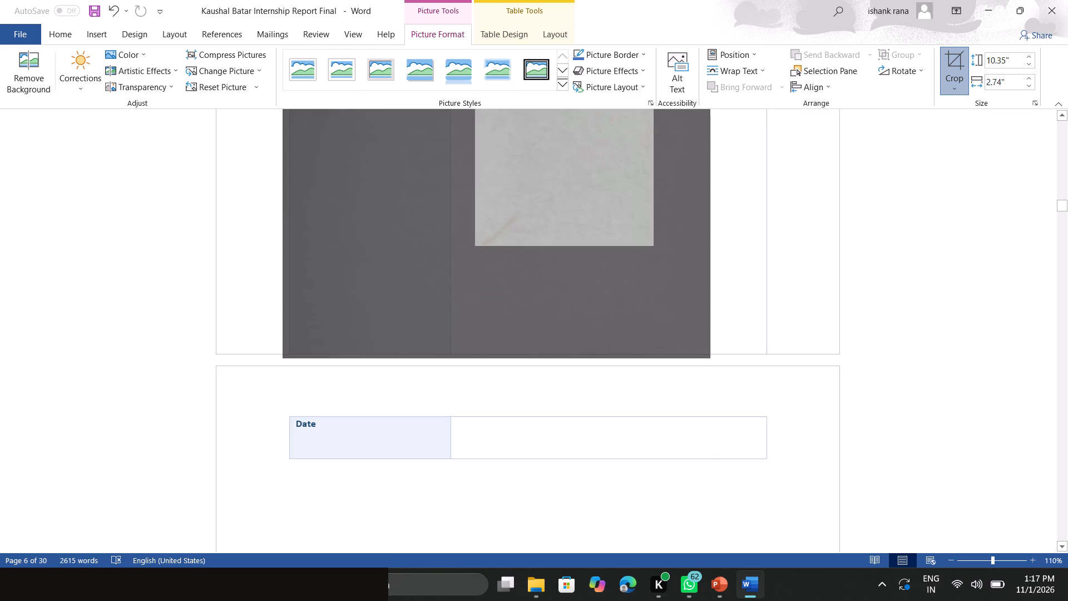
left_click_drag(474, 237, 472, 136)
scroll(558, 332, "up", 3)
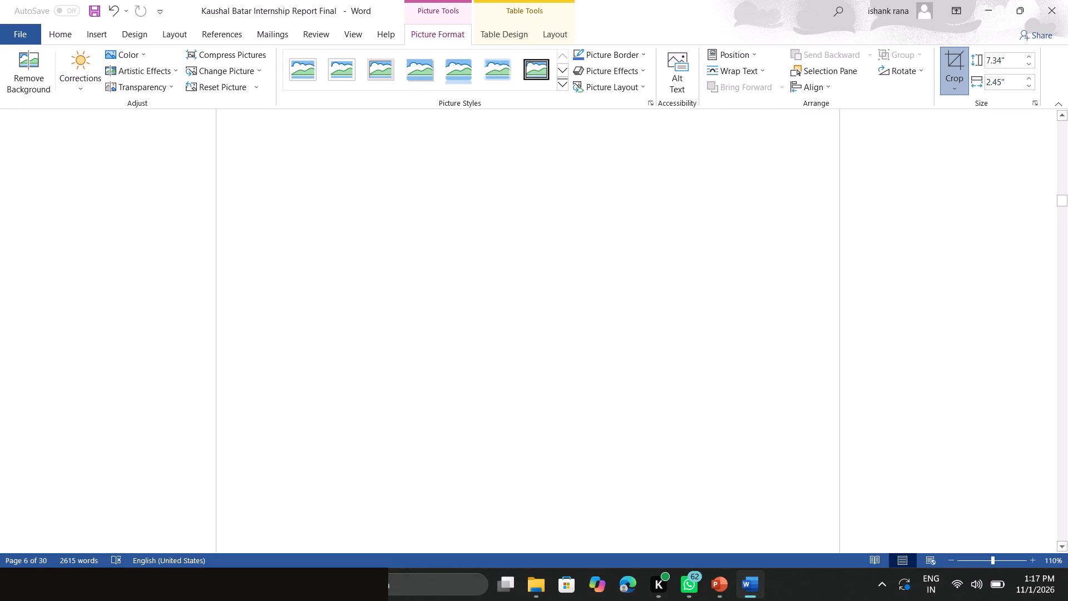
scroll(558, 332, "up", 4)
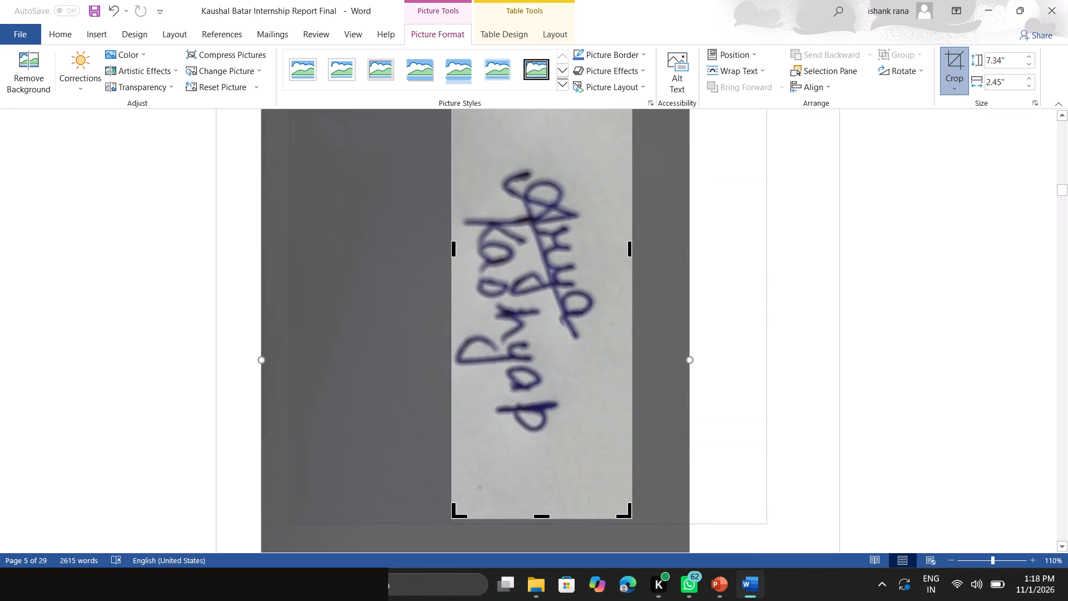
left_click_drag(542, 518, 537, 447)
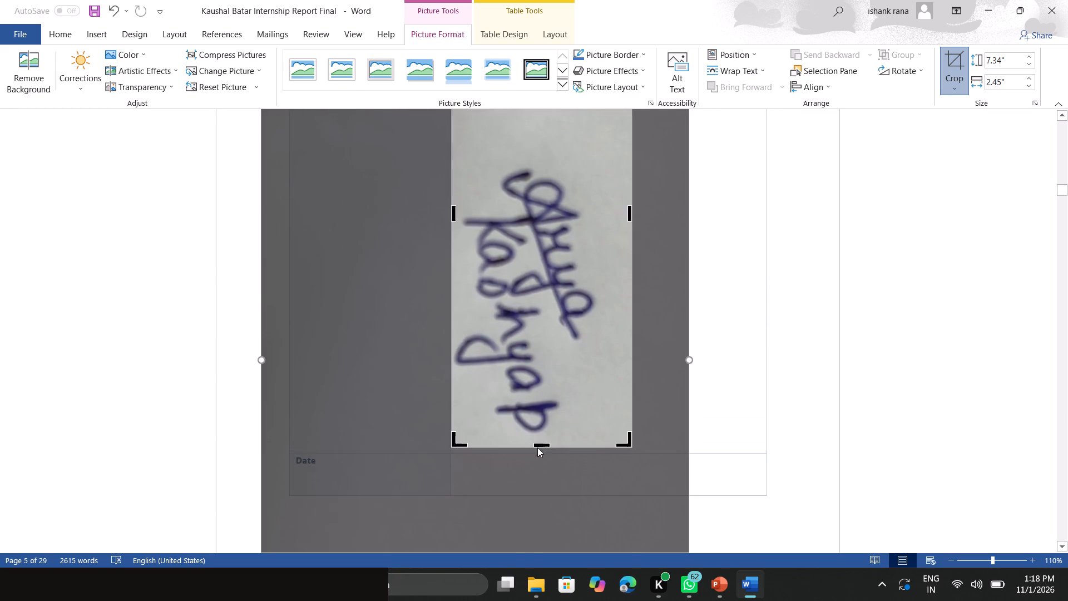
scroll(537, 447, "up", 2)
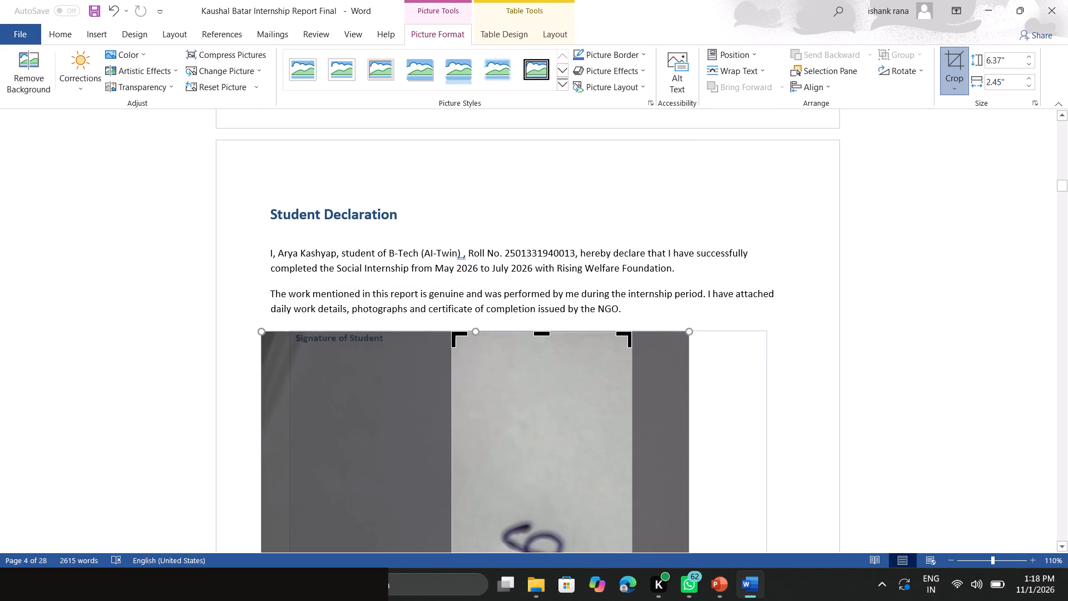
left_click_drag(539, 335, 548, 499)
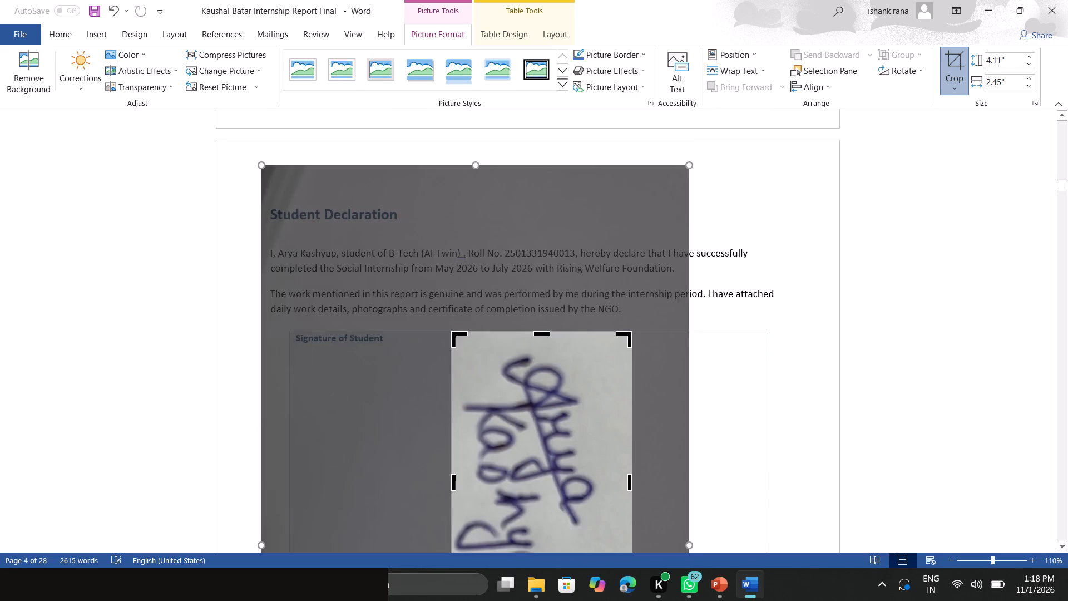
scroll(548, 499, "down", 2)
left_click(548, 499)
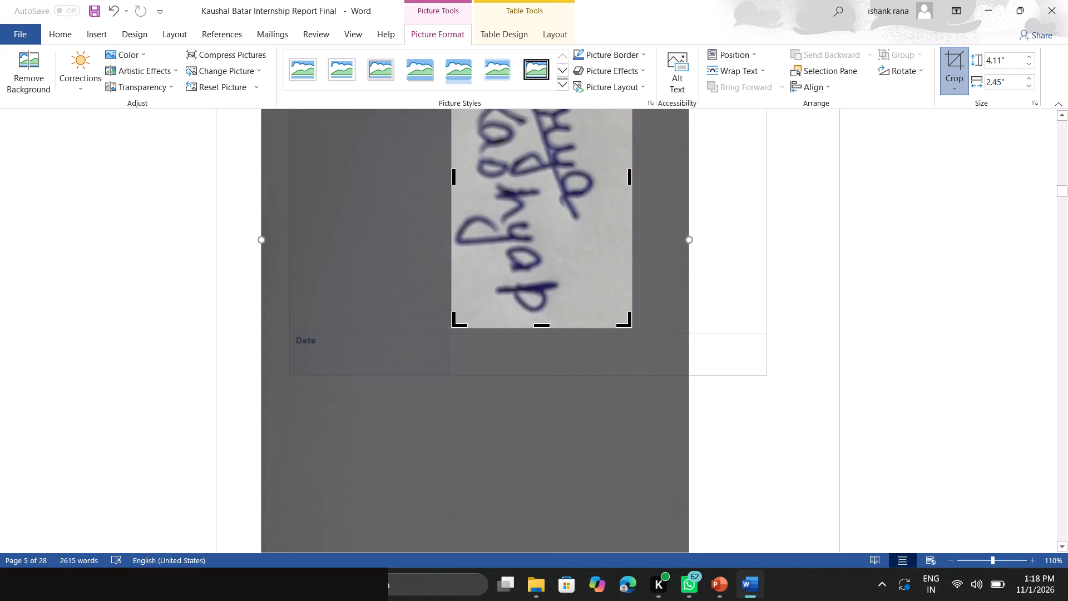
left_click(741, 454)
left_click(557, 277)
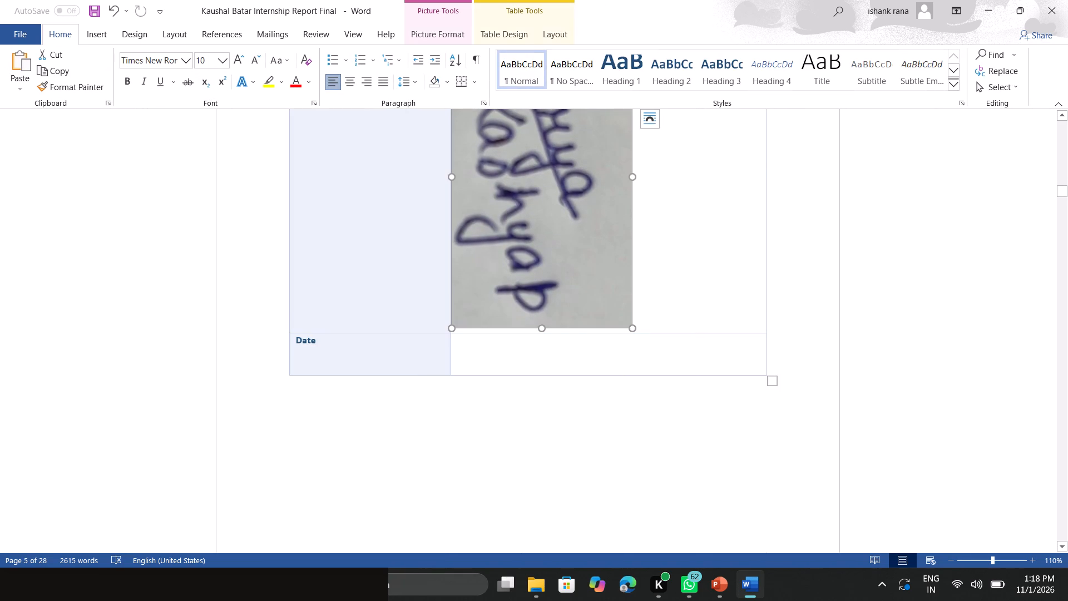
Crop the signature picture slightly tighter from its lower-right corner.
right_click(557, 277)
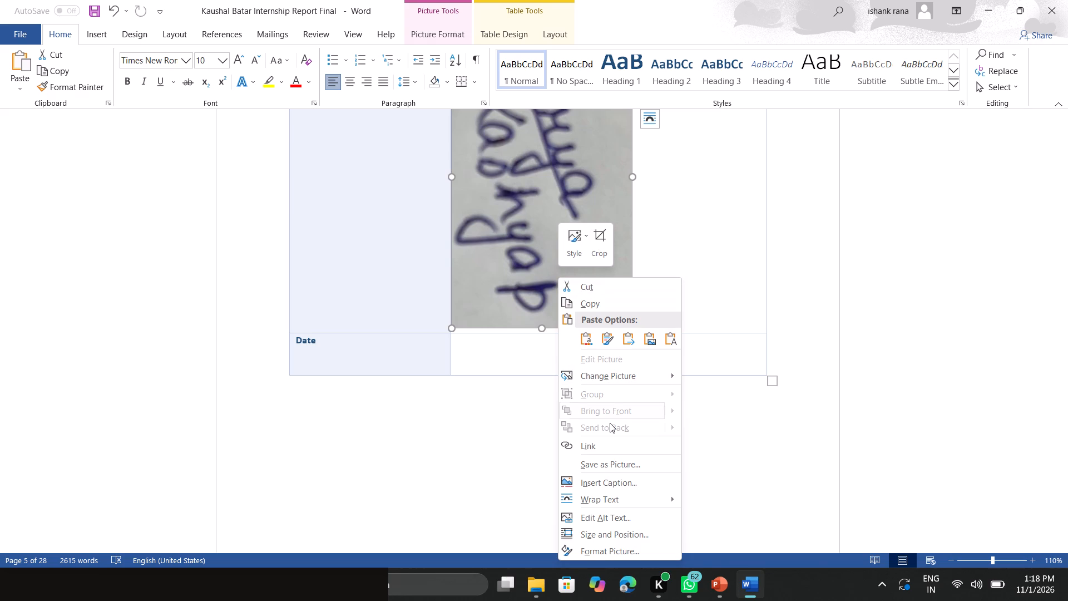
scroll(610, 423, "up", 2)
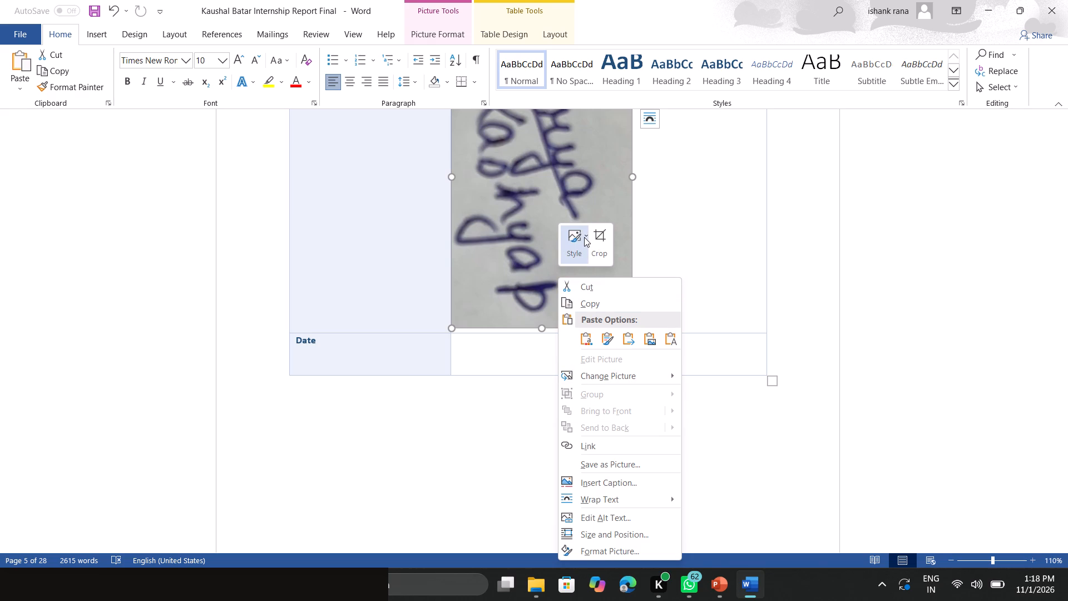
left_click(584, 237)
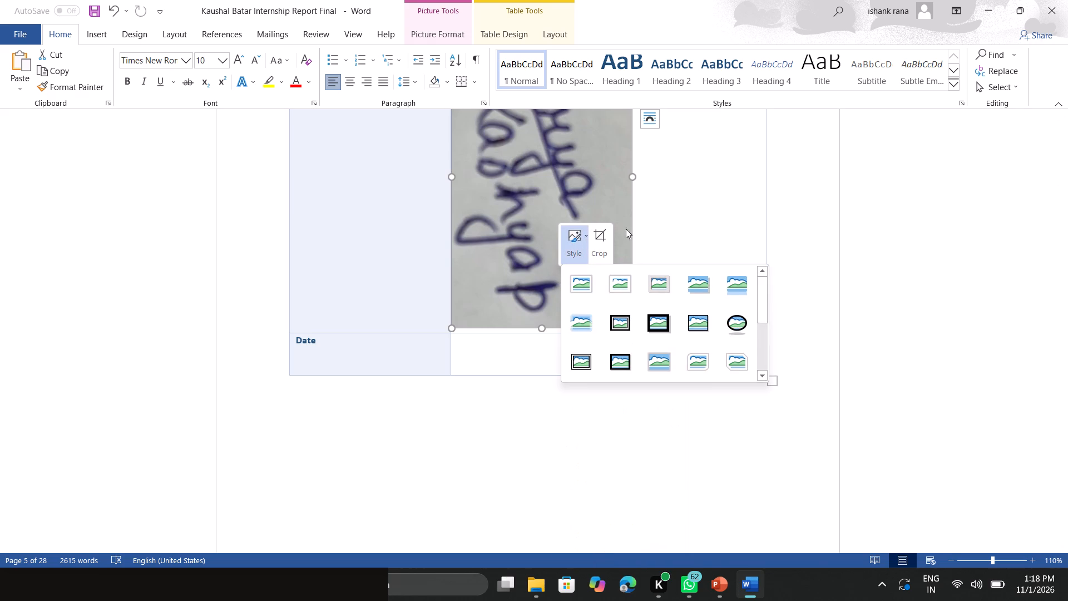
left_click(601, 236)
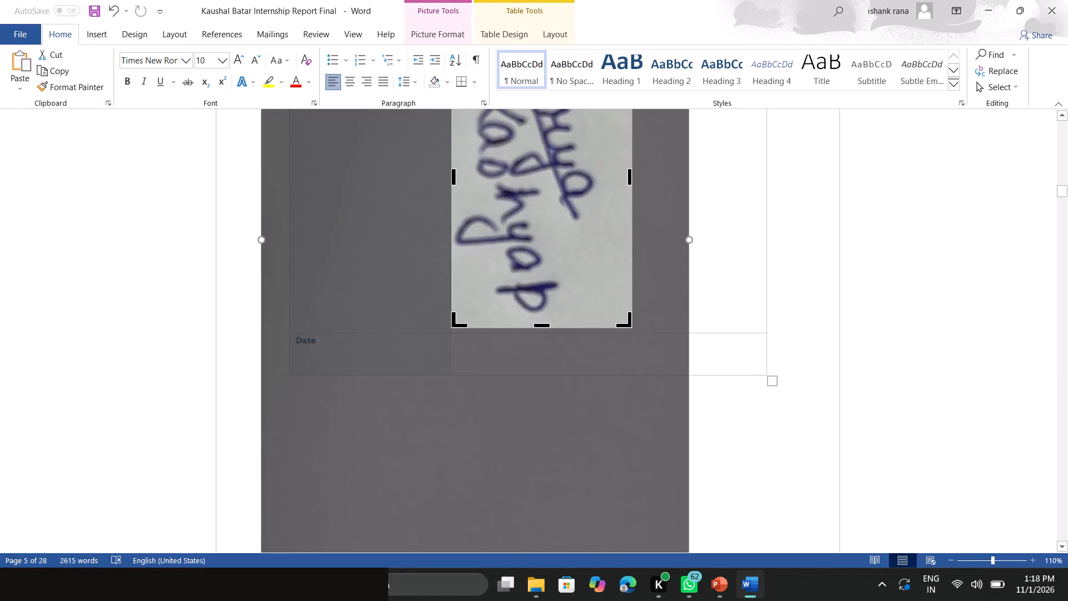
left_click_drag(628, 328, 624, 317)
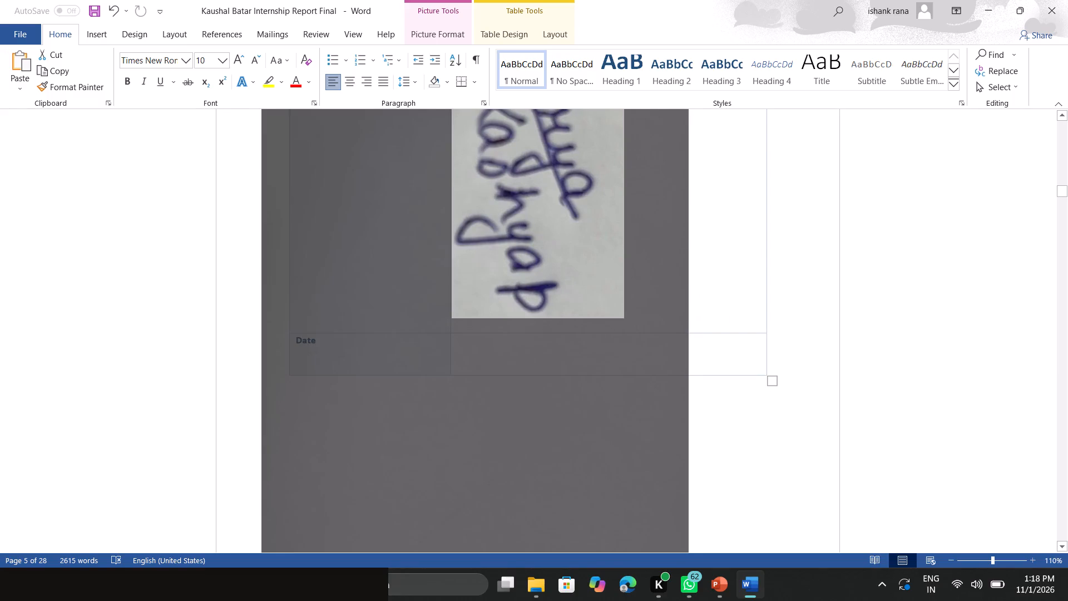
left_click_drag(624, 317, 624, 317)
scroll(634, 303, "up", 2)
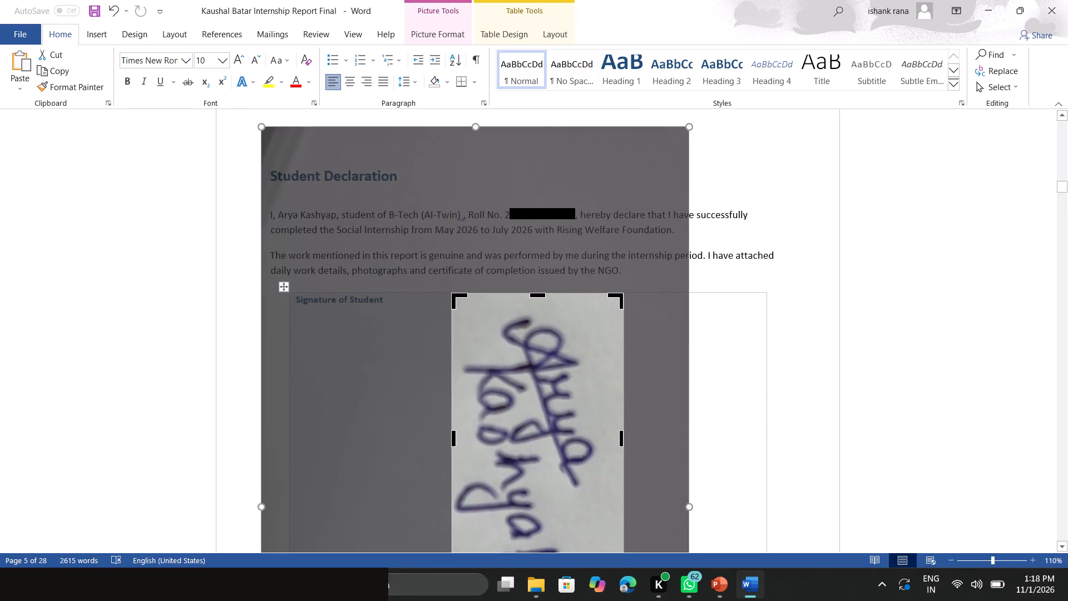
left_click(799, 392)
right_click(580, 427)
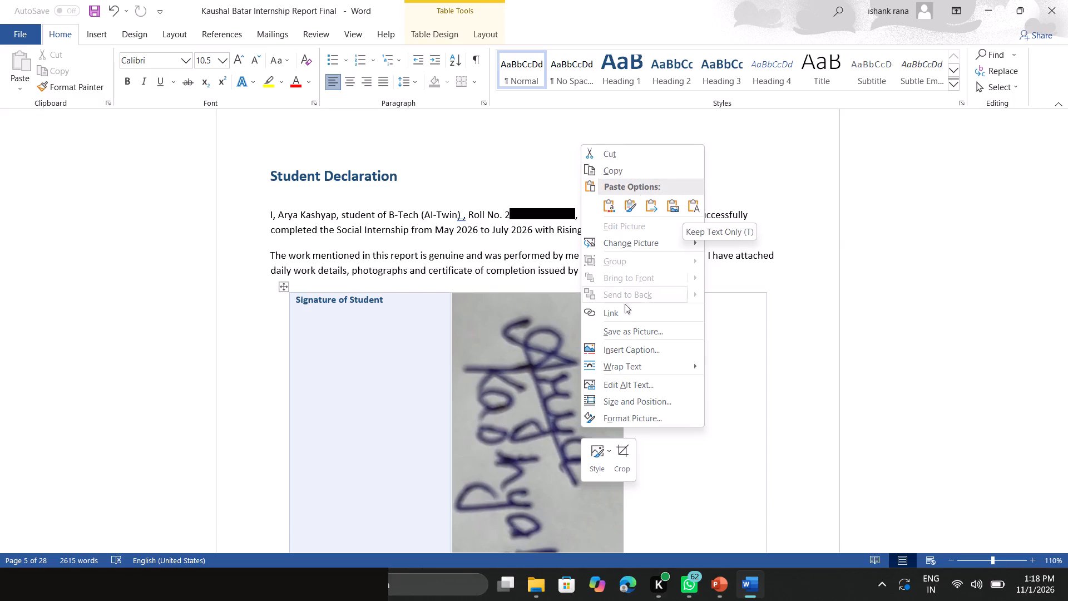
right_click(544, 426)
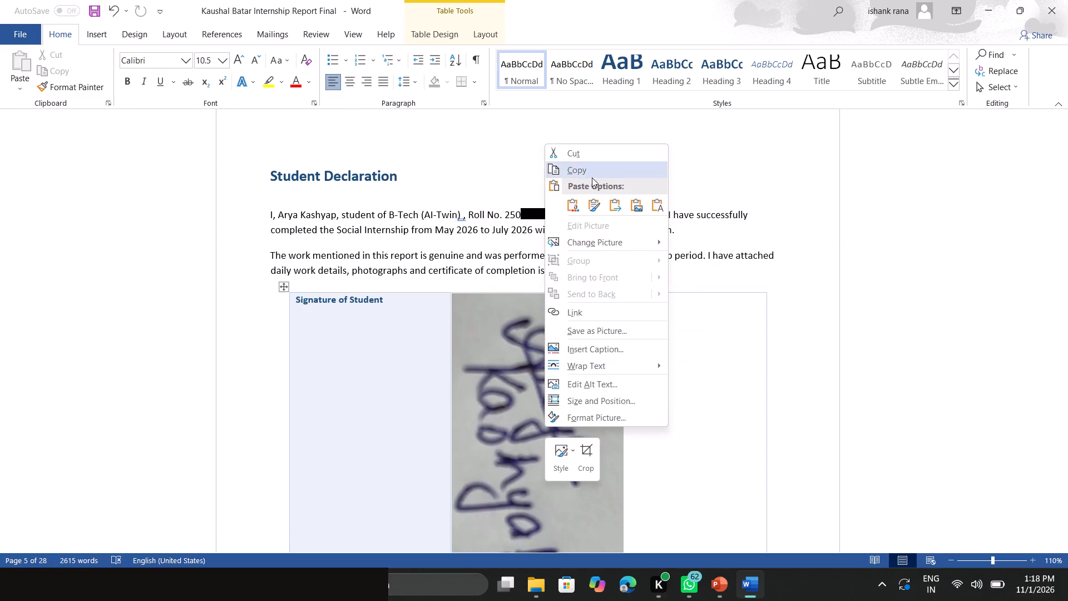
Cut the sideways signature picture out of the Signature of Student cell.
left_click(577, 155)
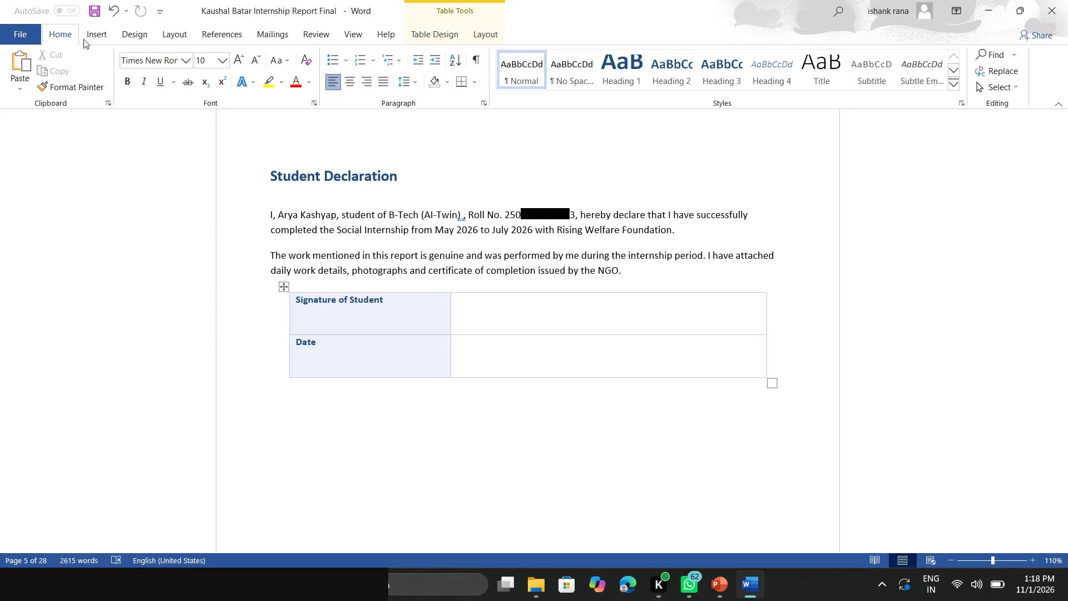
Open the WhatsApp signature image from the "arya" folder in Photos and rotate it until the signature reads upright.
left_click(532, 584)
left_click(587, 521)
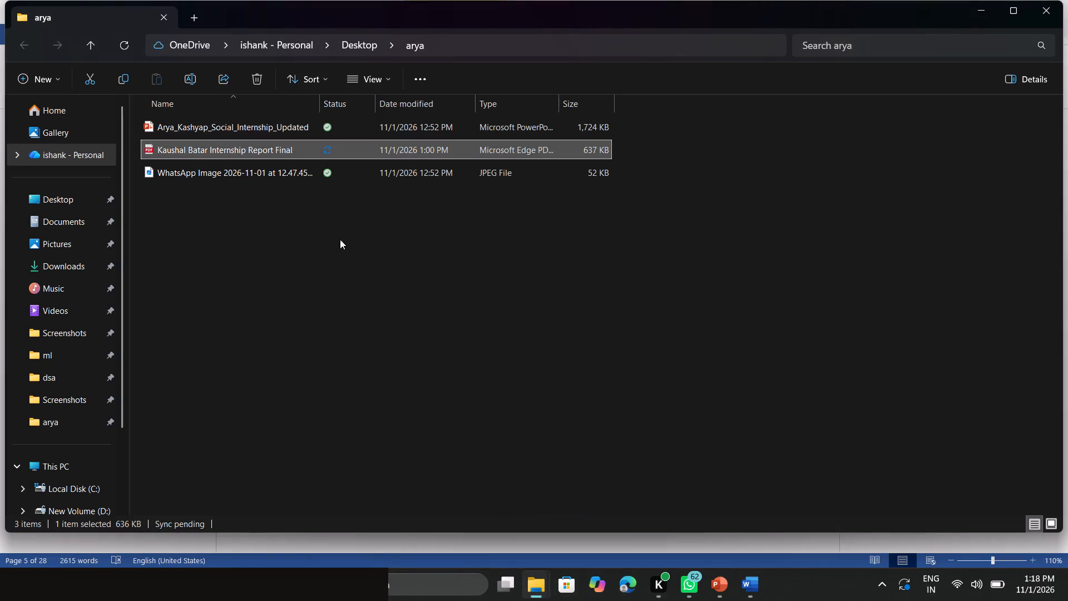
double_click(281, 169)
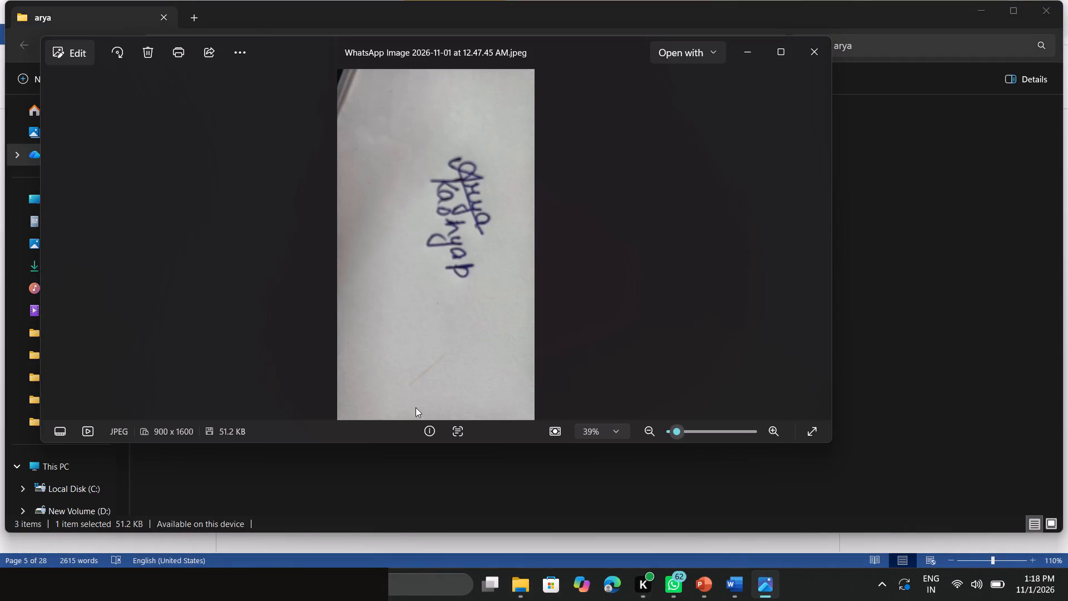
left_click(118, 52)
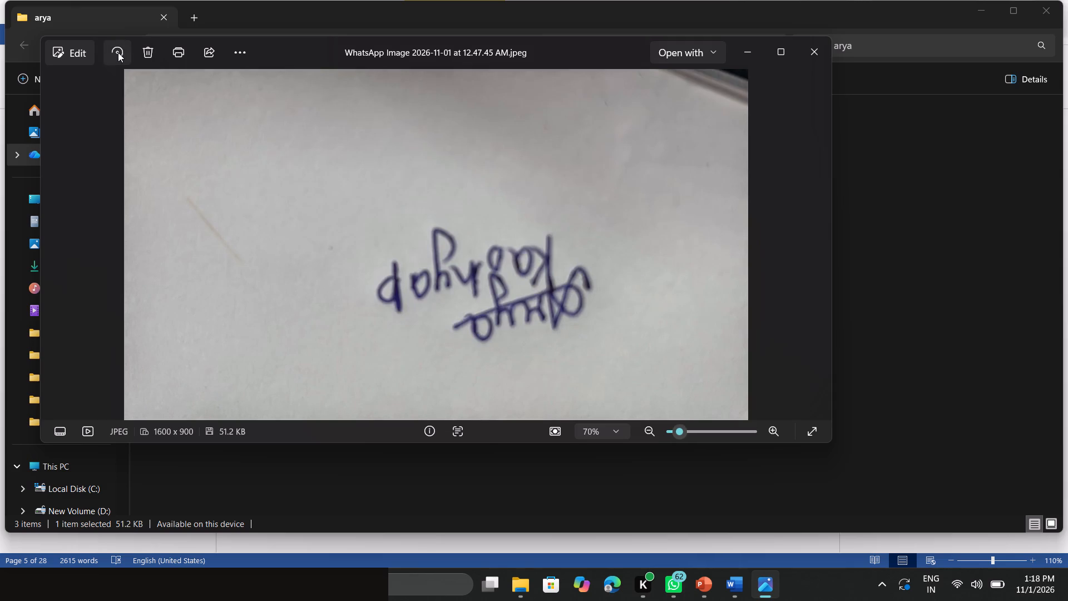
left_click(118, 52)
left_click(118, 52)
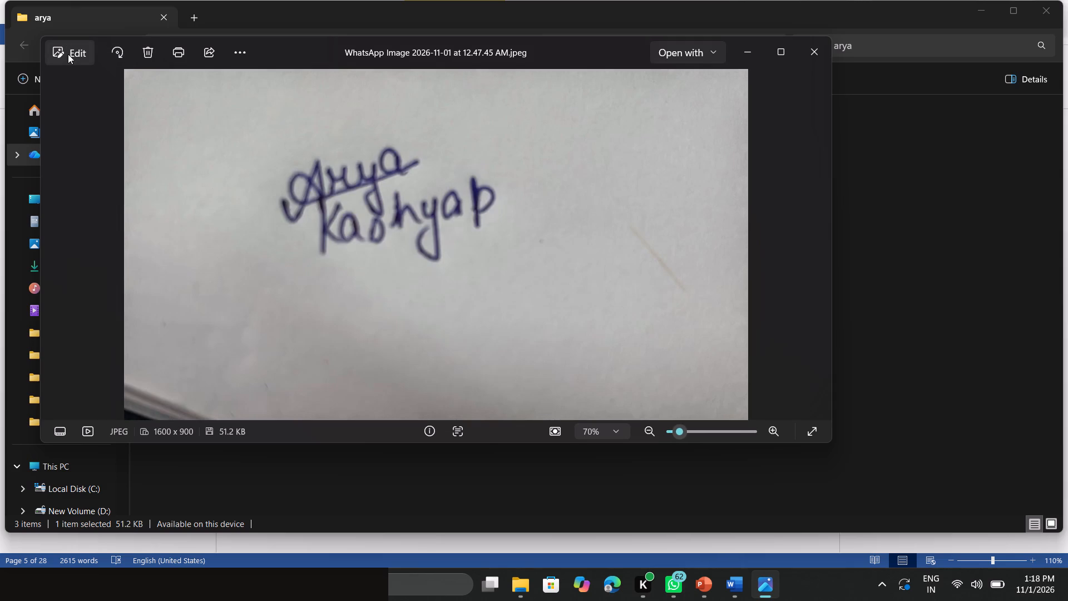
Crop the rotated image closely around the handwritten signature, to about 634 x 362 pixels.
left_click(68, 54)
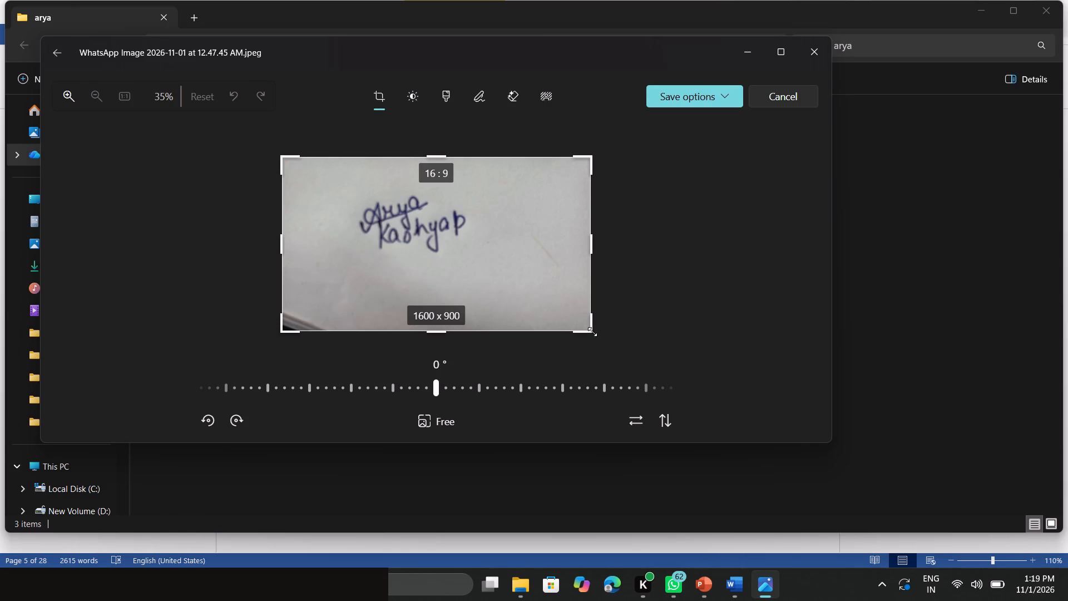
left_click_drag(592, 332, 486, 258)
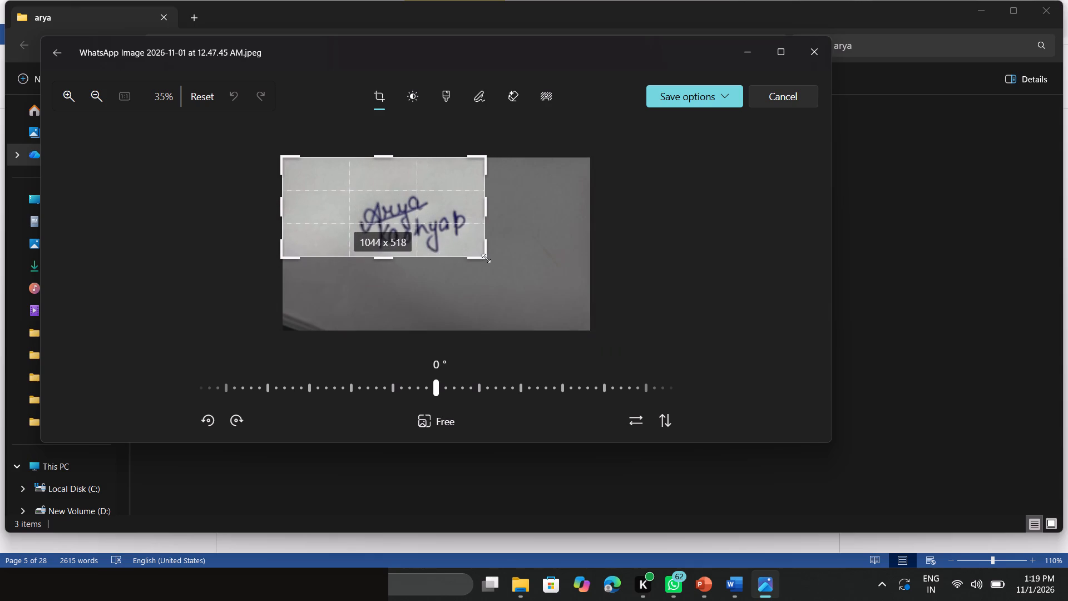
left_click_drag(486, 258, 478, 259)
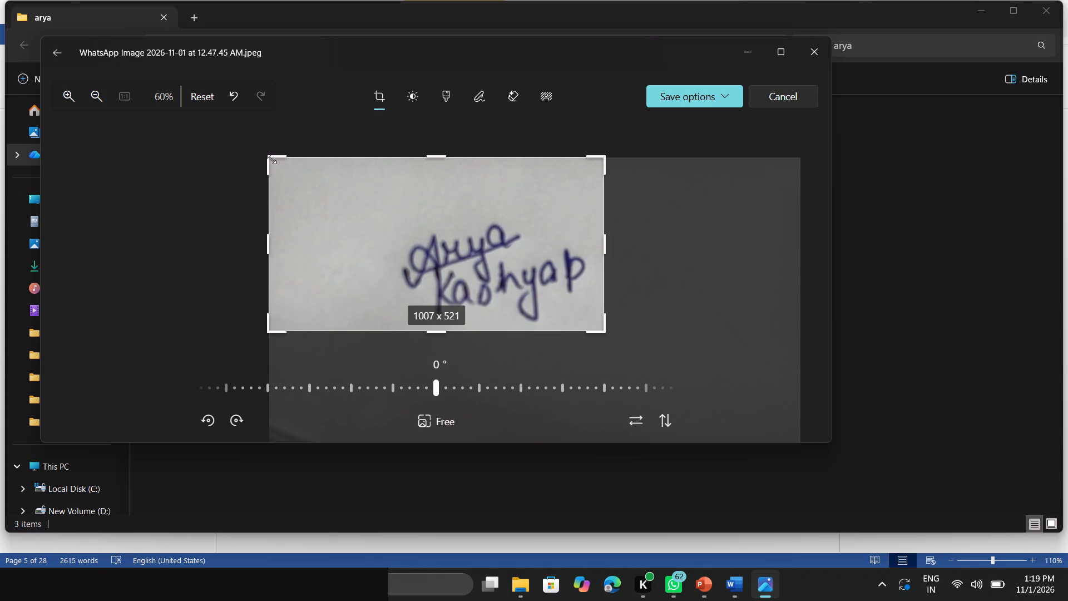
left_click_drag(271, 159, 395, 212)
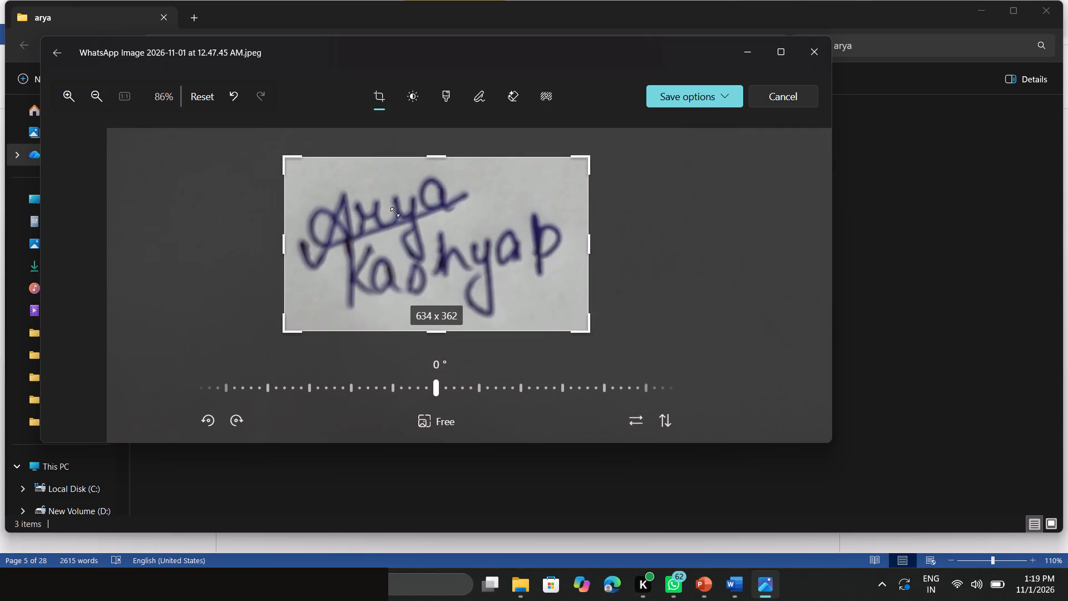
Save the cropped signature image as a separate copy.
left_click(700, 90)
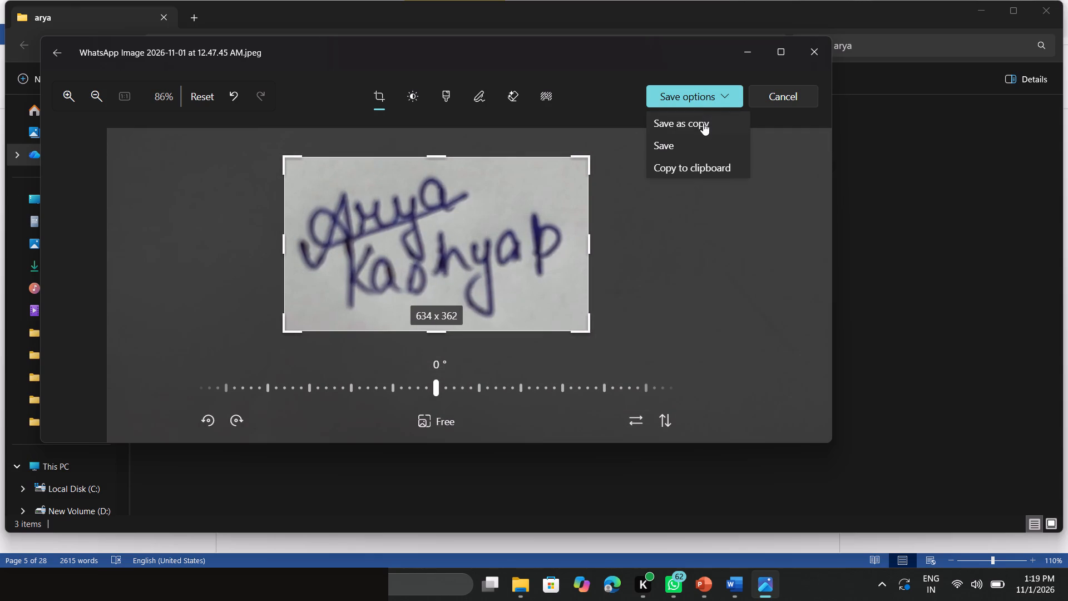
left_click(703, 125)
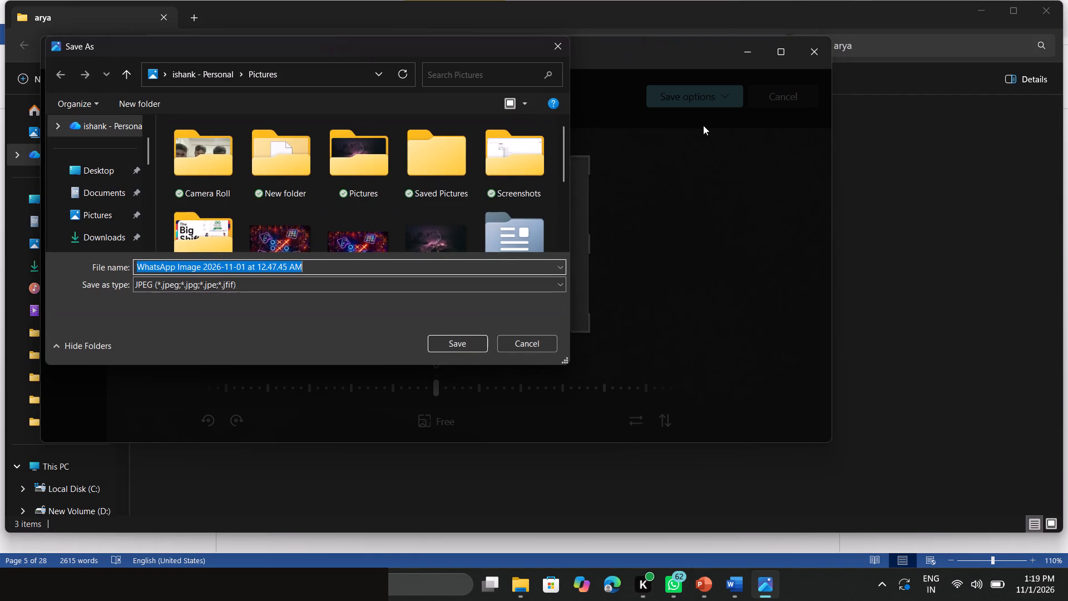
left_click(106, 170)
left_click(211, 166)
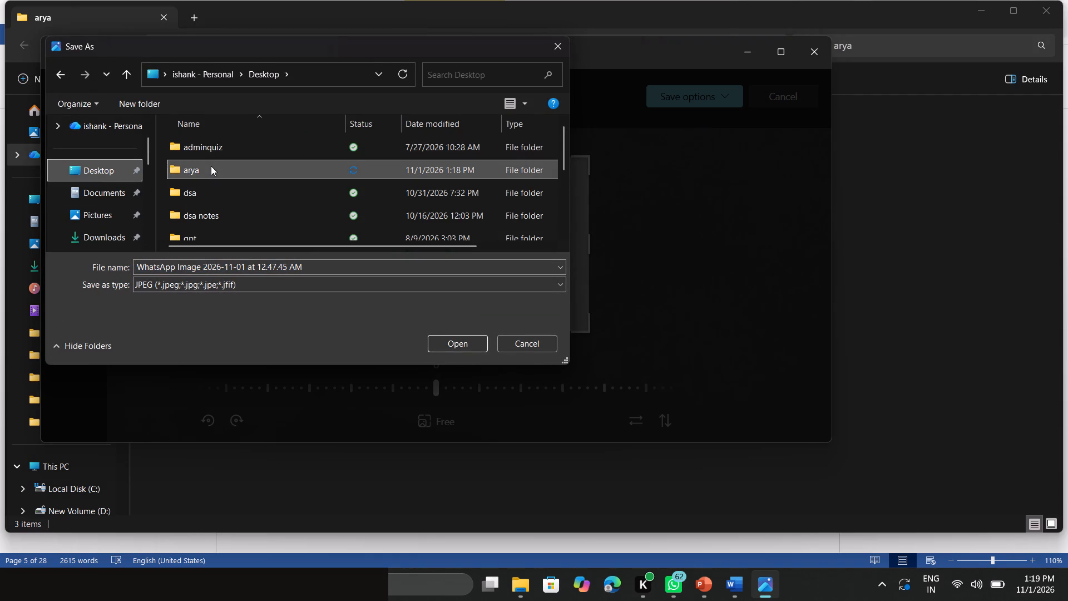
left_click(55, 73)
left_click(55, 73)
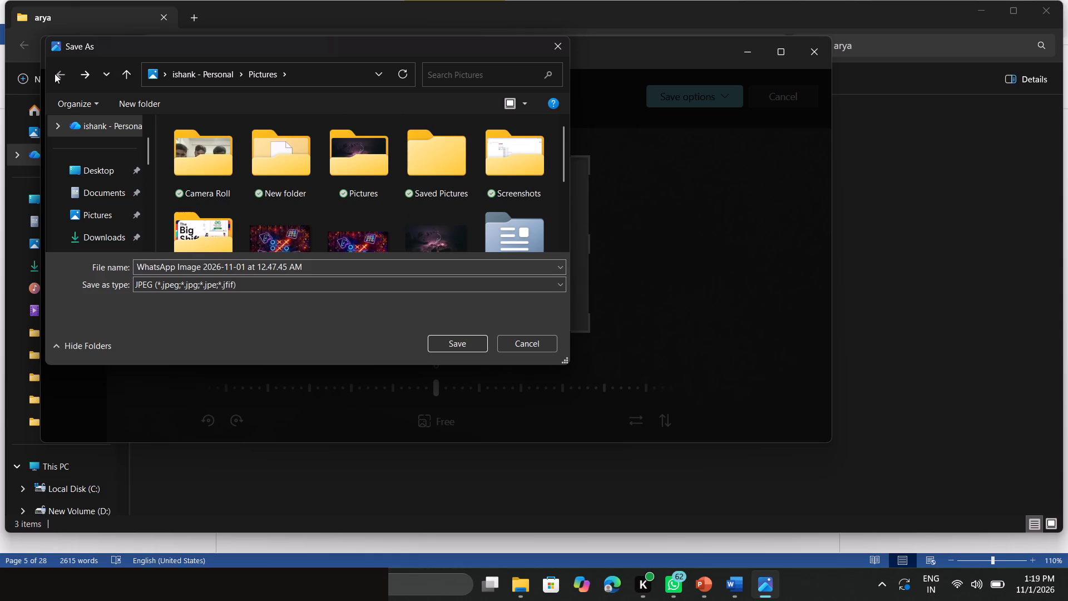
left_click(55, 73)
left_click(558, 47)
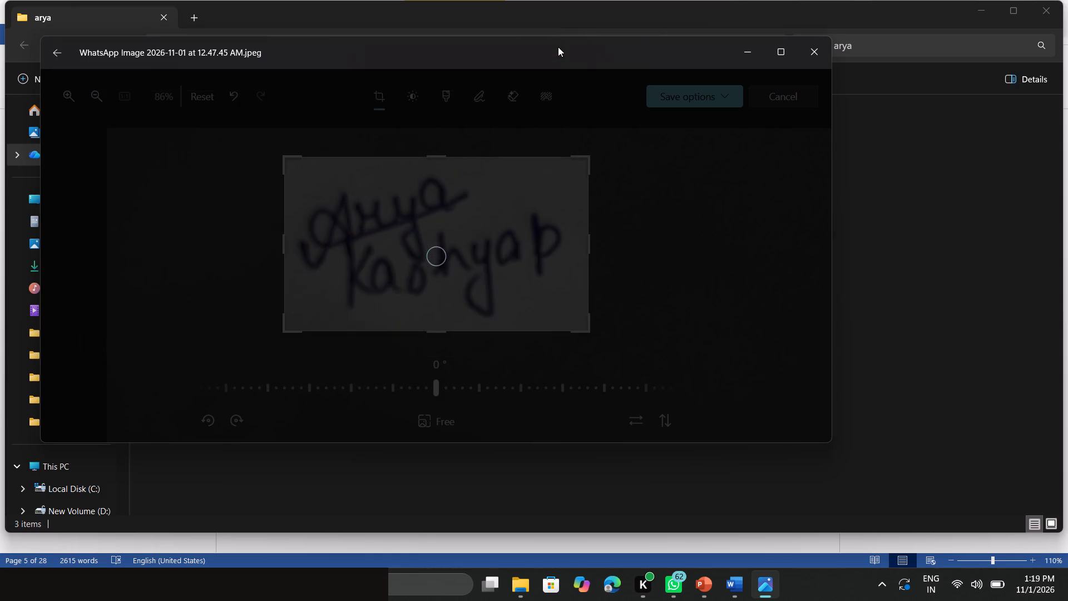
Save the cropped signature image over the original file and rotate it clockwise so the signature reads horizontally.
left_click(721, 103)
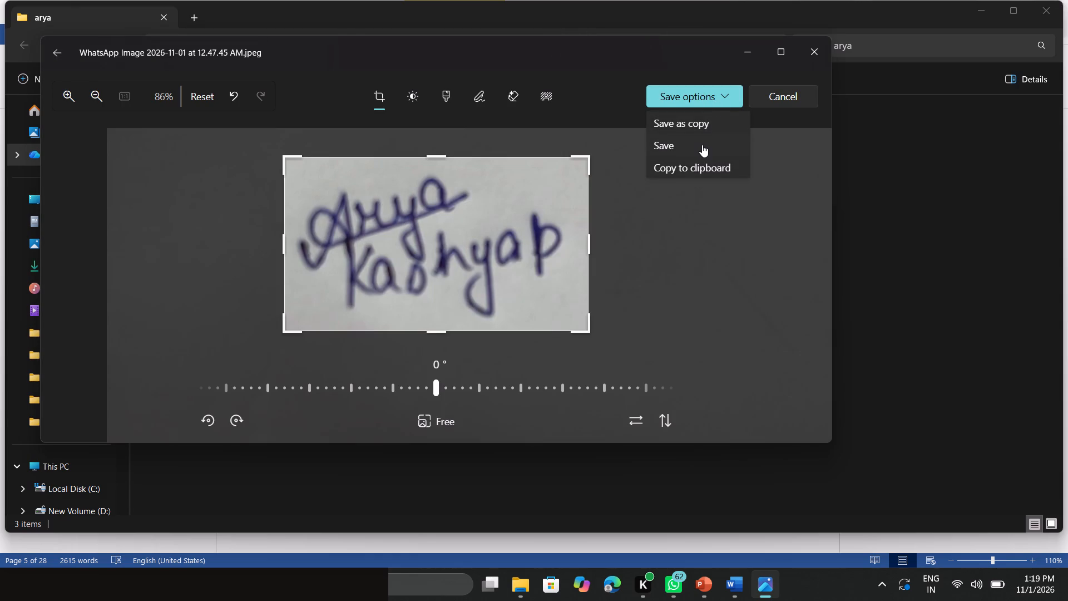
left_click(702, 145)
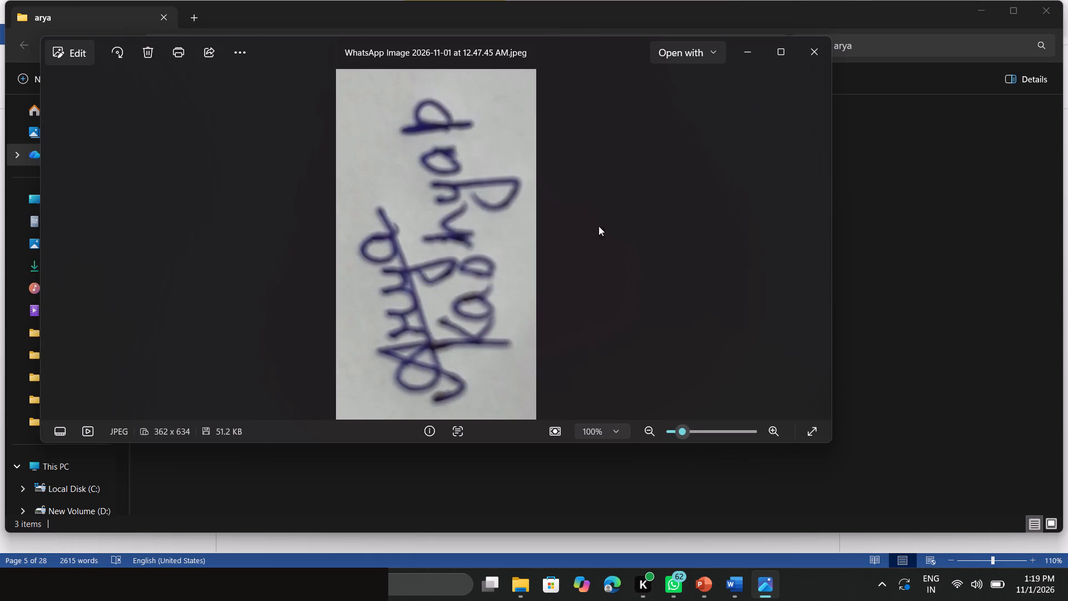
left_click(118, 52)
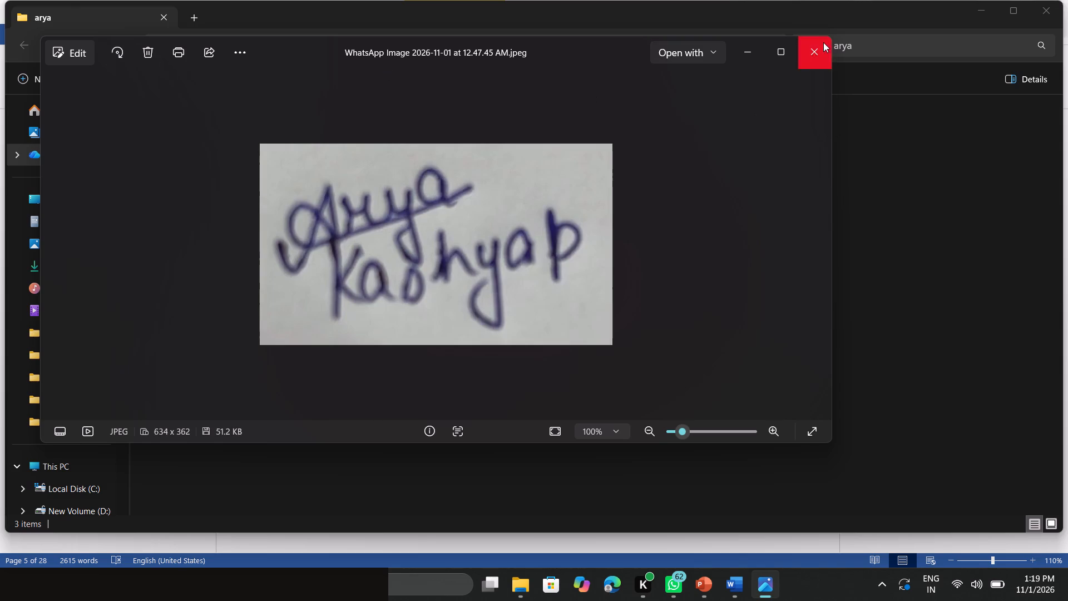
Copy the rotated signature image and paste it into the Signature of Student cell in the Word report.
right_click(524, 215)
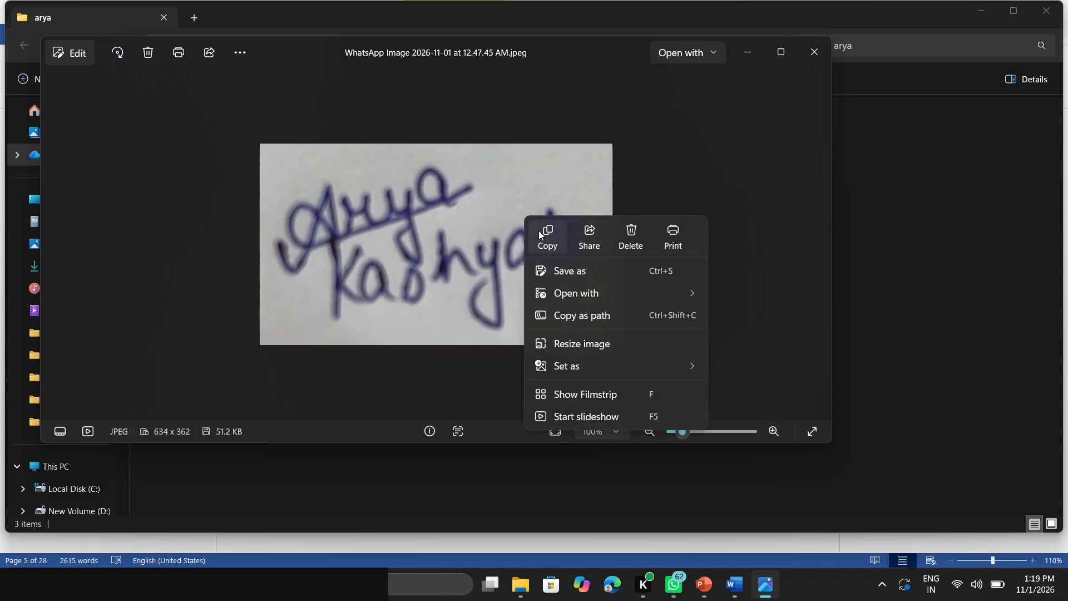
left_click(538, 230)
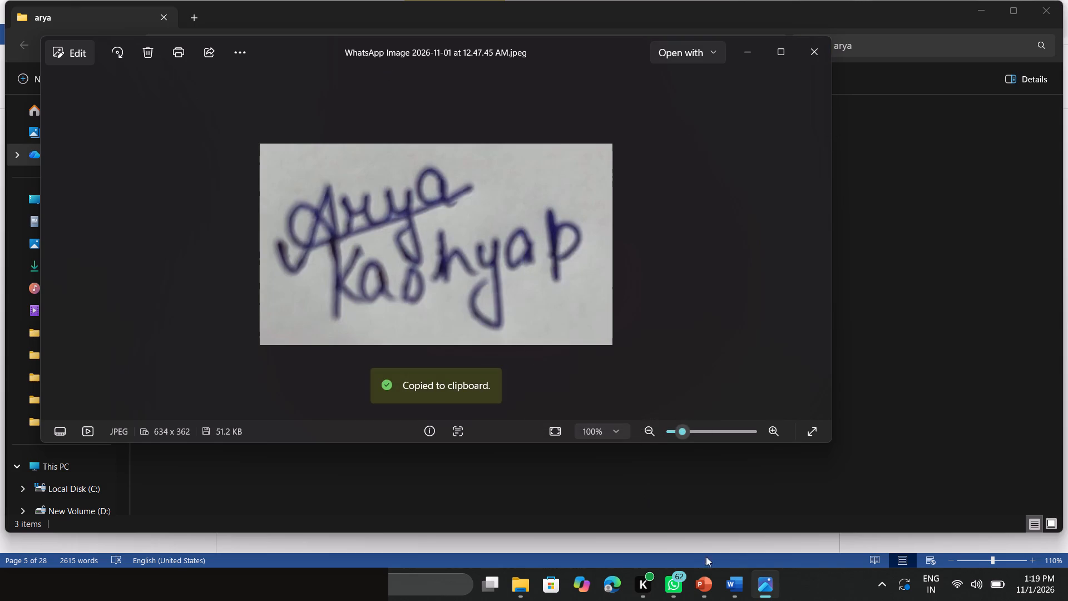
left_click(735, 533)
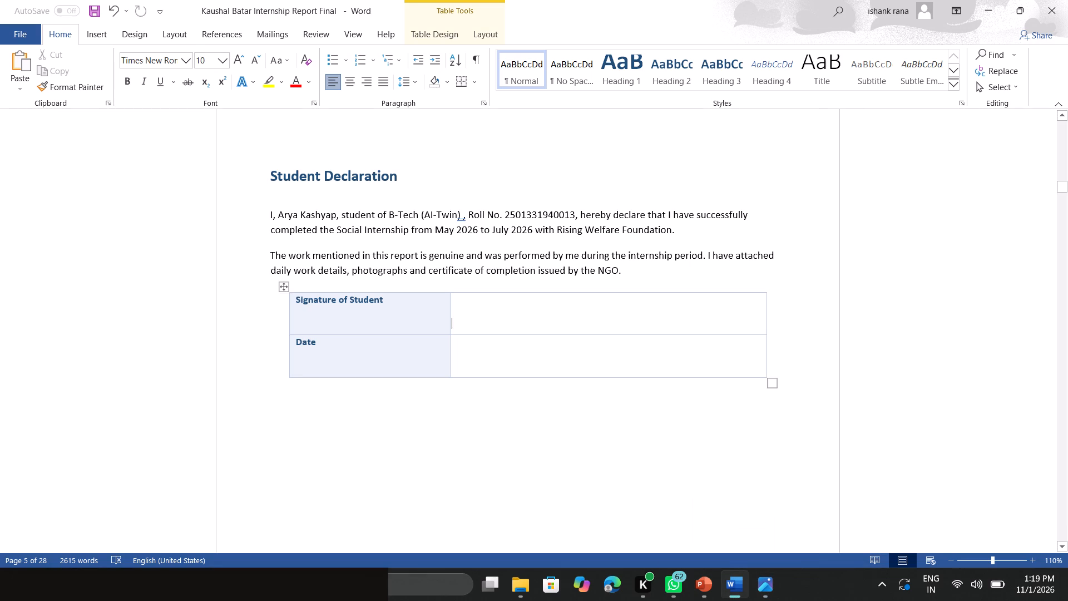
key("ctrl+v")
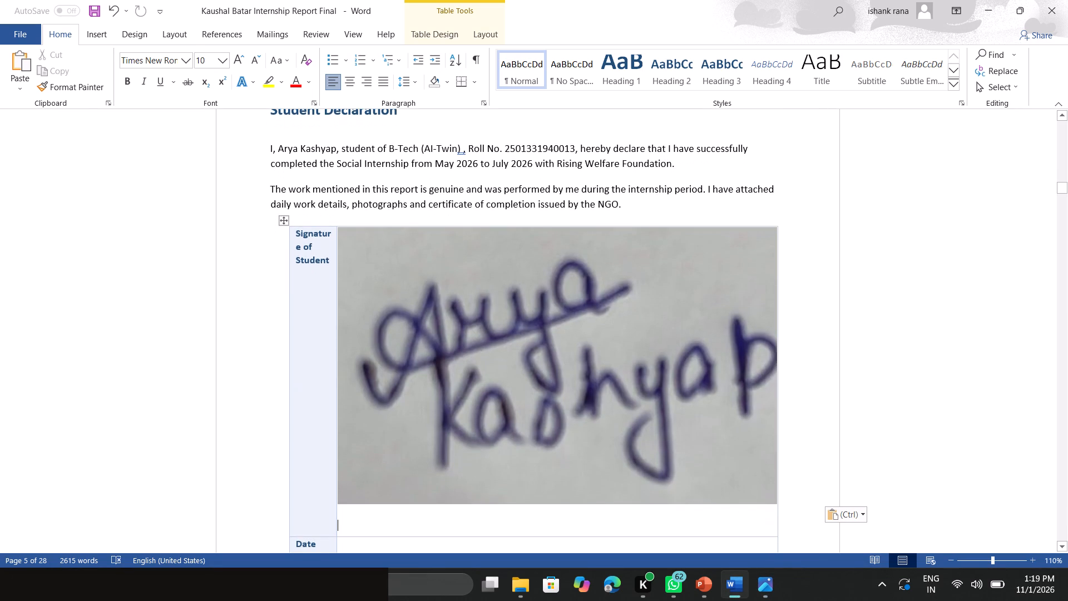
Shrink the pasted signature picture proportionally to about half its size so it fits in the cell.
left_click(691, 417)
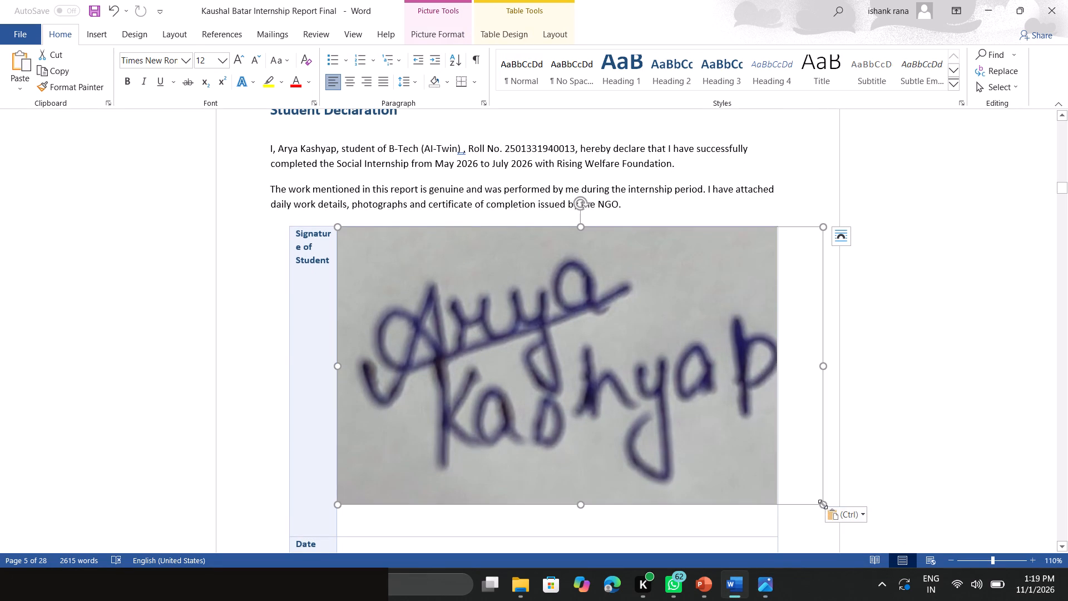
left_click_drag(823, 504, 572, 287)
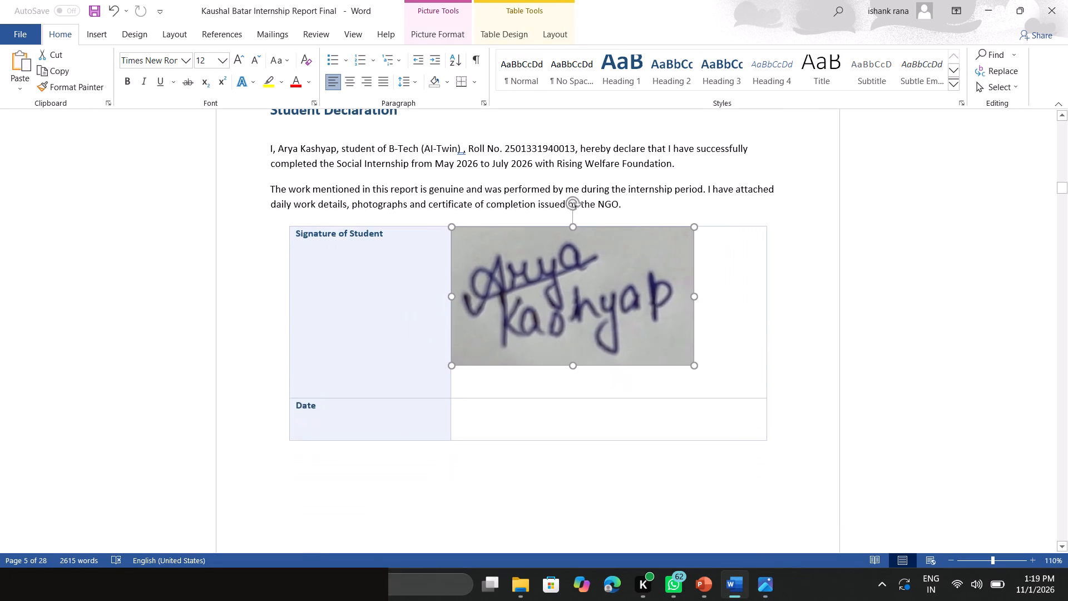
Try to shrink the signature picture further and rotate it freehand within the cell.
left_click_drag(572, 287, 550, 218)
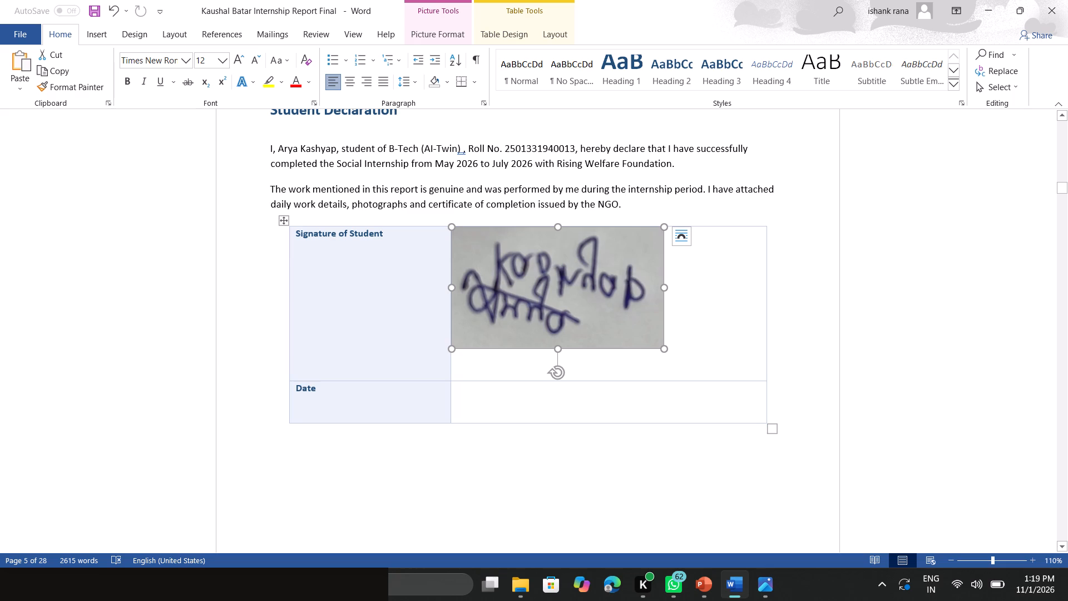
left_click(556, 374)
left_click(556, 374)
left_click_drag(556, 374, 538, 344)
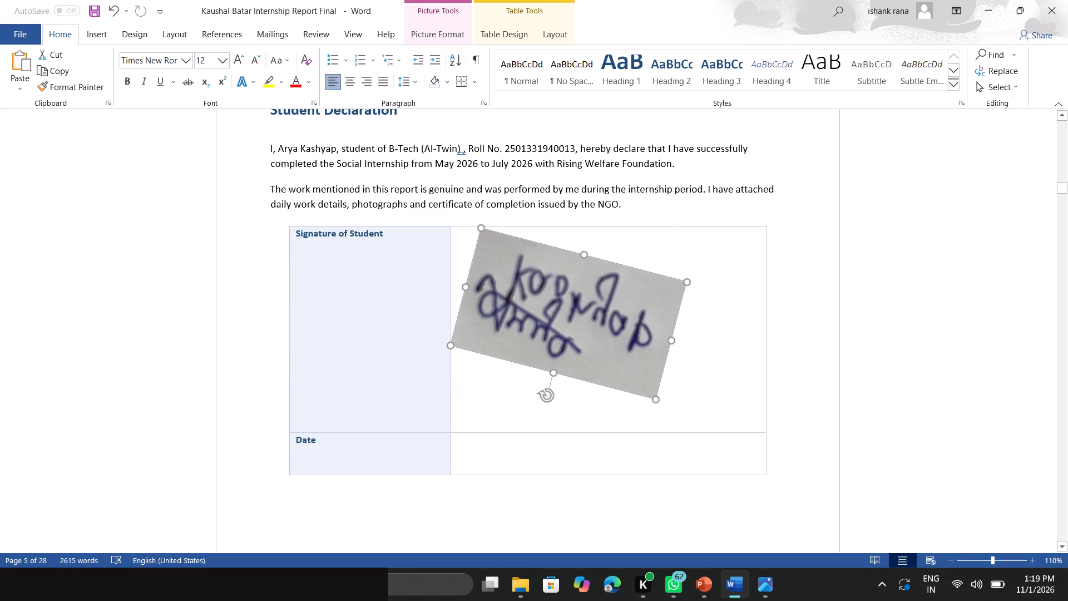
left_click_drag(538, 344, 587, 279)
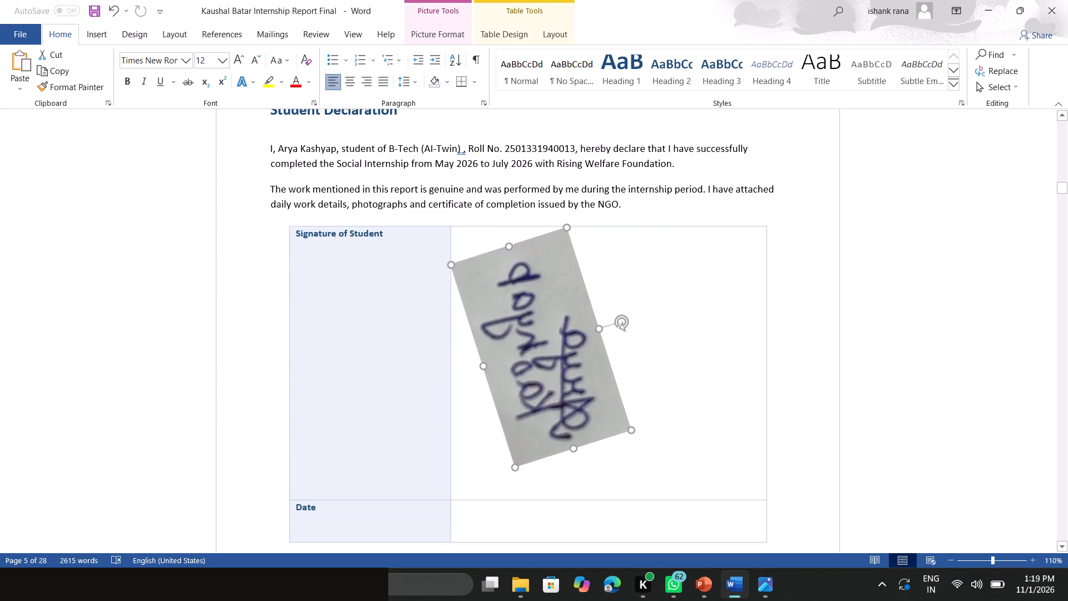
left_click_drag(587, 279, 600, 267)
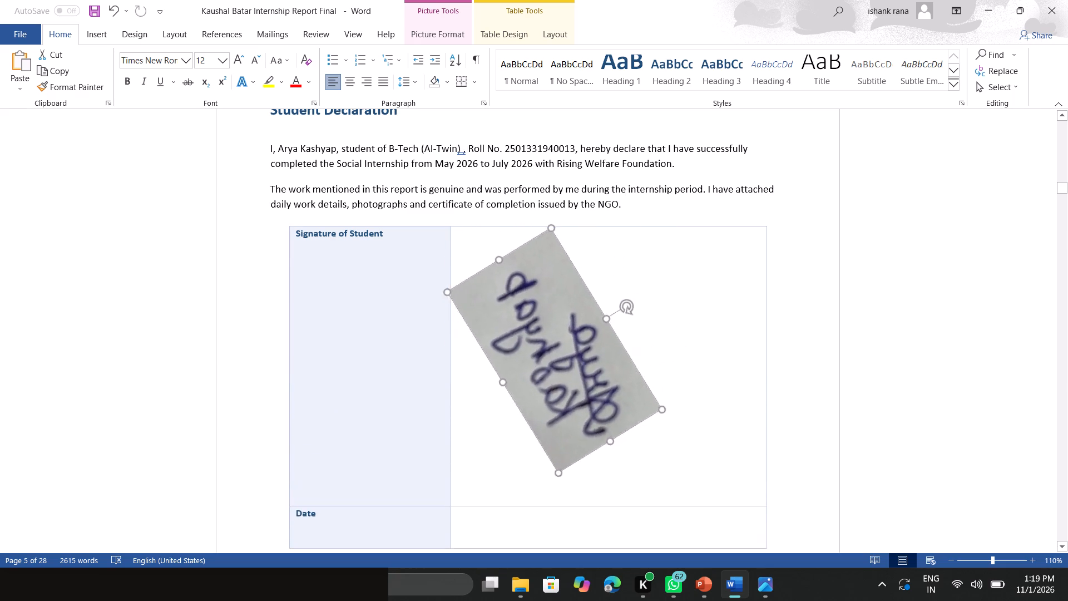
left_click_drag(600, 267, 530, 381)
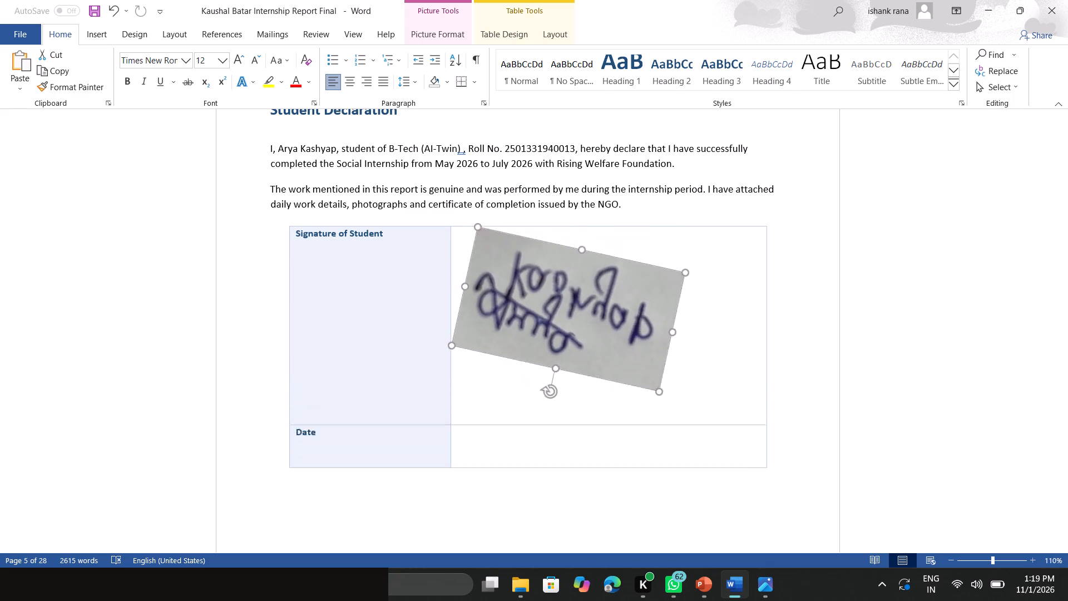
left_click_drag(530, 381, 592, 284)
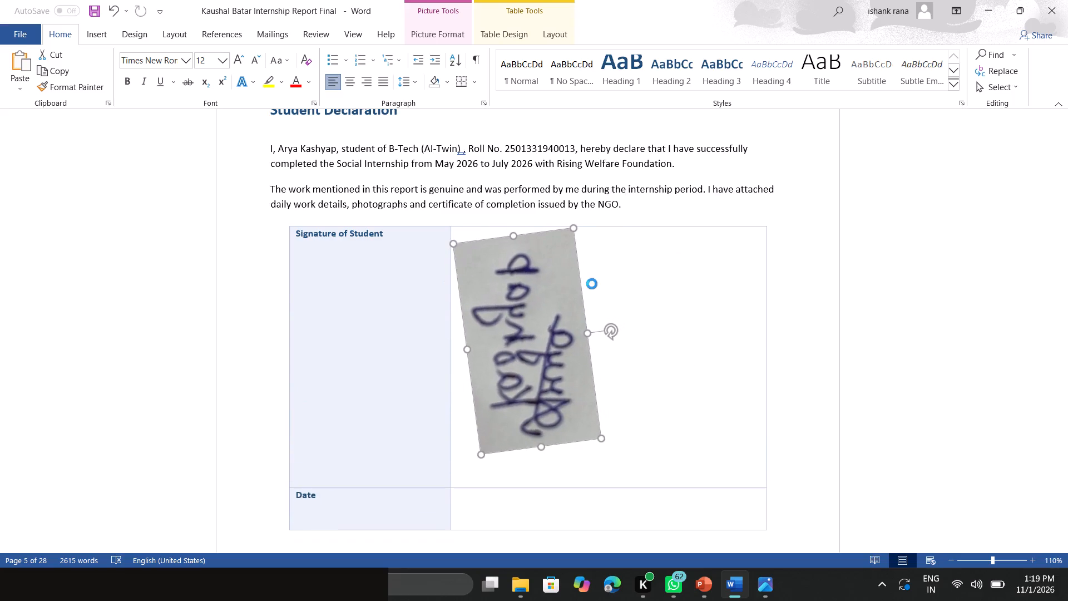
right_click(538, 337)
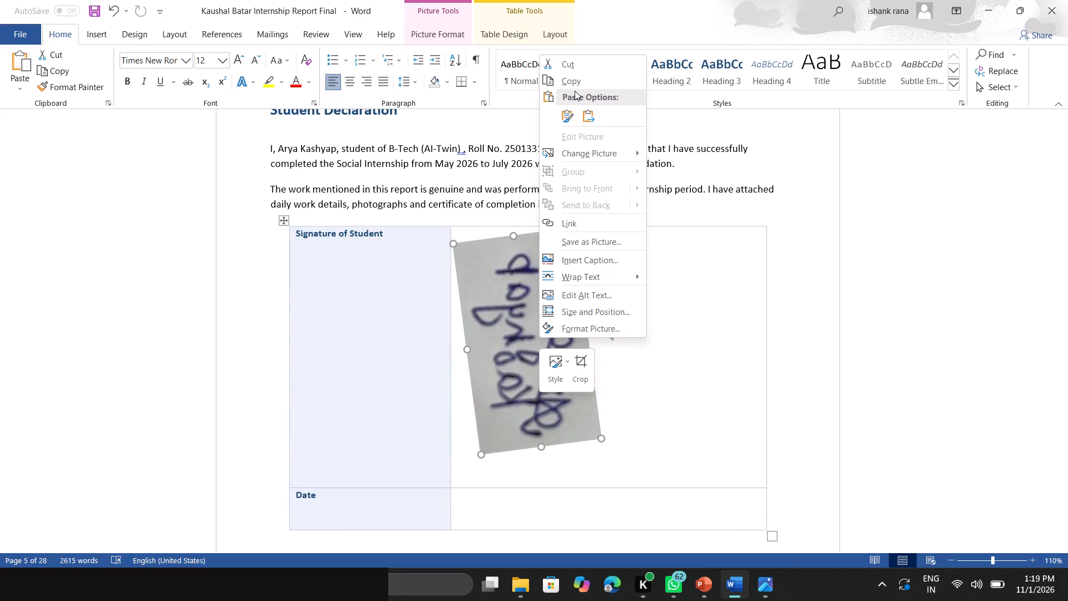
Remove the tilted signature picture from the Signature of Student cell.
left_click(581, 59)
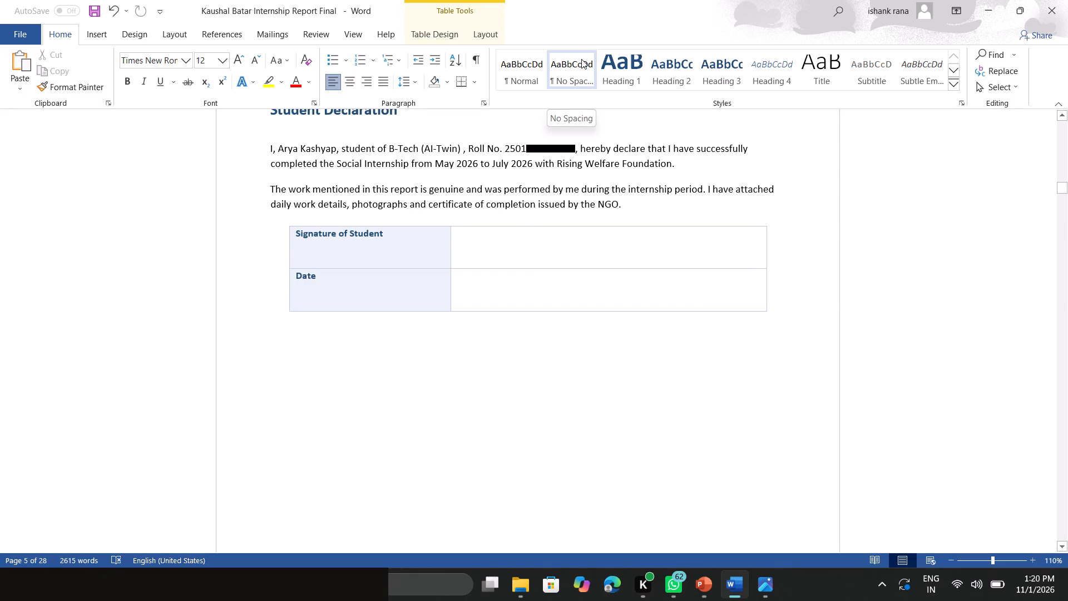
Insert the picture file WhatsApp Image 2026-11-01 at 12.47.45 AM from the device's arya folder into the Signature of Student cell.
left_click(100, 36)
left_click(133, 60)
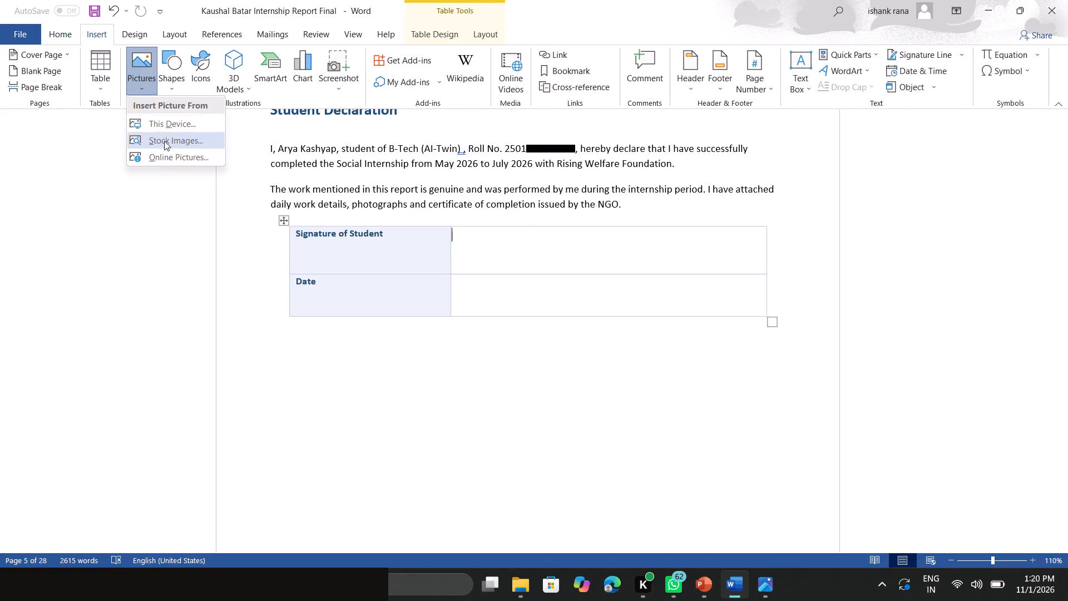
left_click(171, 121)
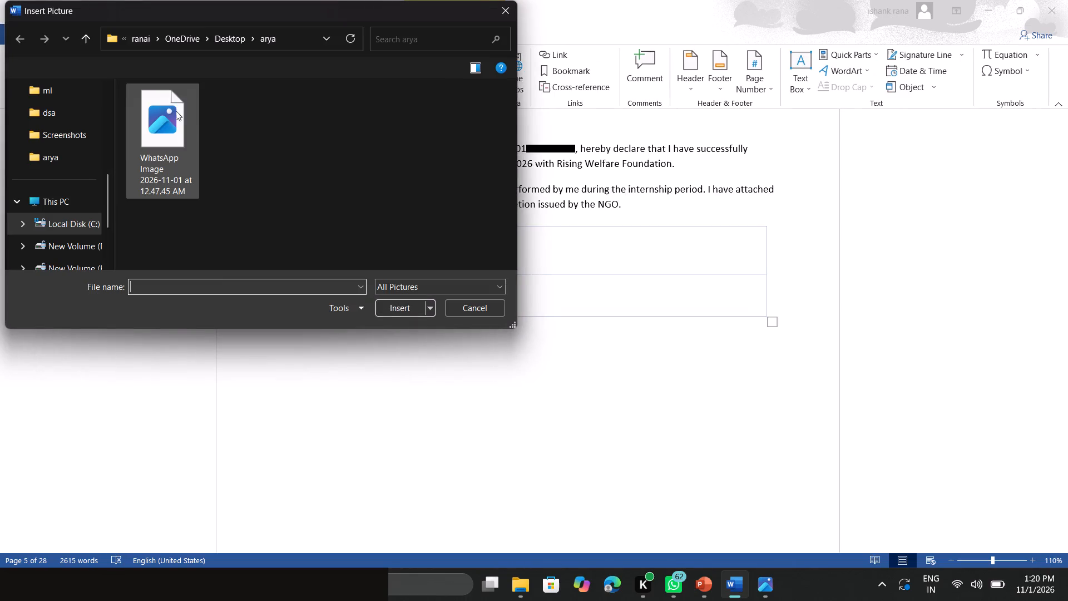
left_click(163, 137)
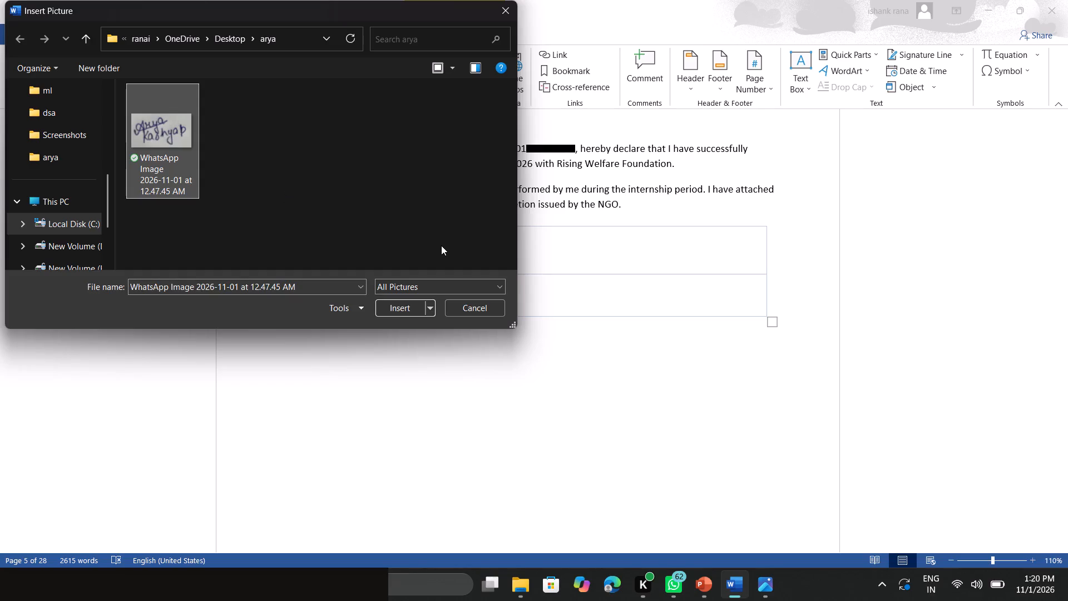
left_click(403, 308)
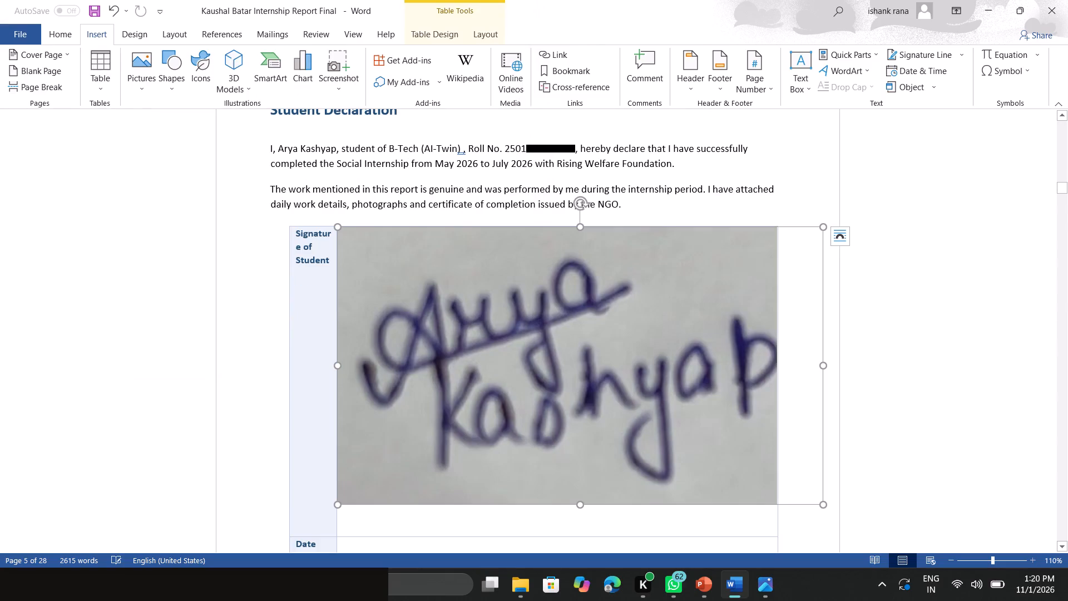
Shrink the inserted signature picture to about 1.13" high and narrow it to about half the answer cell's width.
left_click_drag(824, 508, 655, 337)
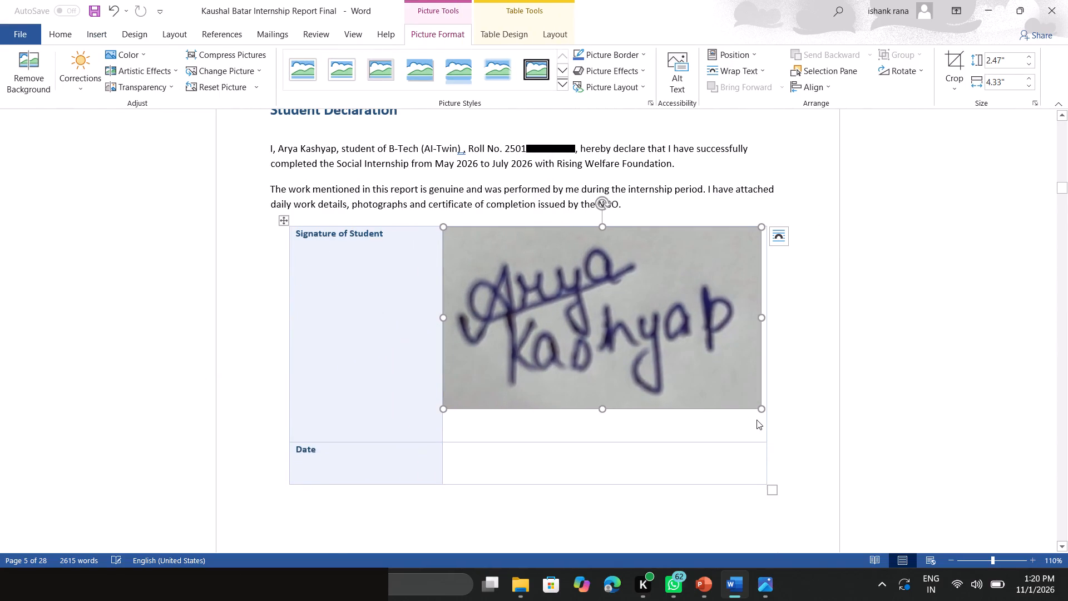
left_click_drag(601, 409, 609, 343)
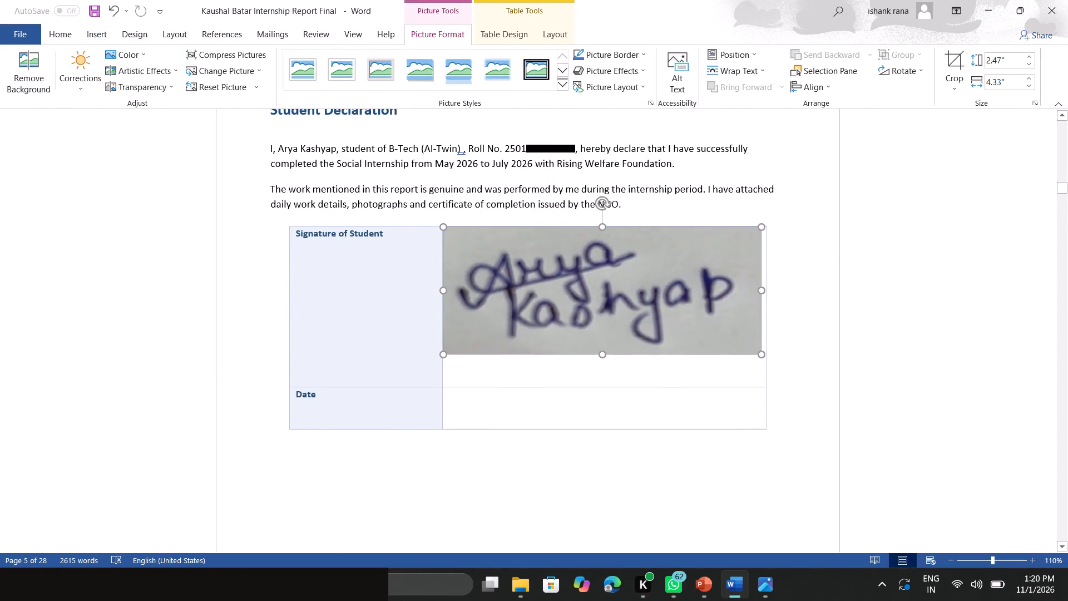
left_click_drag(609, 343, 609, 310)
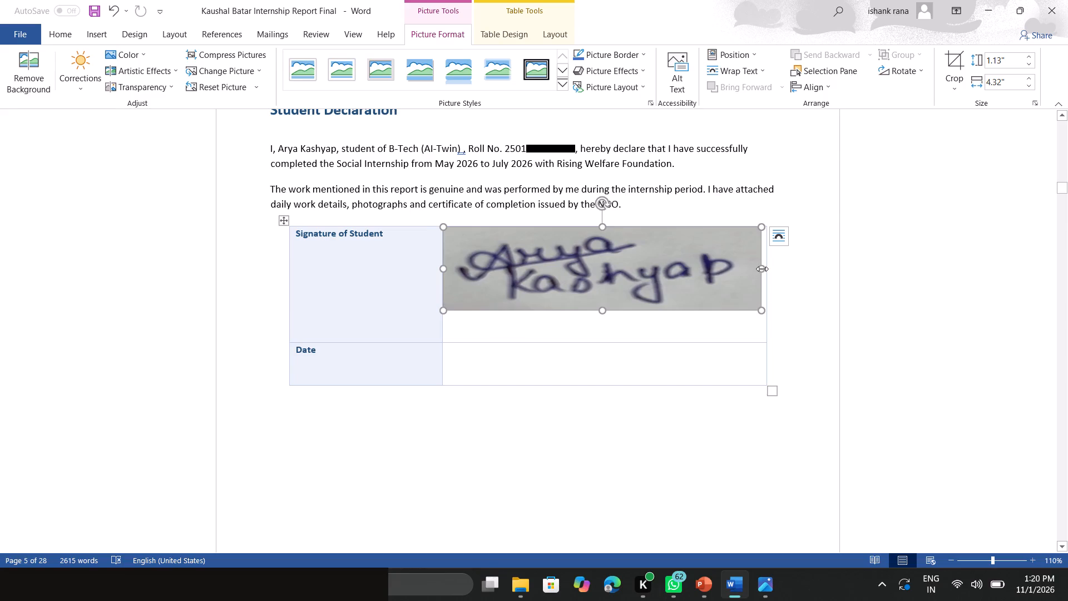
left_click_drag(762, 269, 613, 287)
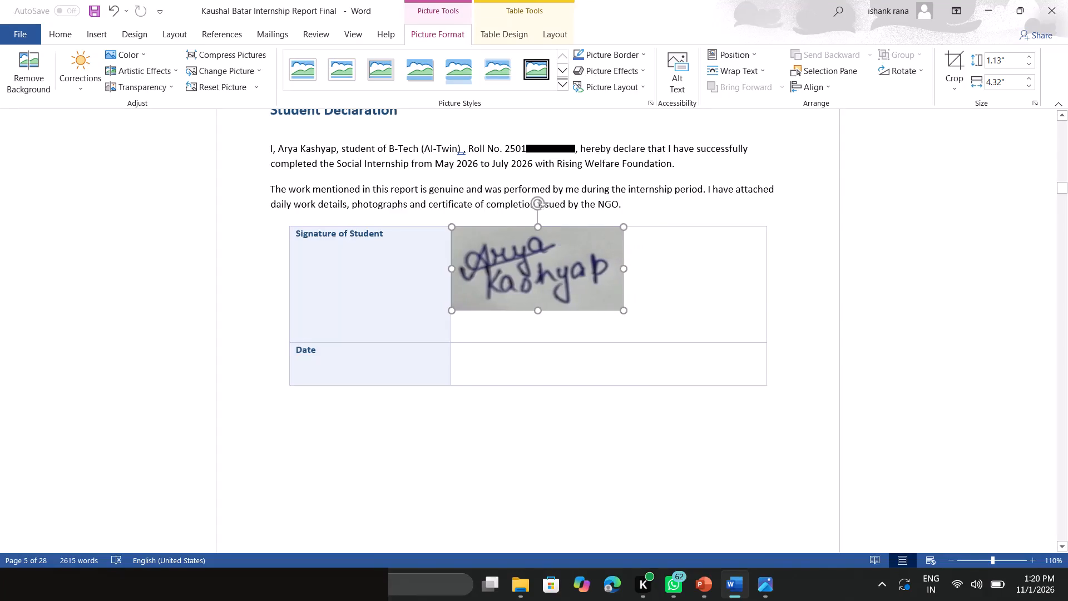
Narrow the signature picture to about 2.2" wide by 1.13" high.
left_click_drag(613, 287, 605, 285)
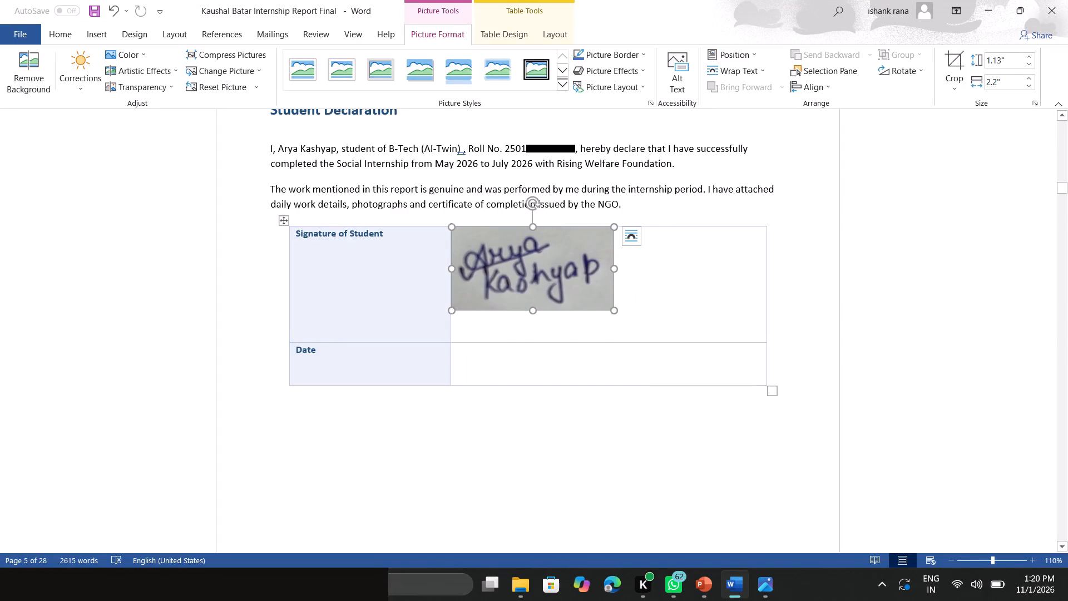
left_click_drag(566, 344, 566, 323)
Examine the report's Acknowledgement page, then switch to PowerPoint and review the Introduction, Index and Internship Details slides of the social internship presentation.
scroll(566, 323, "down", 2)
left_click(502, 171)
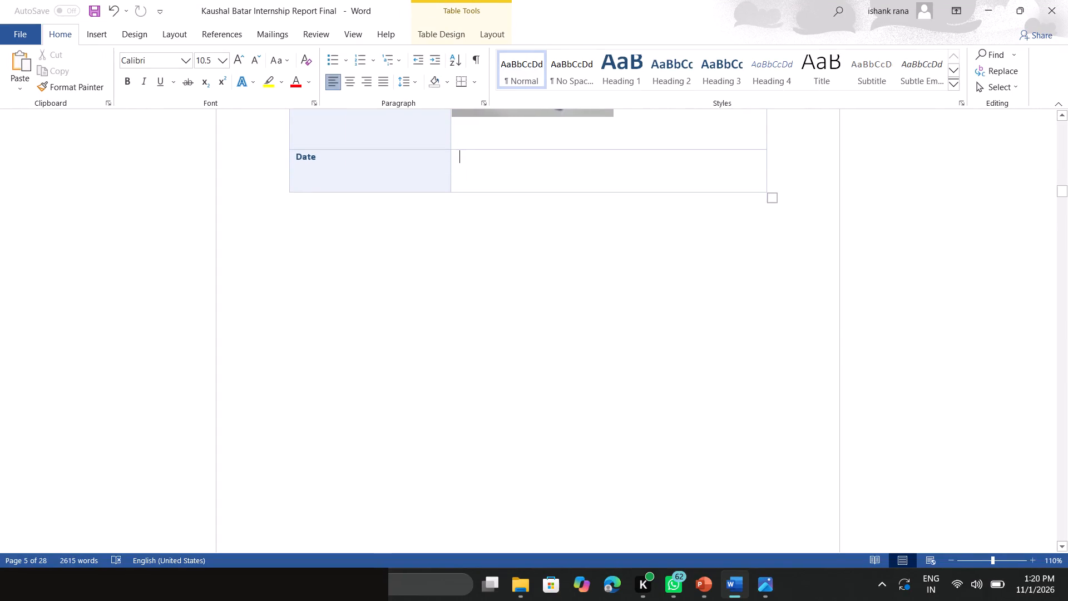
scroll(502, 171, "down", 3)
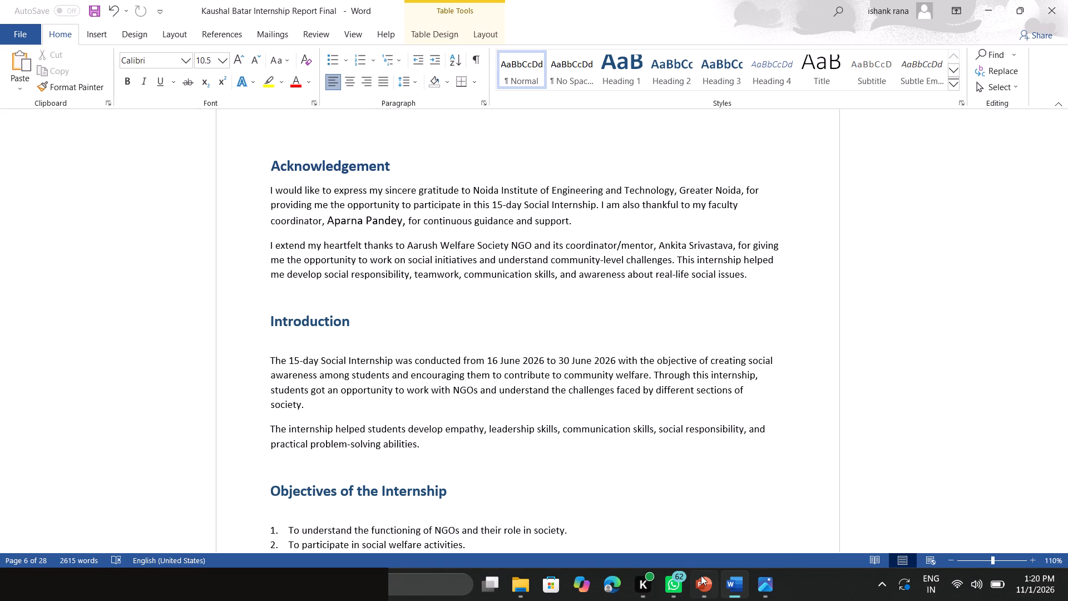
left_click(704, 500)
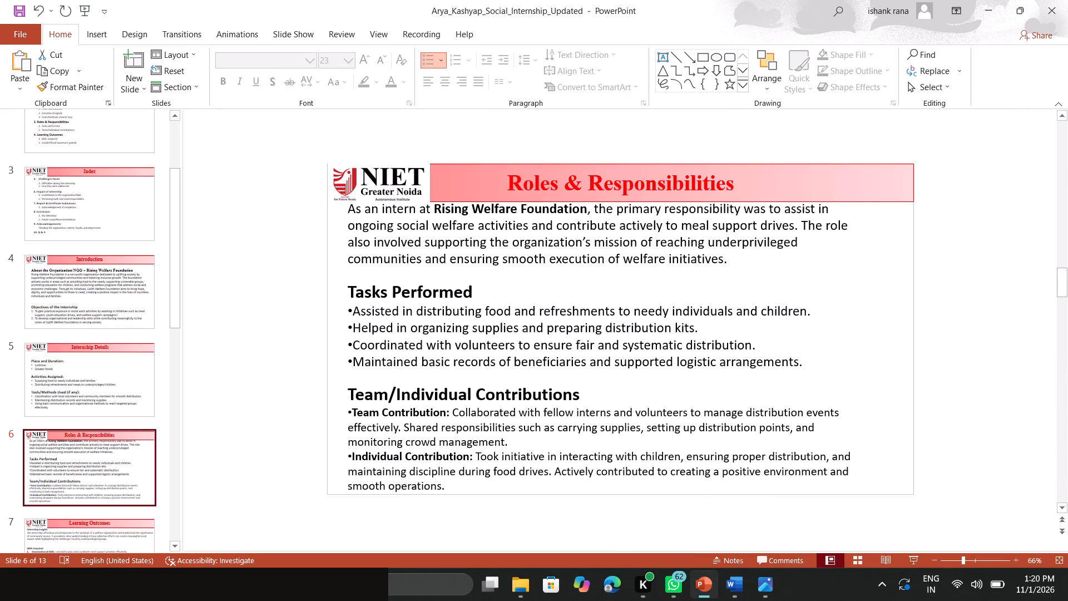
left_click(83, 288)
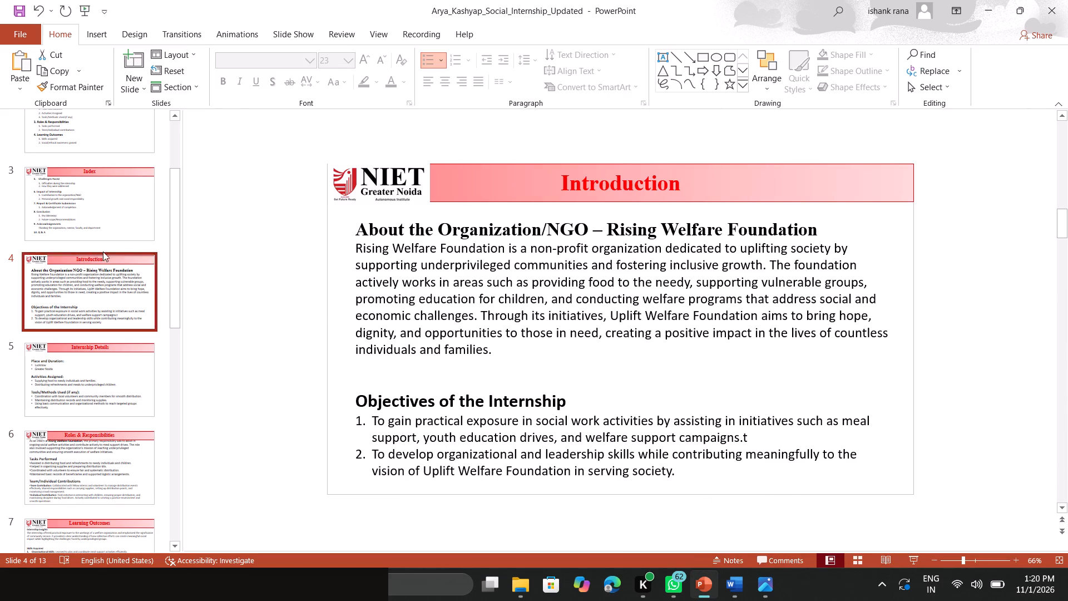